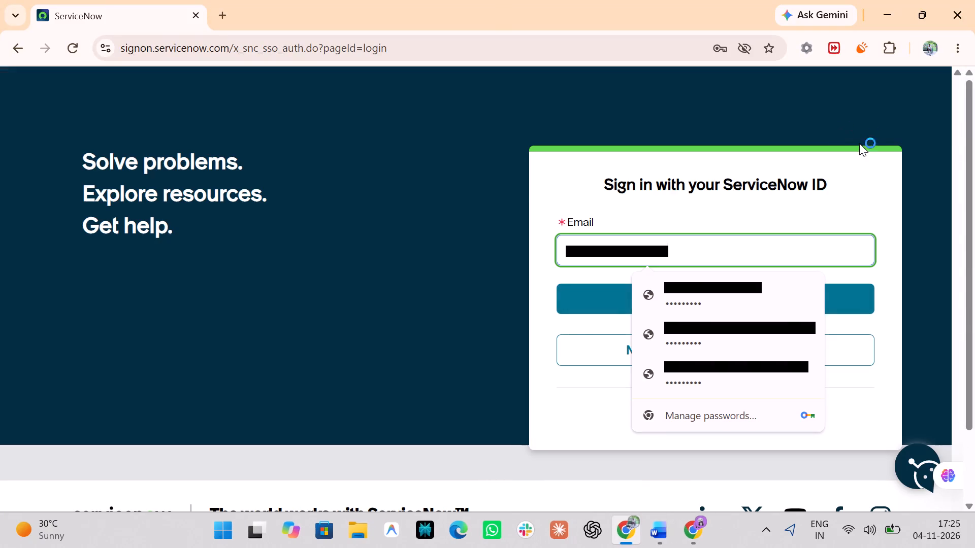
# Sign in to the ServiceNow Developer Portal with the entered email and the saved account password.
pyautogui.click(617, 293)
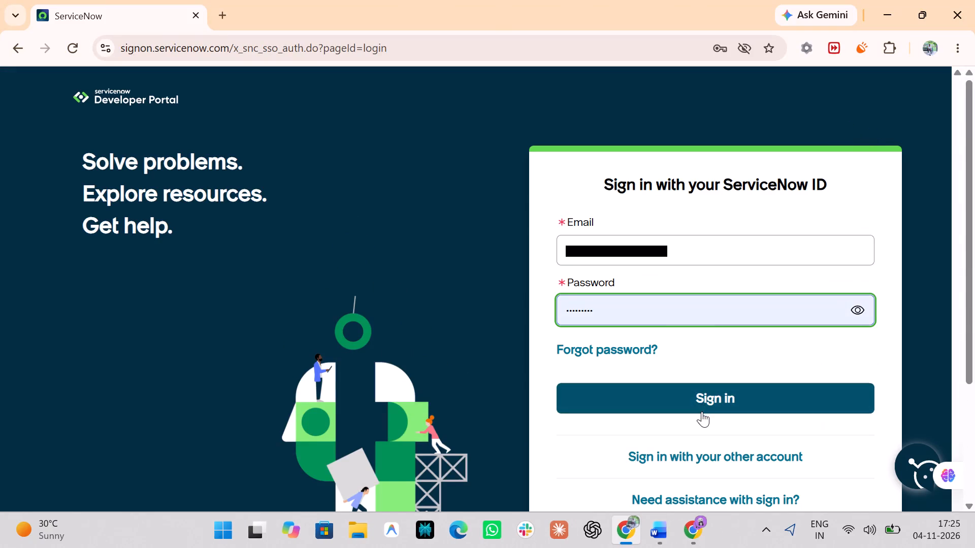
pyautogui.click(702, 412)
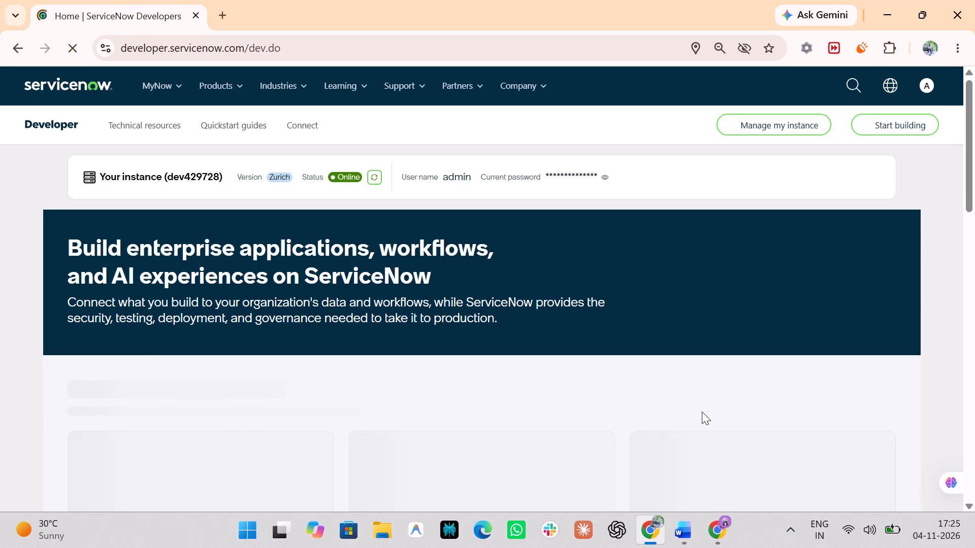
pyautogui.click(894, 129)
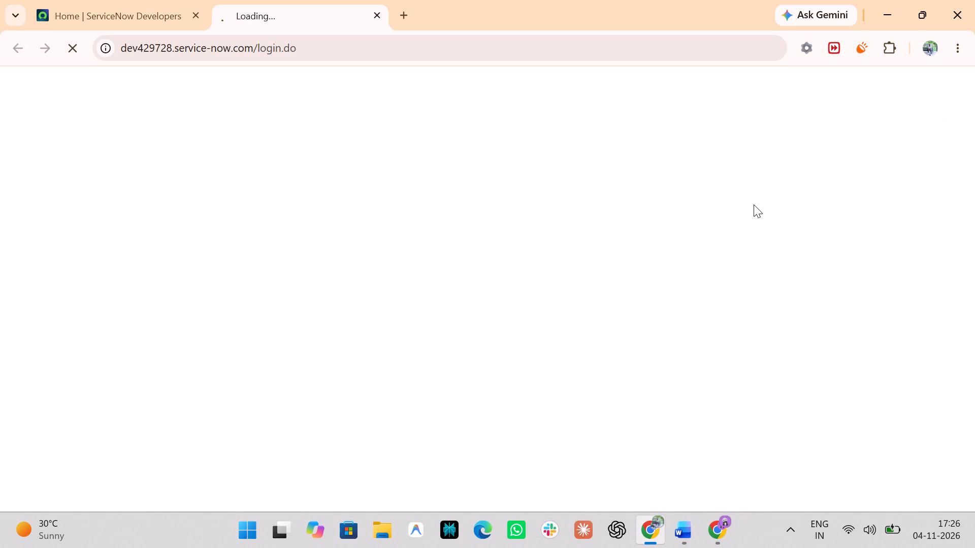
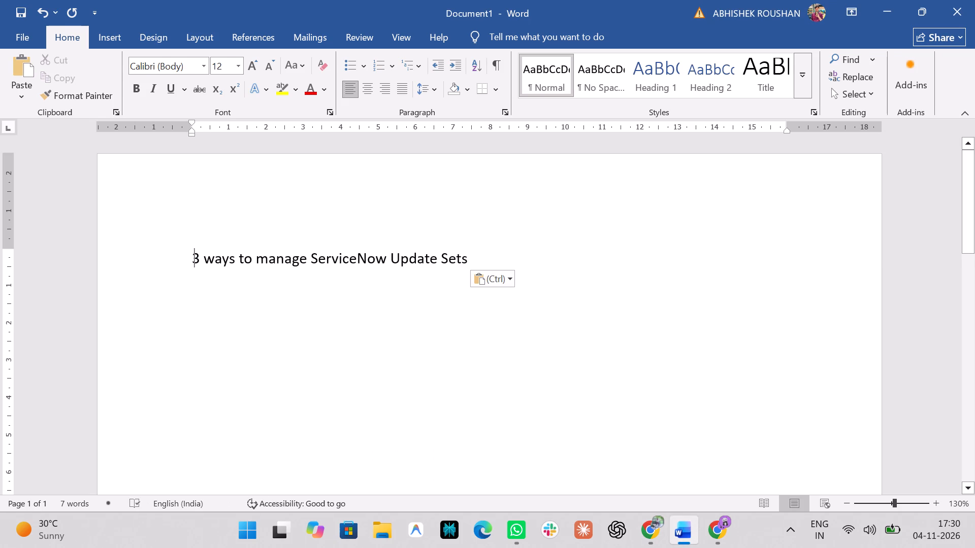
# Indent the title line three levels toward the page centre and start an unindented empty line beneath it.
pyautogui.press('Tab')
pyautogui.press('Tab')
pyautogui.press('Tab')
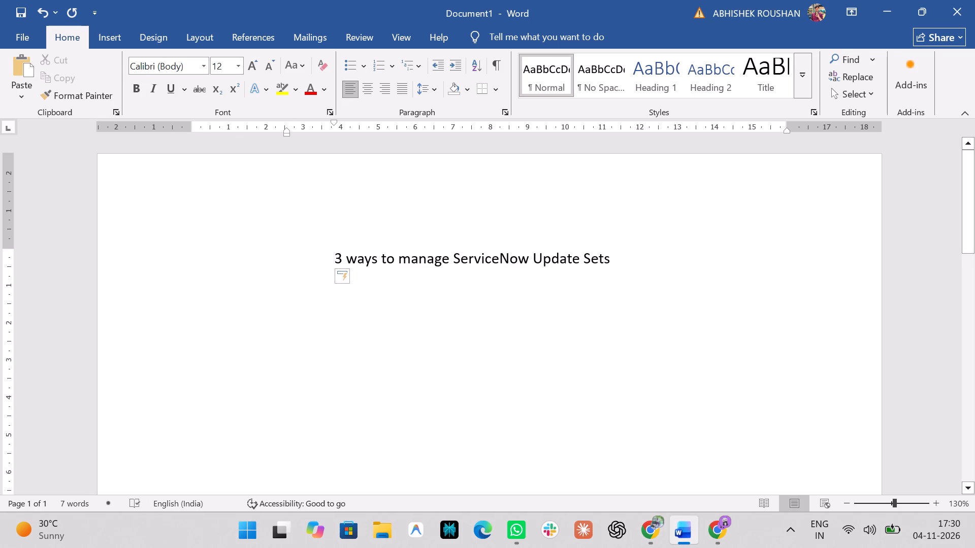
pyautogui.press('End')
pyautogui.press('Return')
pyautogui.press('Return')
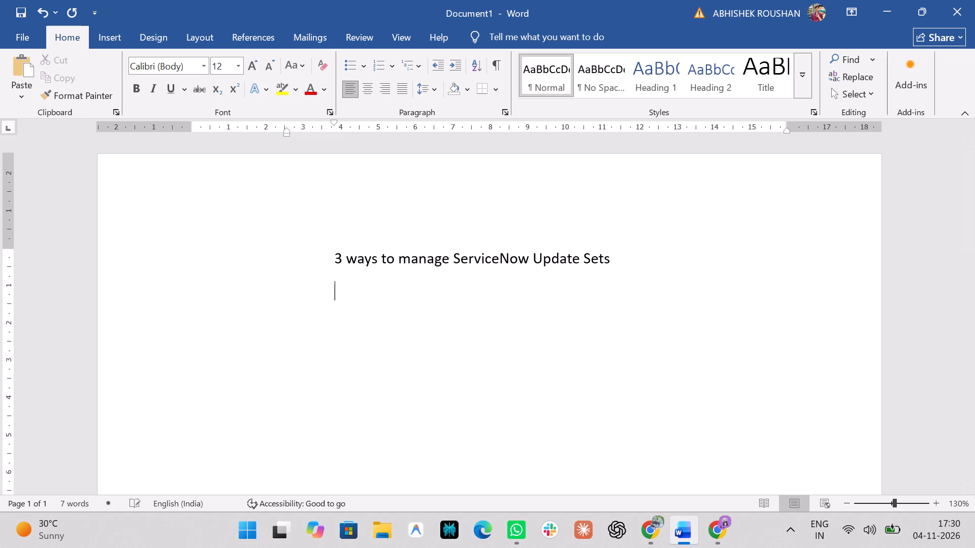
pyautogui.press('BackSpace')
pyautogui.press('BackSpace')
pyautogui.scroll(-2, 425, 245)
# Start saving the document to this PC and choose the Desktop folder as its location.
pyautogui.hotkey('ctrl', 's')
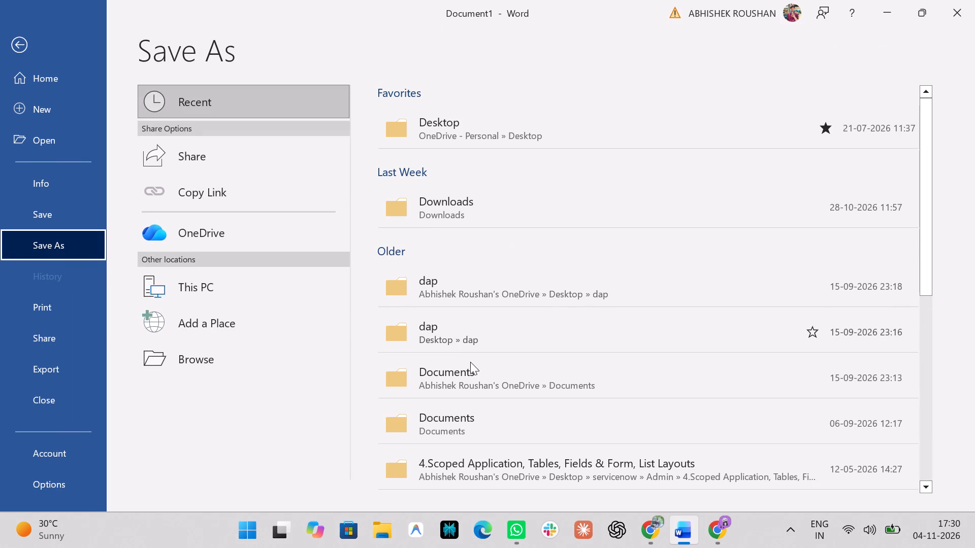
pyautogui.click(251, 282)
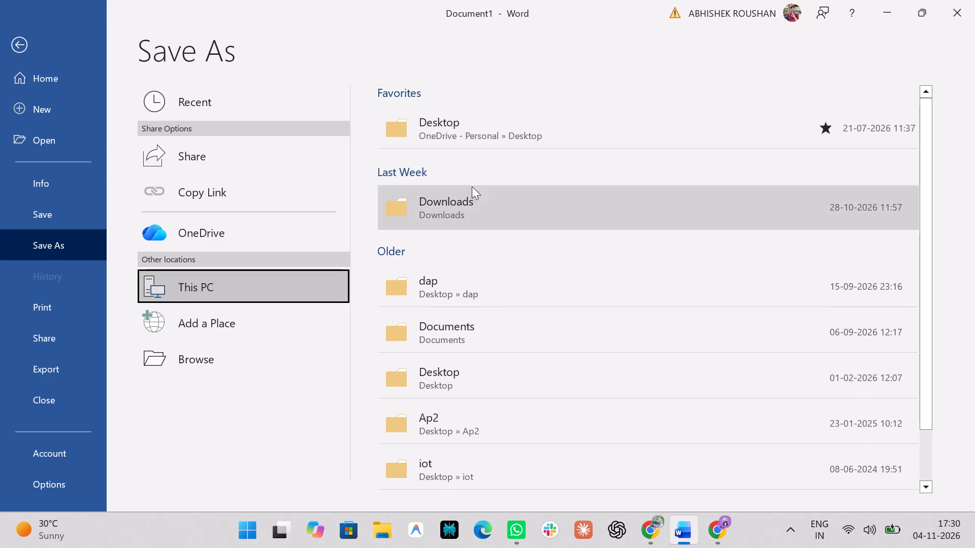
pyautogui.click(478, 133)
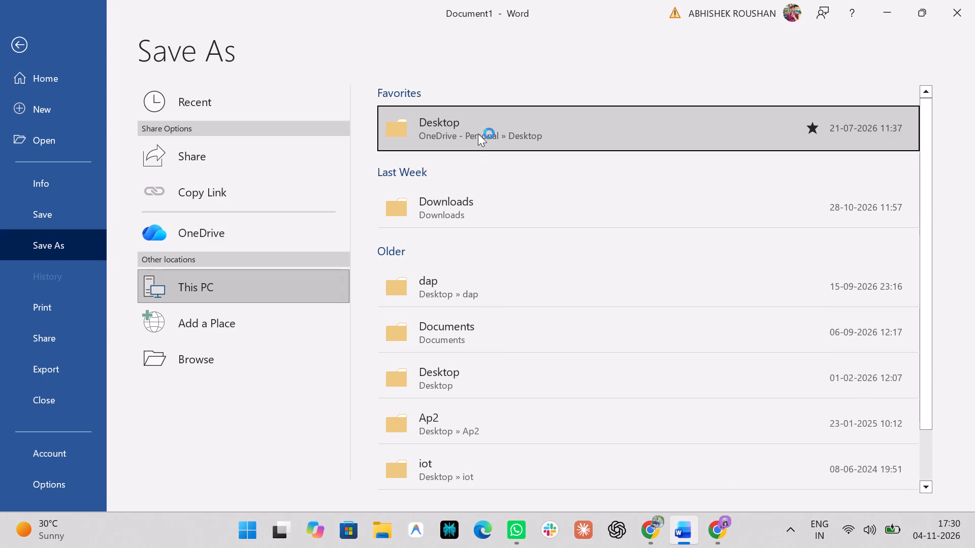
pyautogui.click(644, 58)
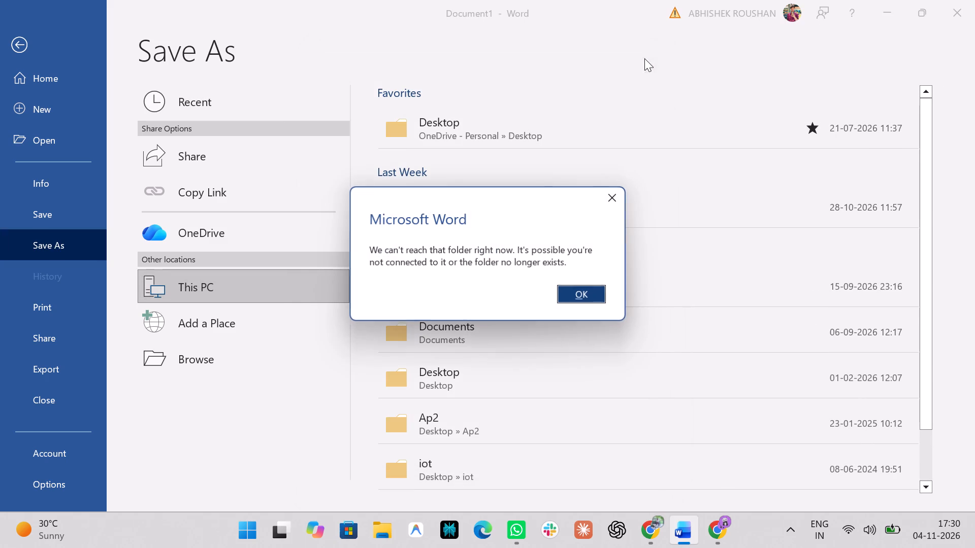
pyautogui.click(594, 288)
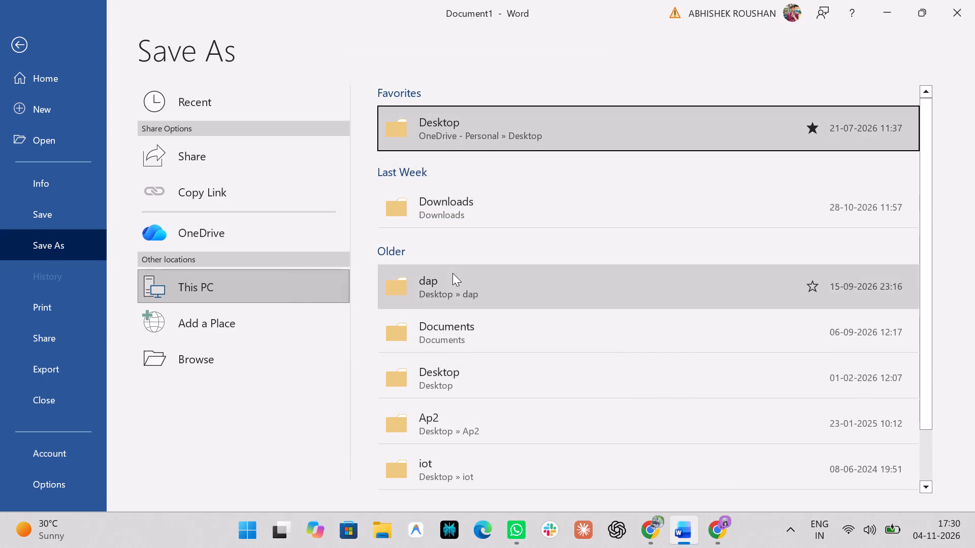
pyautogui.click(467, 209)
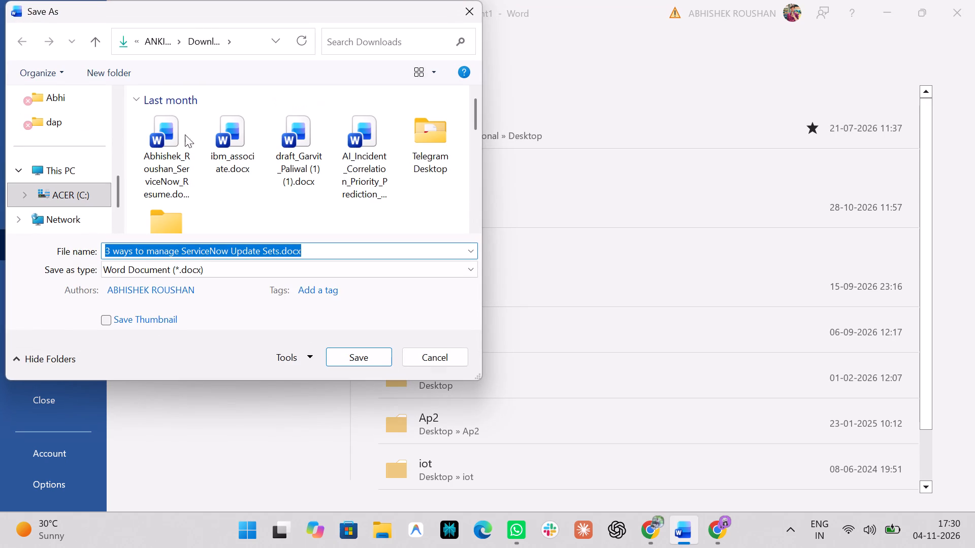
pyautogui.click(121, 123)
pyautogui.click(121, 115)
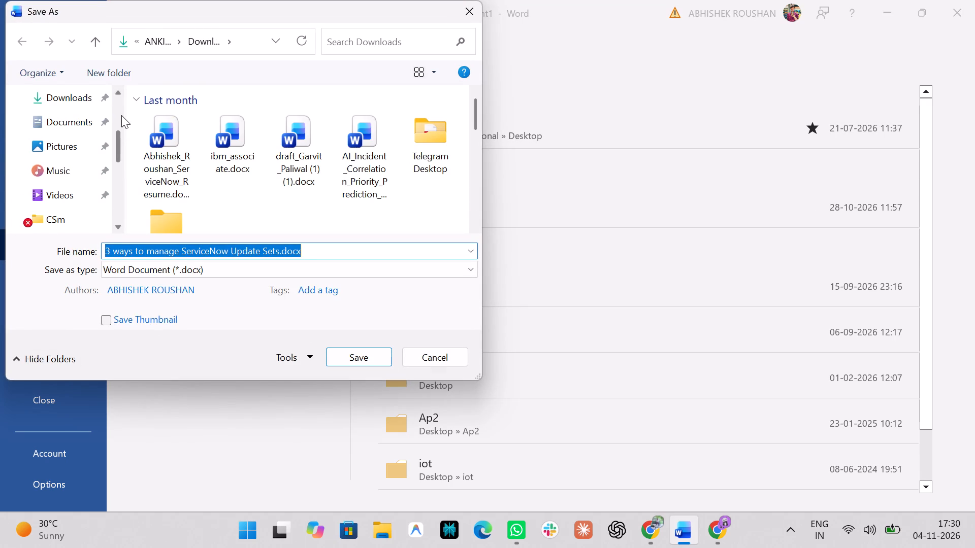
pyautogui.click(68, 100)
pyautogui.scroll(16, 77, 159)
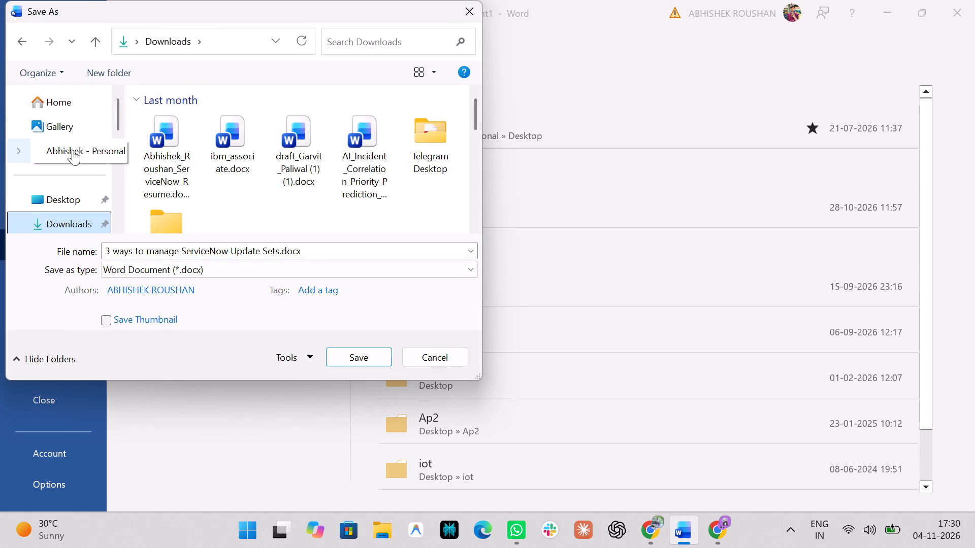
pyautogui.click(53, 197)
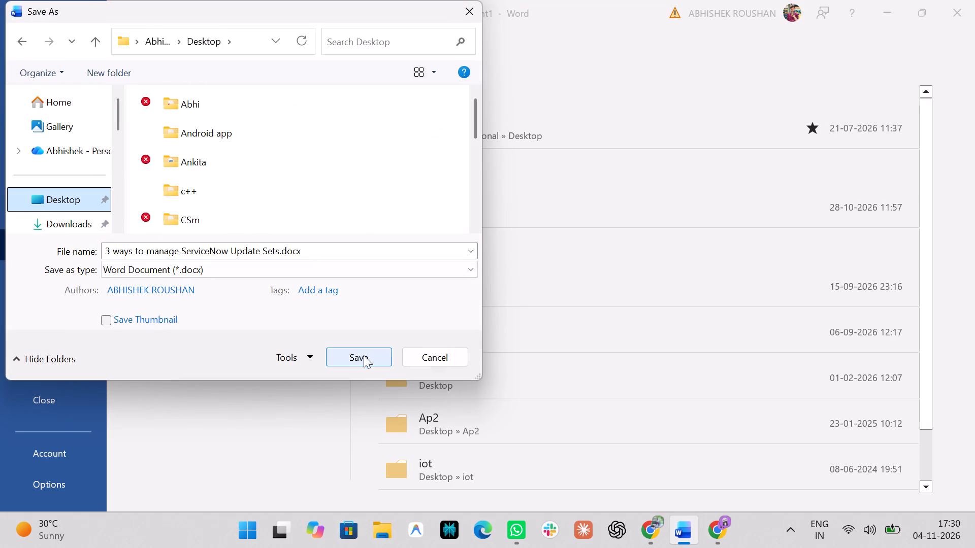
# Shorten the file name to "ServiceNow Update Sets.docx" and save the document, dismissing the account sign-in.
pyautogui.click(184, 251)
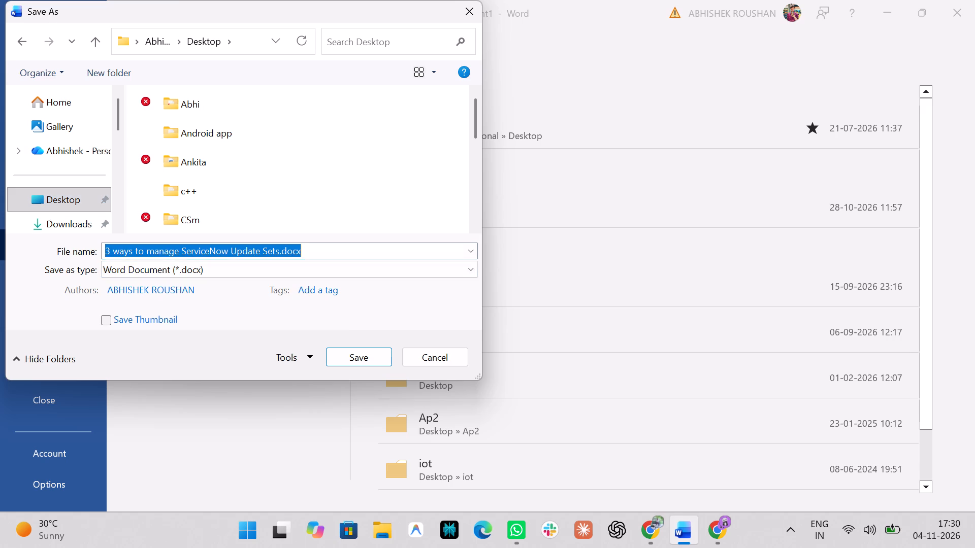
pyautogui.click(184, 251)
pyautogui.moveTo(181, 251); pyautogui.dragTo(82, 243)
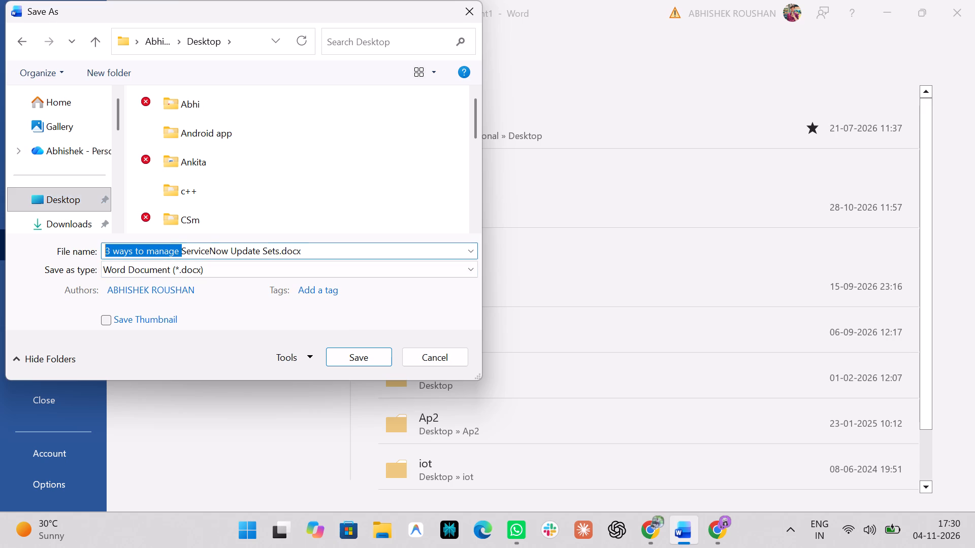
pyautogui.moveTo(82, 243); pyautogui.dragTo(75, 242)
pyautogui.press('BackSpace')
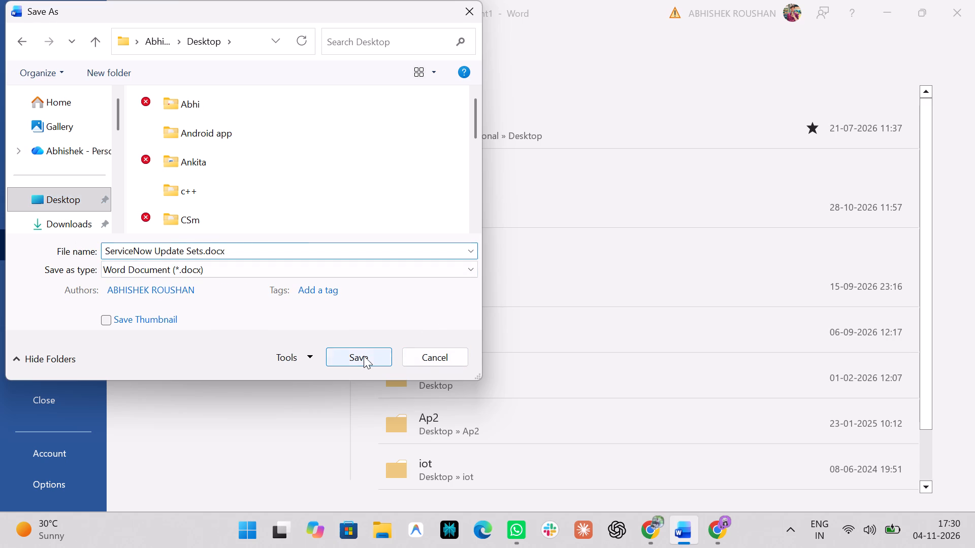
pyautogui.click(364, 356)
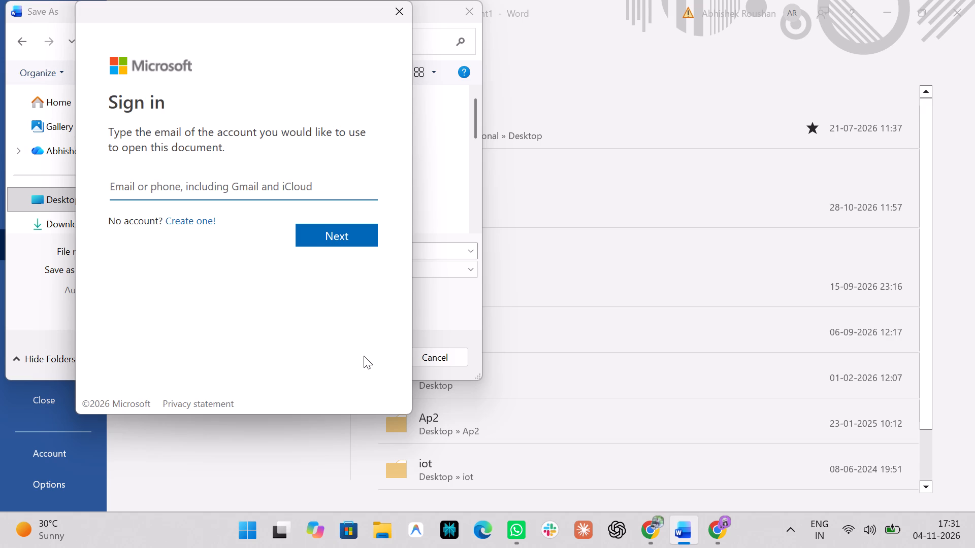
pyautogui.click(395, 14)
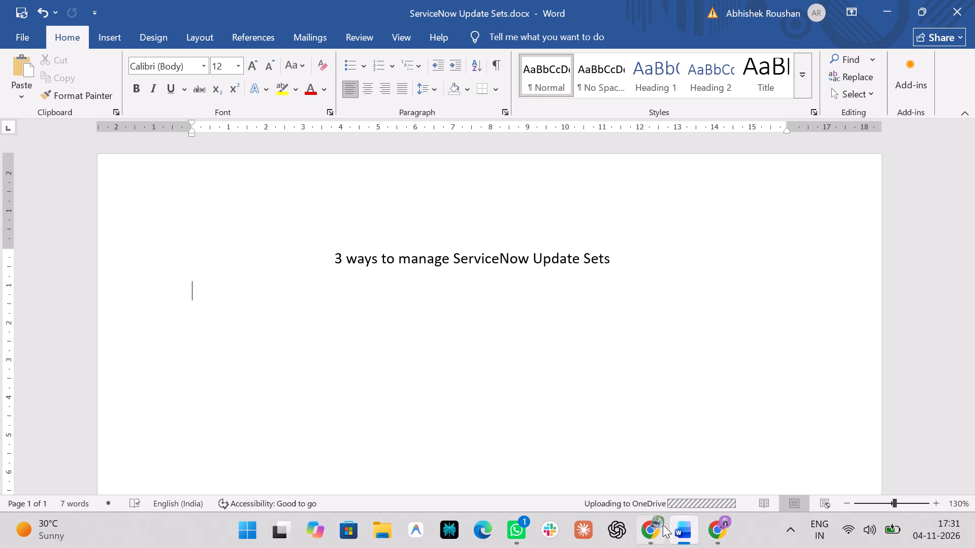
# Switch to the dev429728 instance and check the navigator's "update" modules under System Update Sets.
pyautogui.click(651, 456)
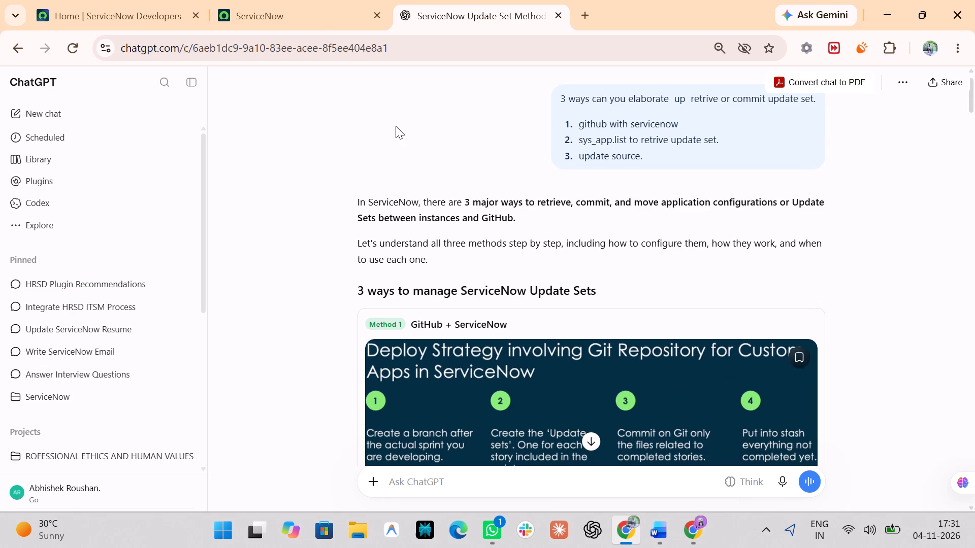
pyautogui.click(324, 18)
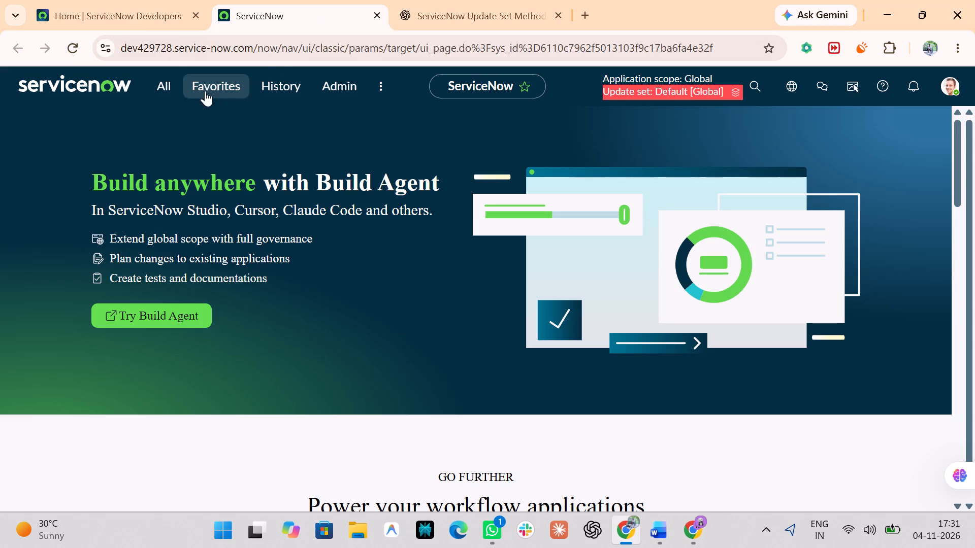
pyautogui.click(170, 85)
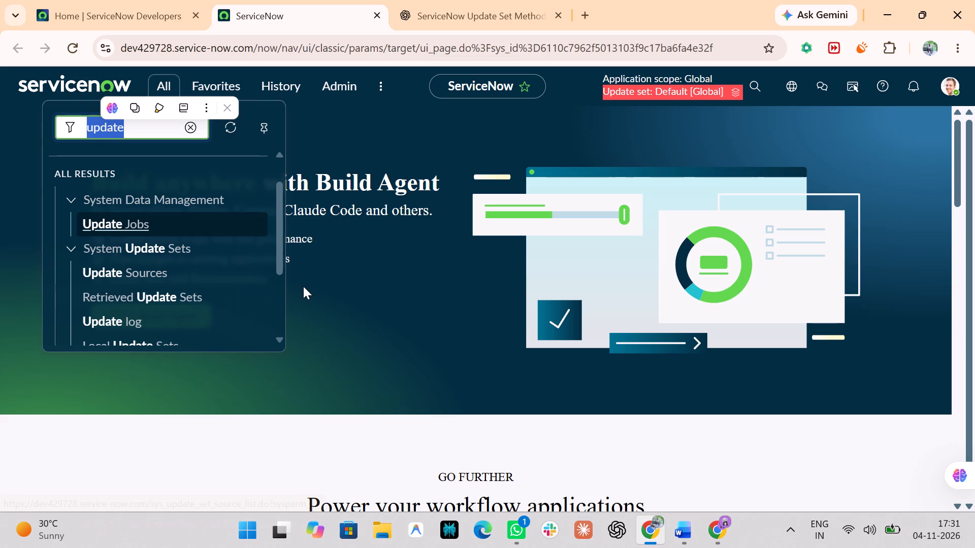
pyautogui.click(420, 294)
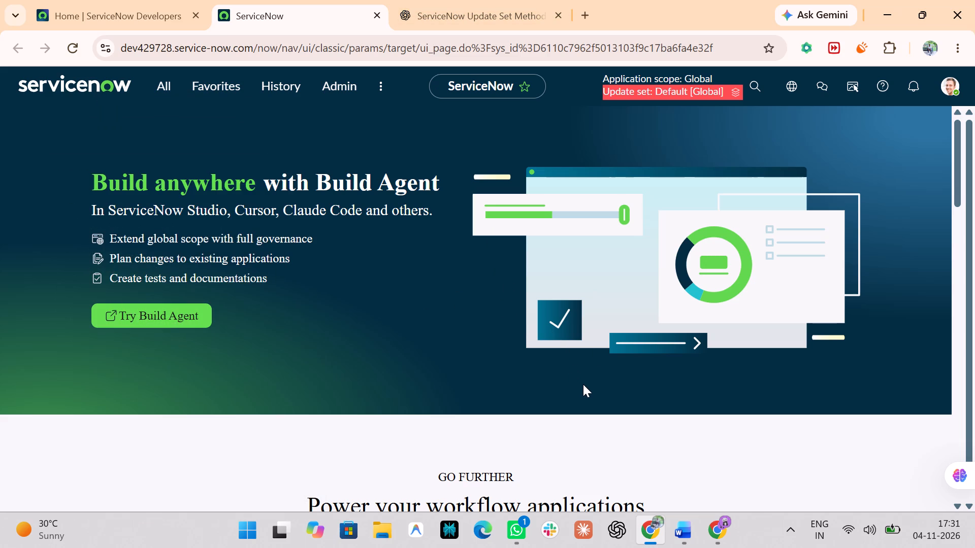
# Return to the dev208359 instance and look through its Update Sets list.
pyautogui.click(725, 530)
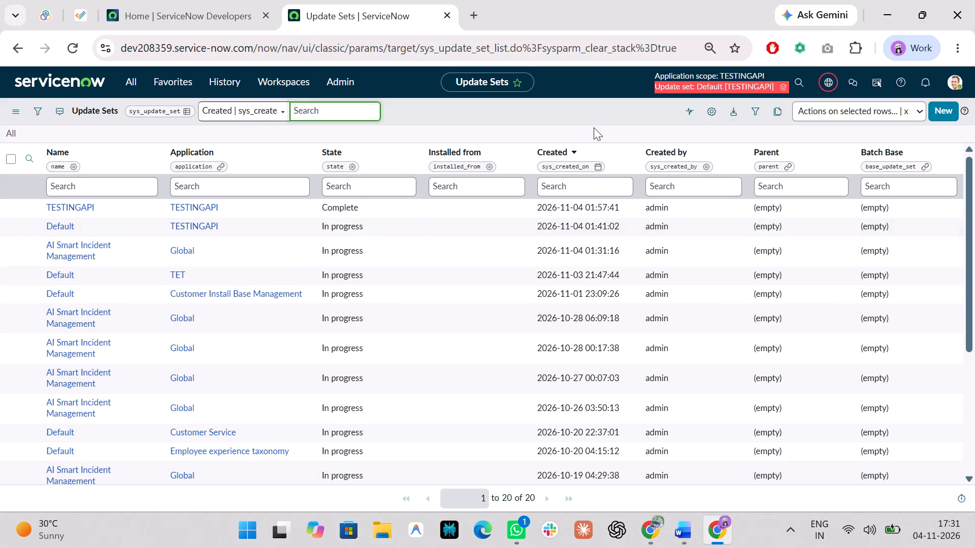
pyautogui.scroll(-3, 447, 267)
pyautogui.scroll(6, 447, 267)
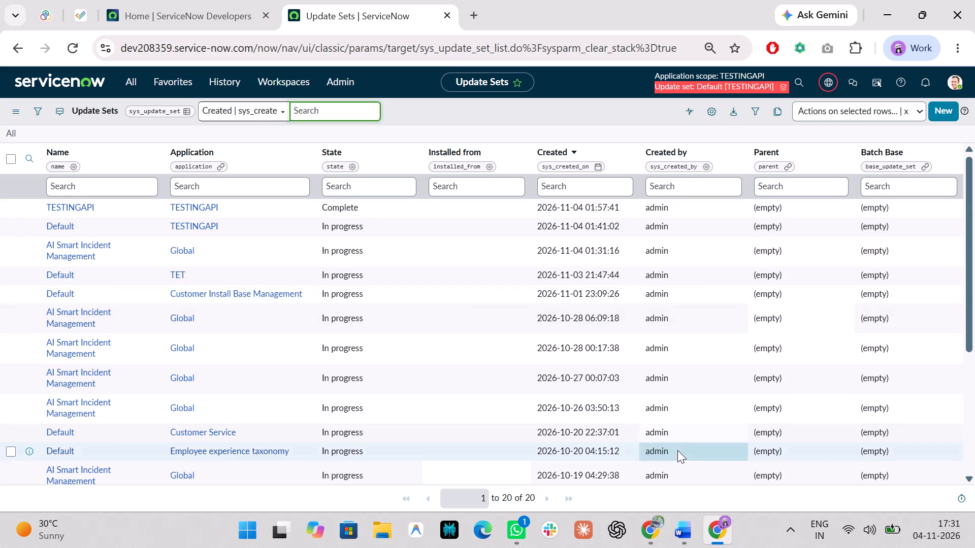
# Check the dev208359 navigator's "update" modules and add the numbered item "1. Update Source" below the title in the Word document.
pyautogui.click(134, 86)
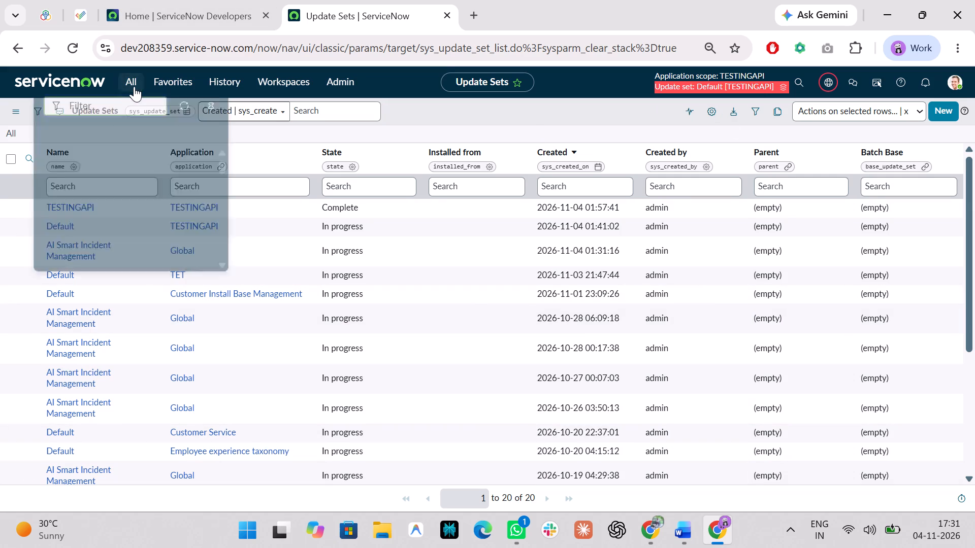
pyautogui.write('update')
pyautogui.scroll(-1, 132, 230)
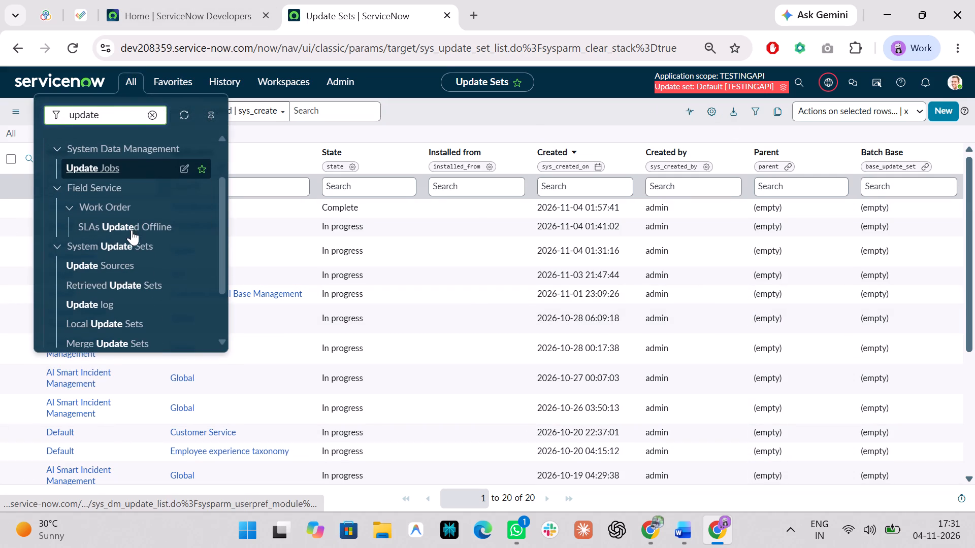
pyautogui.click(684, 528)
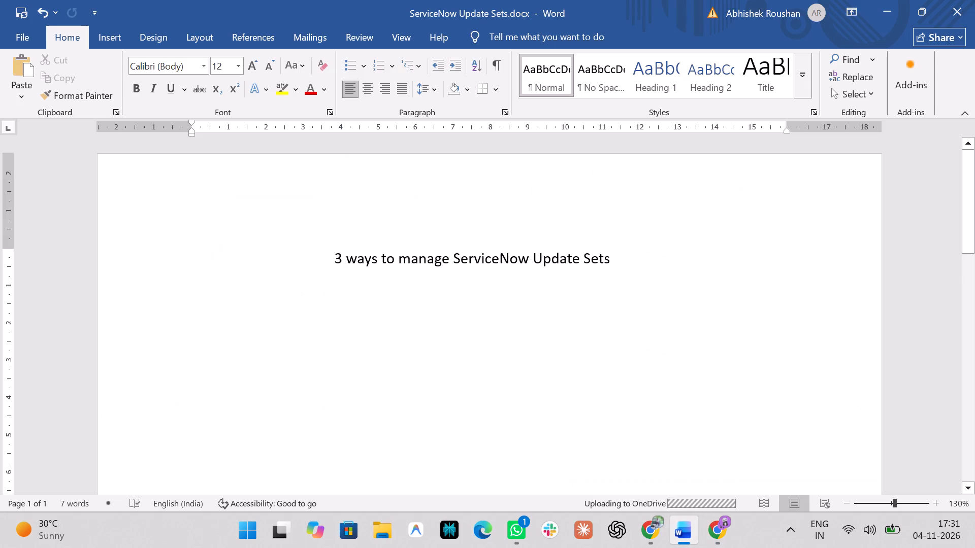
pyautogui.write('1.')
pyautogui.press('space')
pyautogui.write('Update')
pyautogui.press('space')
pyautogui.write('Source')
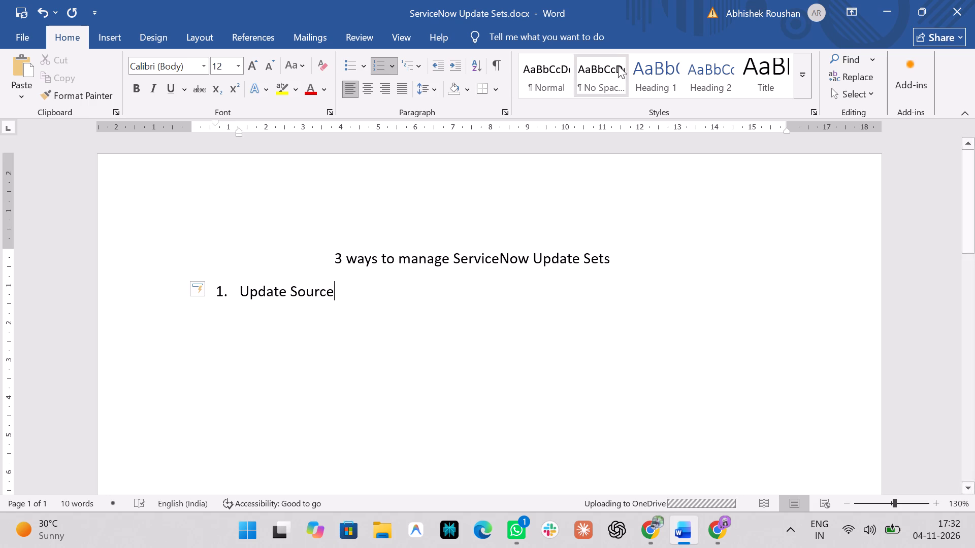
# Check File Explorer's Desktop folder for the saved "ServiceNow Update Sets.docx" and return to the document.
pyautogui.click(393, 522)
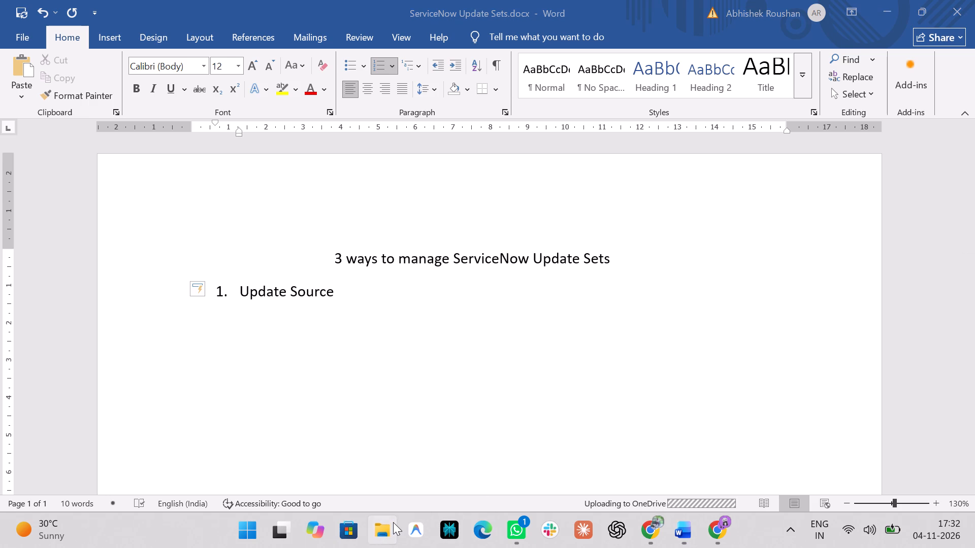
pyautogui.doubleClick(57, 218)
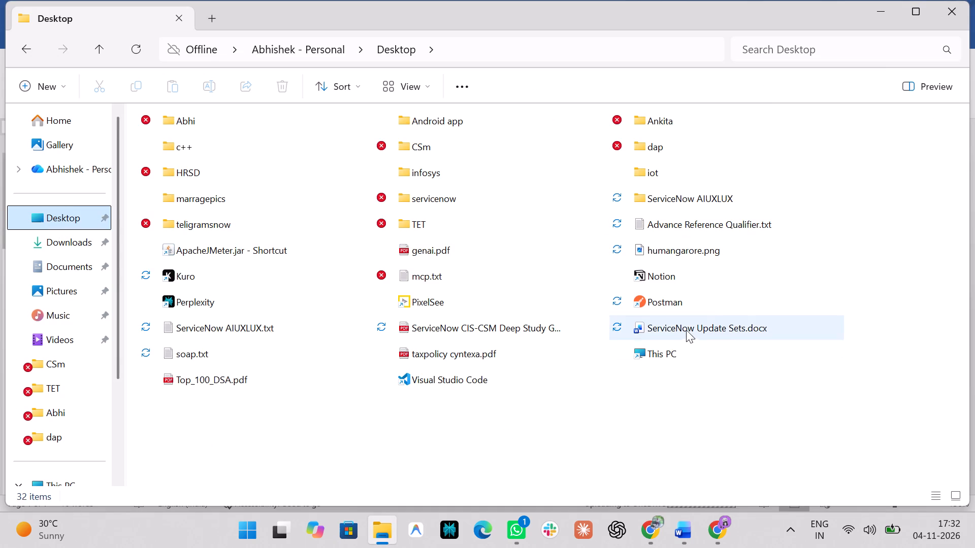
pyautogui.click(880, 17)
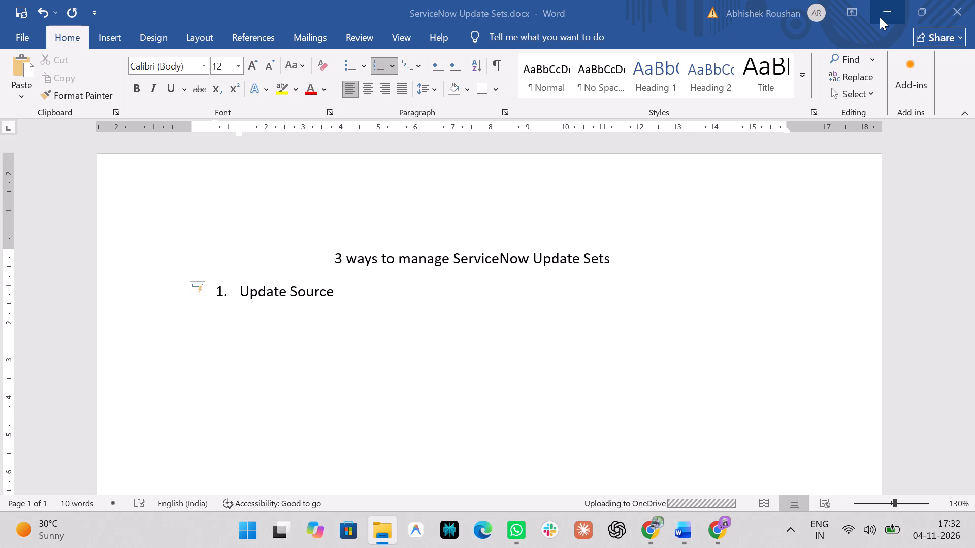
pyautogui.click(372, 287)
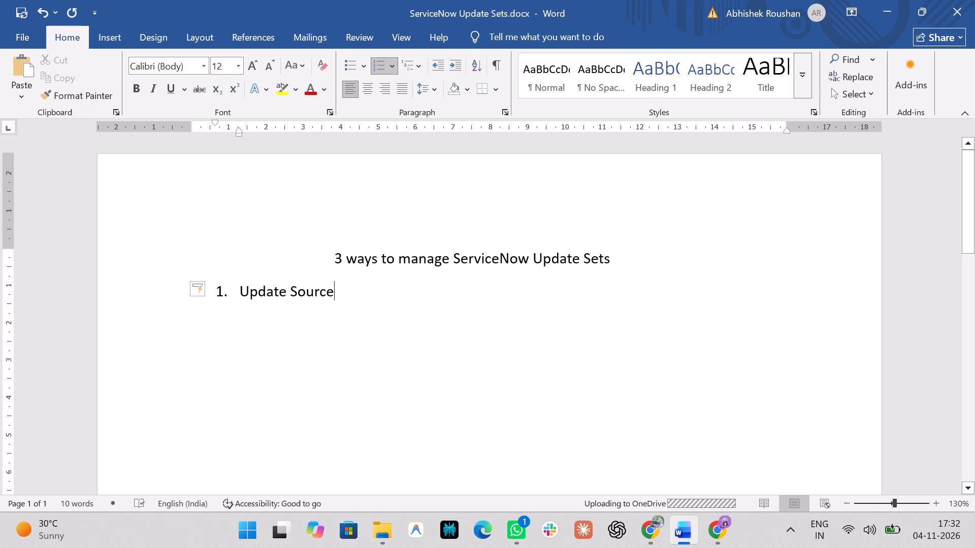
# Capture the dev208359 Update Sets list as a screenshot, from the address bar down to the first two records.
pyautogui.click(651, 530)
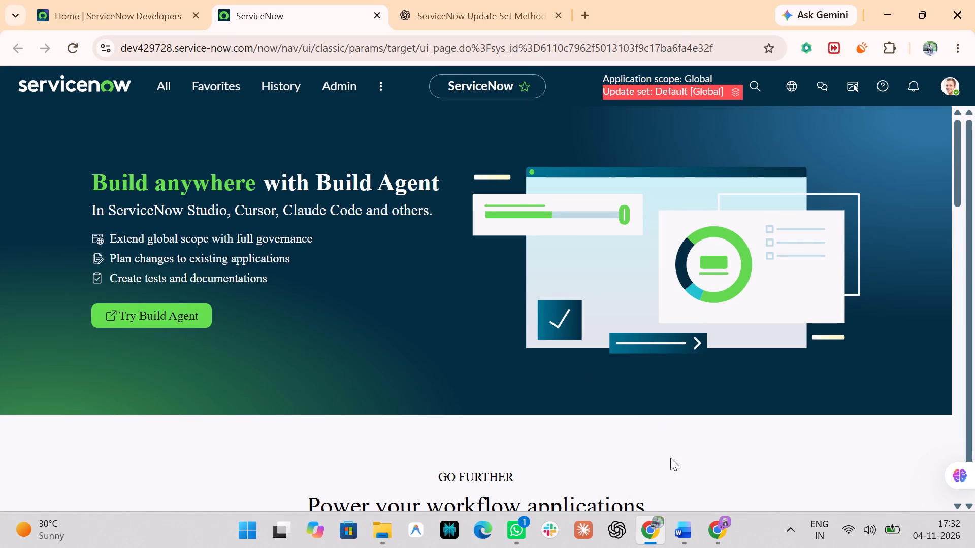
pyautogui.click(706, 526)
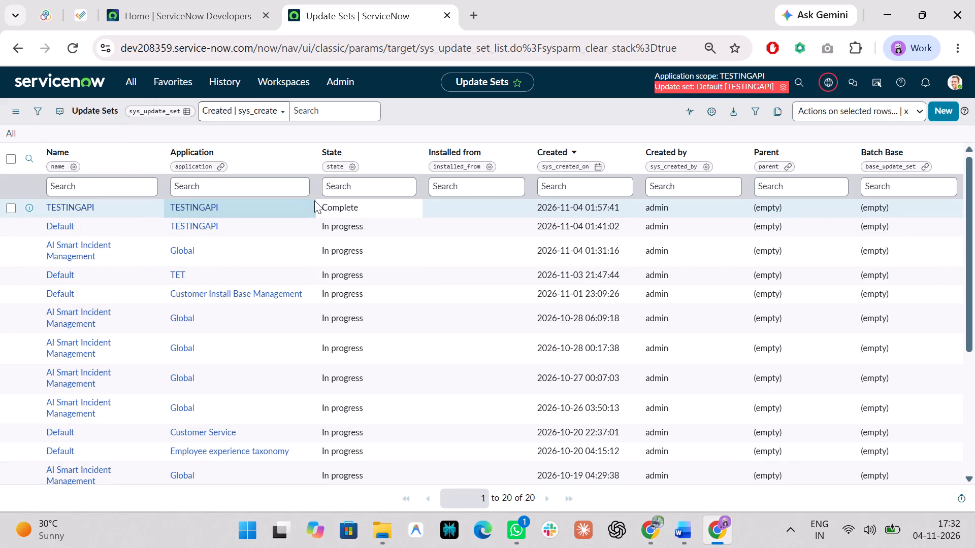
pyautogui.press('F23')
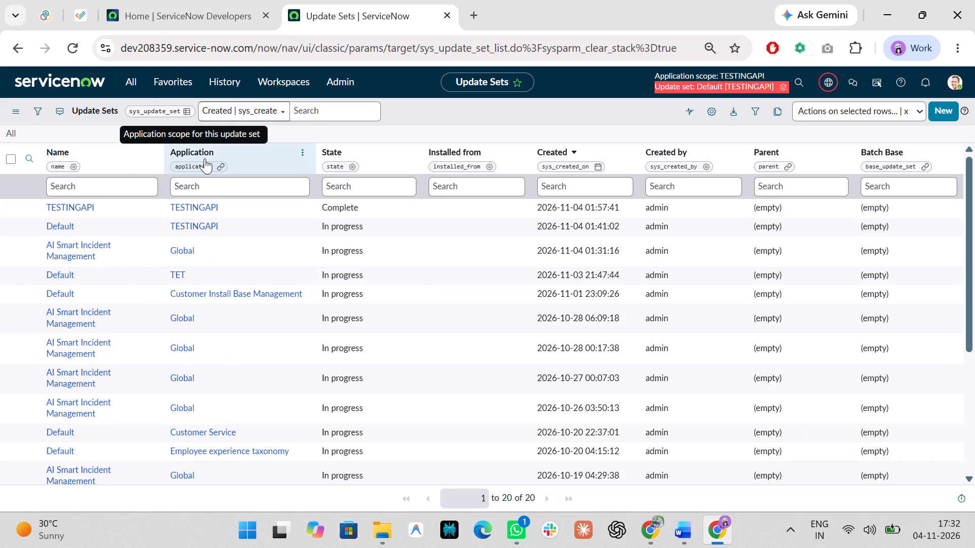
pyautogui.press('Print')
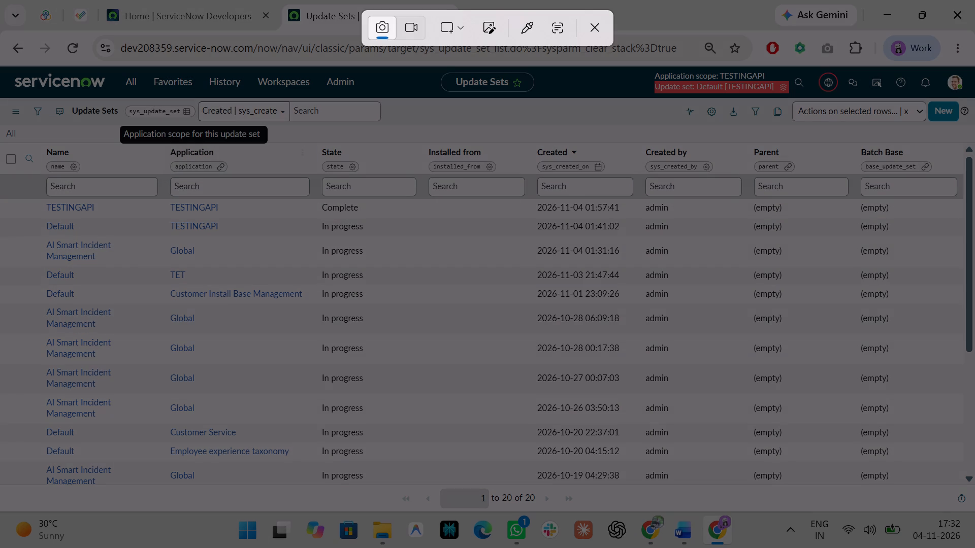
pyautogui.click(0, 0)
pyautogui.moveTo(0, 31); pyautogui.dragTo(974, 265)
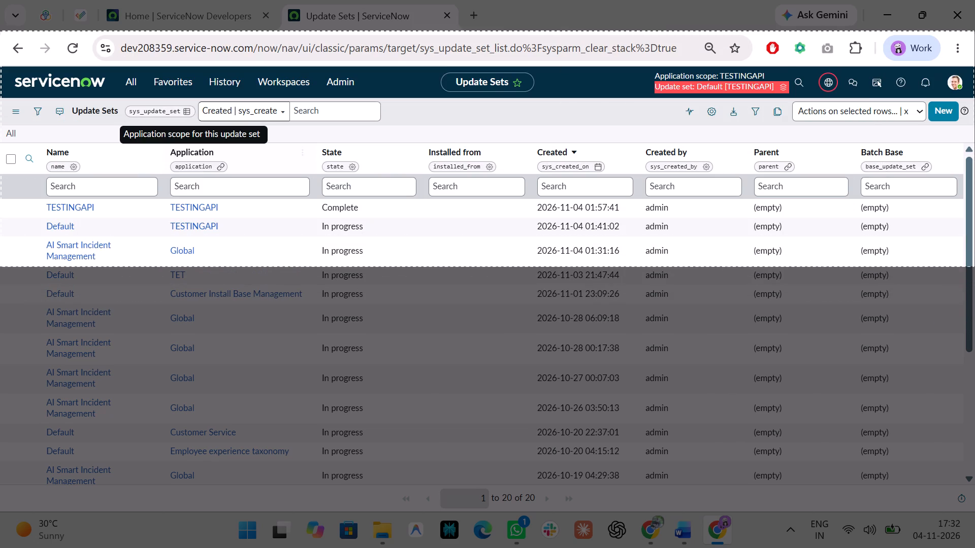
pyautogui.moveTo(974, 265); pyautogui.dragTo(974, 237)
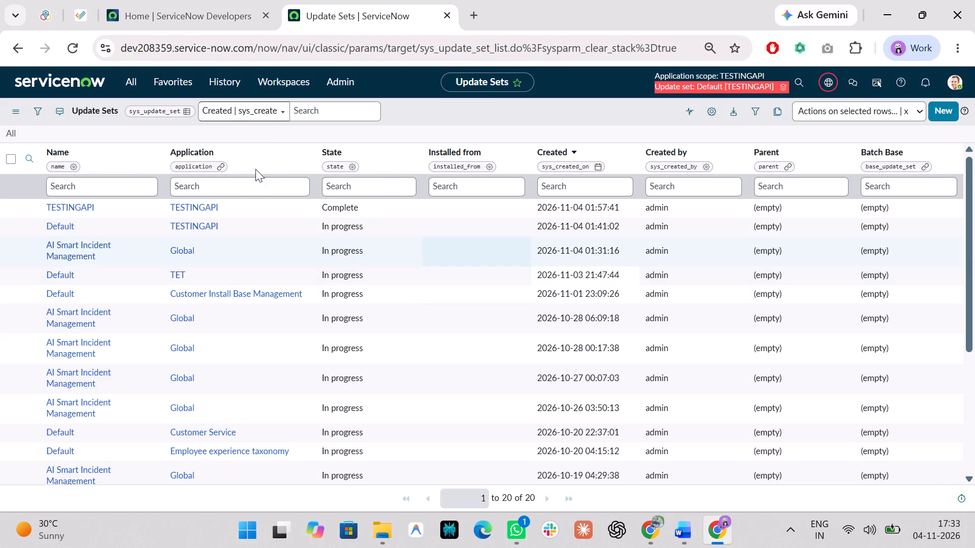
# Paste the captured screenshot into the Word document on a new line within the "Update Source" item.
pyautogui.click(672, 535)
pyautogui.hotkey('shift', 'Return')
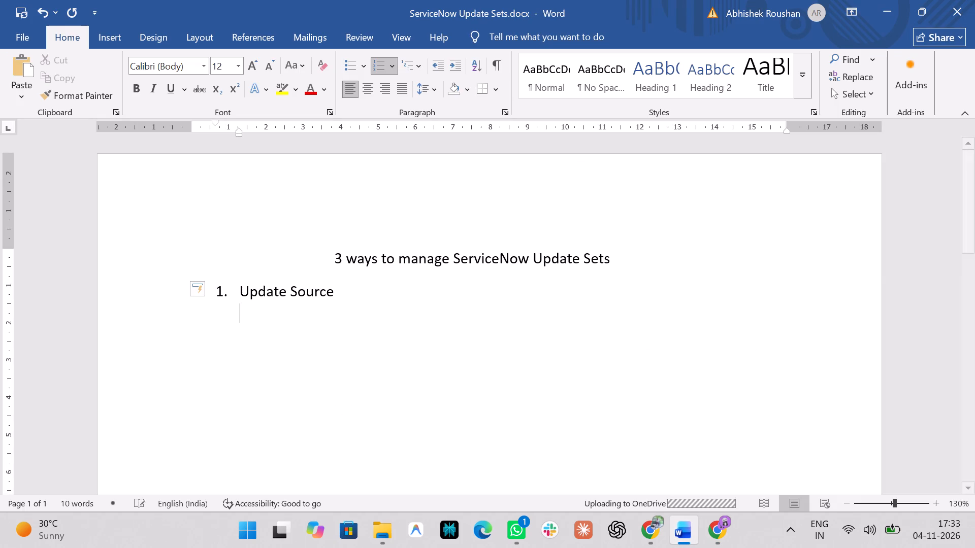
pyautogui.hotkey('ctrl', 'v')
# Start an unnumbered, indented paragraph below the pasted screenshot, leaving a blank line between them.
pyautogui.scroll(-1, 558, 352)
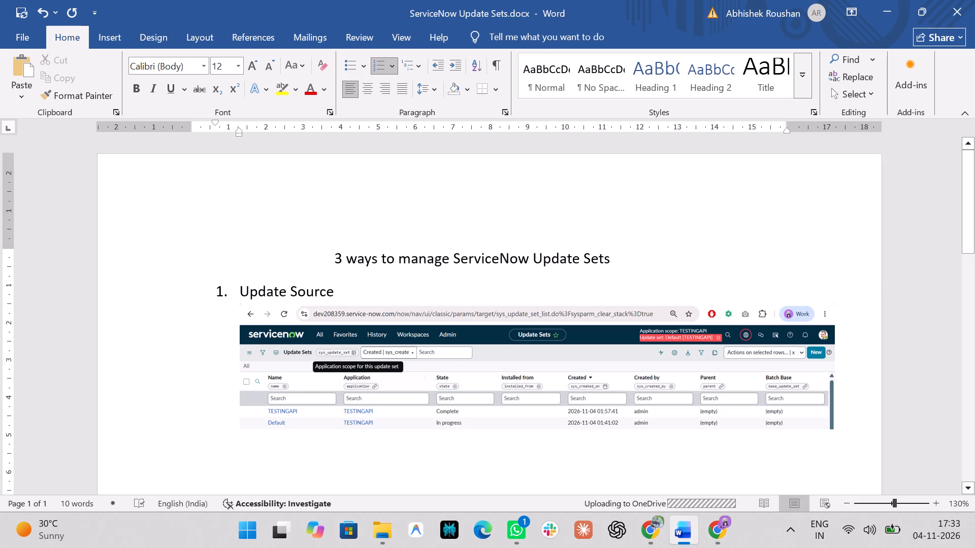
pyautogui.keyDown('ctrl'); pyautogui.scroll(1, 558, 352); pyautogui.keyUp('ctrl')
pyautogui.scroll(-1, 558, 352)
pyautogui.keyDown('ctrl'); pyautogui.scroll(-1, 558, 352); pyautogui.keyUp('ctrl')
pyautogui.scroll(-6, 503, 381)
pyautogui.click(401, 235)
pyautogui.scroll(1, 401, 235)
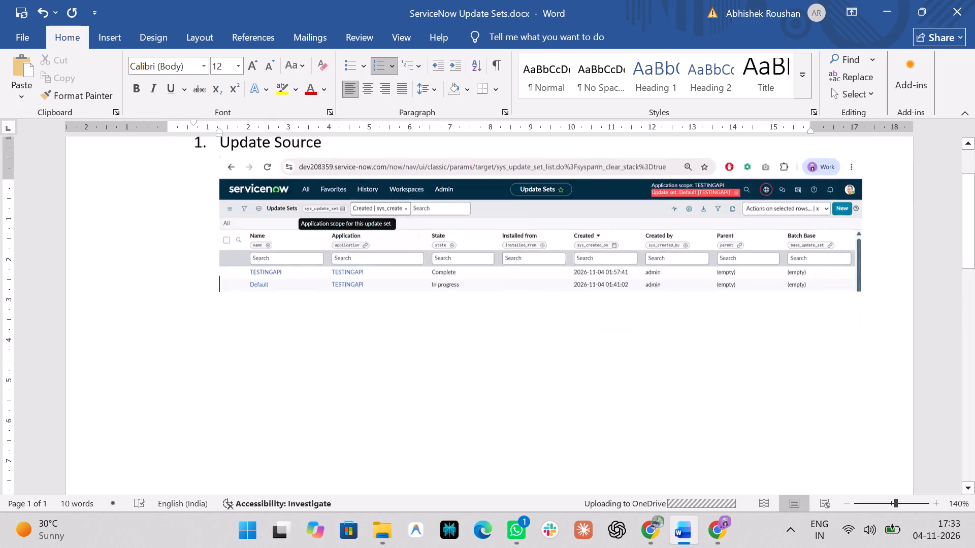
pyautogui.scroll(1, 401, 235)
pyautogui.press('End')
pyautogui.press('Return')
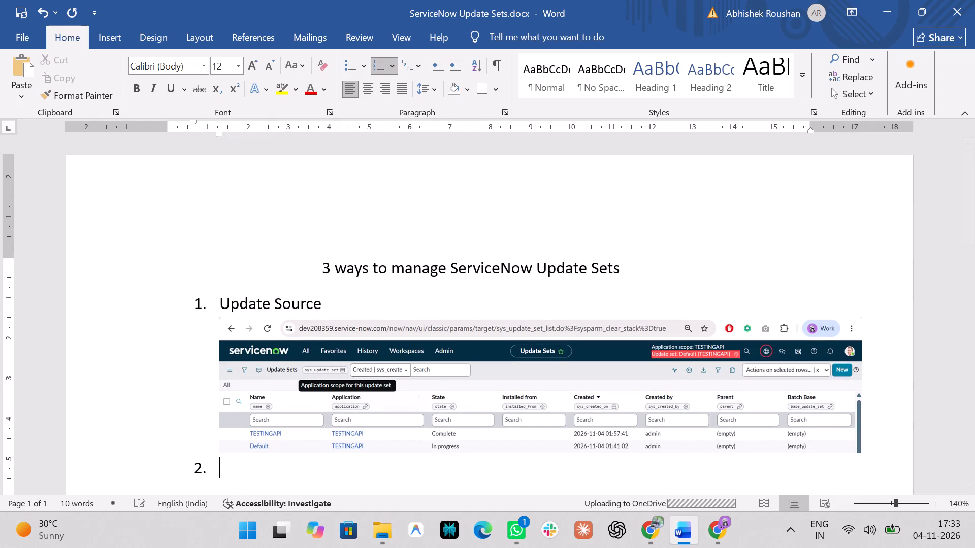
pyautogui.press('BackSpace')
pyautogui.press('Return')
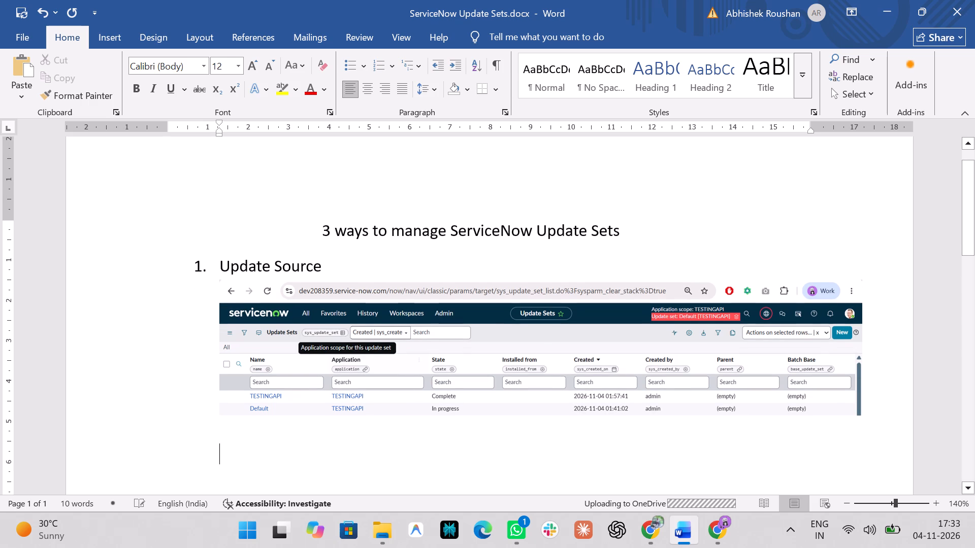
# Write "We see that one of completed update set we will get into the another instance." and start a new paragraph below.
pyautogui.write('We see that')
pyautogui.press('space')
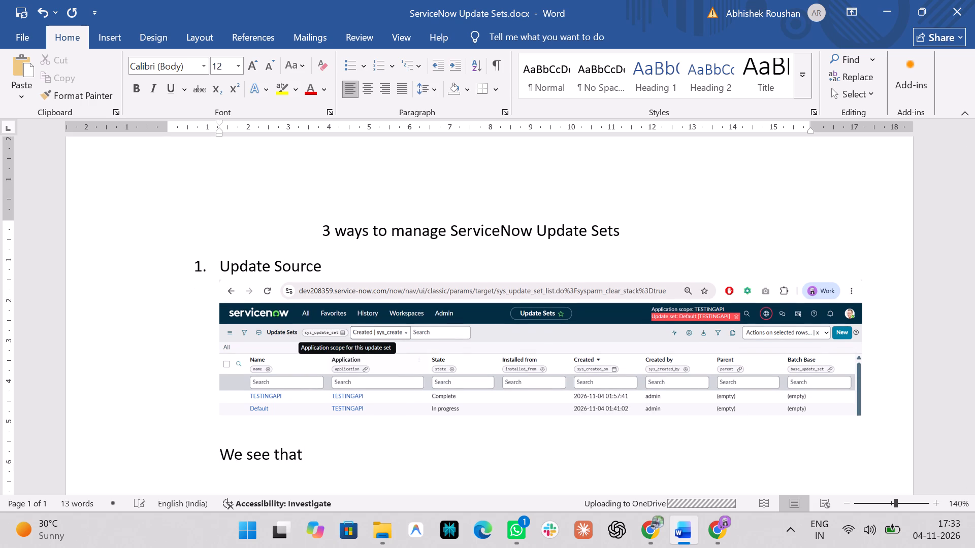
pyautogui.write('one of completed Up')
pyautogui.press('BackSpace')
pyautogui.press('BackSpace')
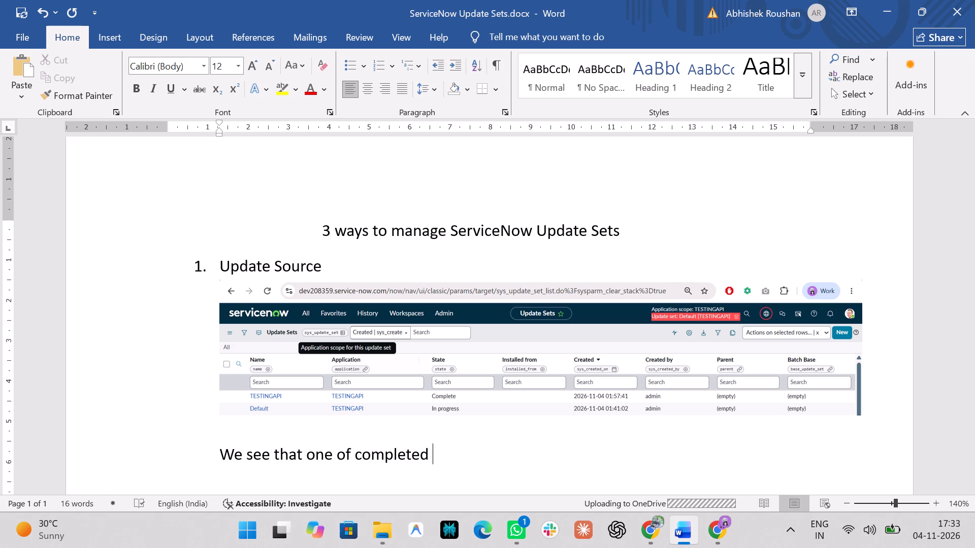
pyautogui.write('update set')
pyautogui.press('space')
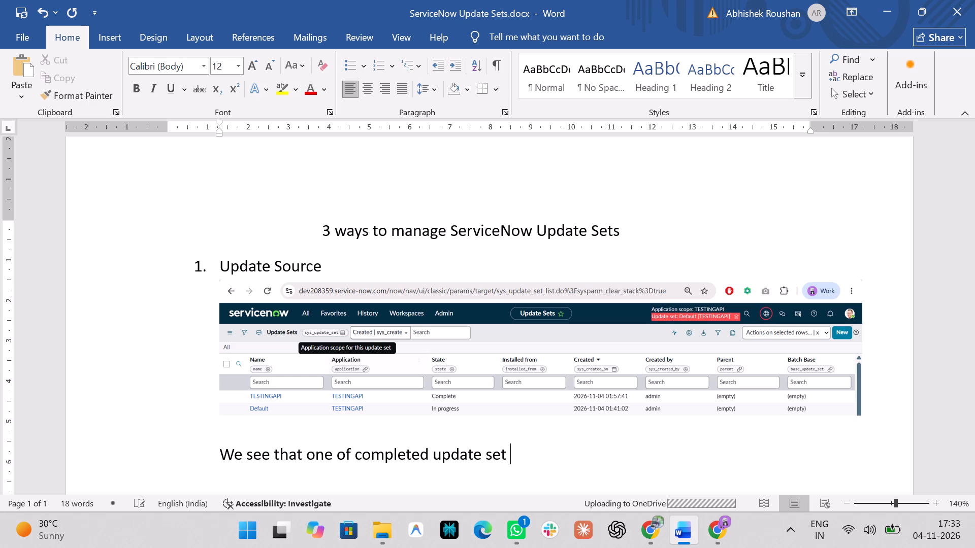
pyautogui.write('we we wi')
pyautogui.press('BackSpace')
pyautogui.press('BackSpace')
pyautogui.press('BackSpace')
pyautogui.press('BackSpace')
pyautogui.write('ill get into')
pyautogui.press('space')
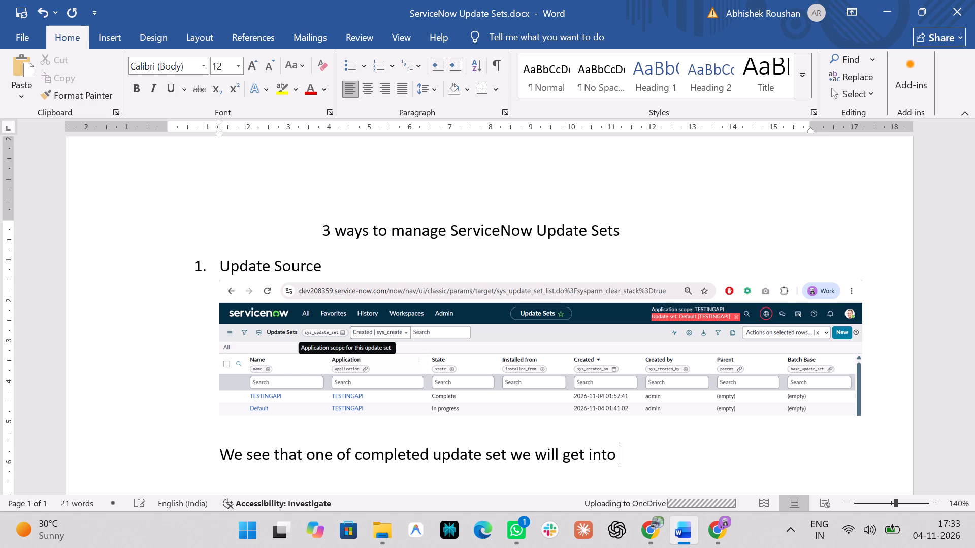
pyautogui.write('the')
pyautogui.press('space')
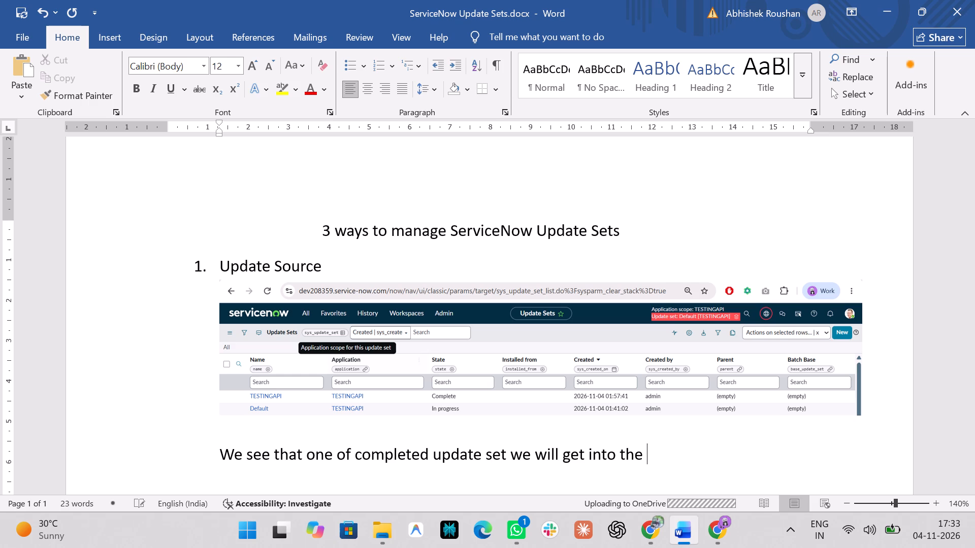
pyautogui.write('another instance.')
pyautogui.hotkey('shift', 'Return')
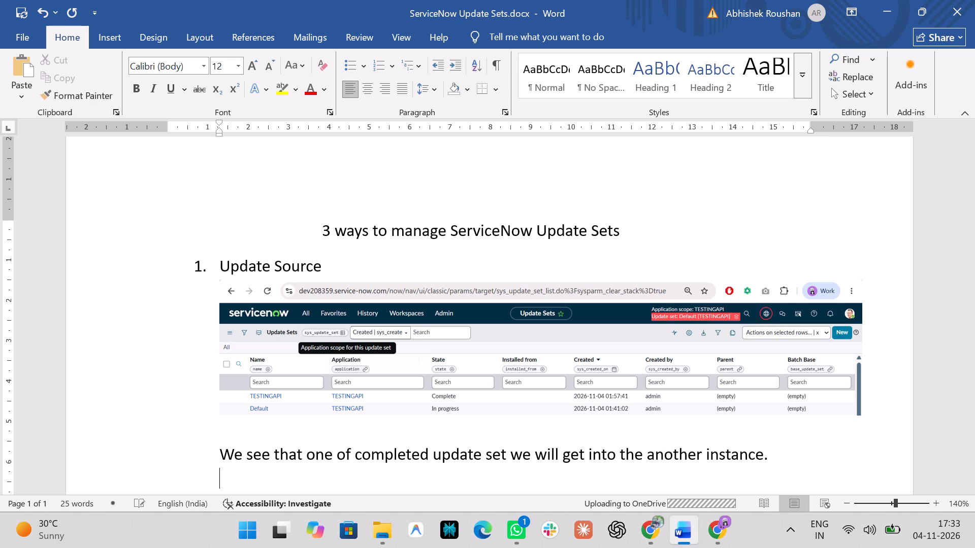
pyautogui.press('Return')
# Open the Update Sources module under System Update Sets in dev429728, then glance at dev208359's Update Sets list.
pyautogui.scroll(-1, 401, 235)
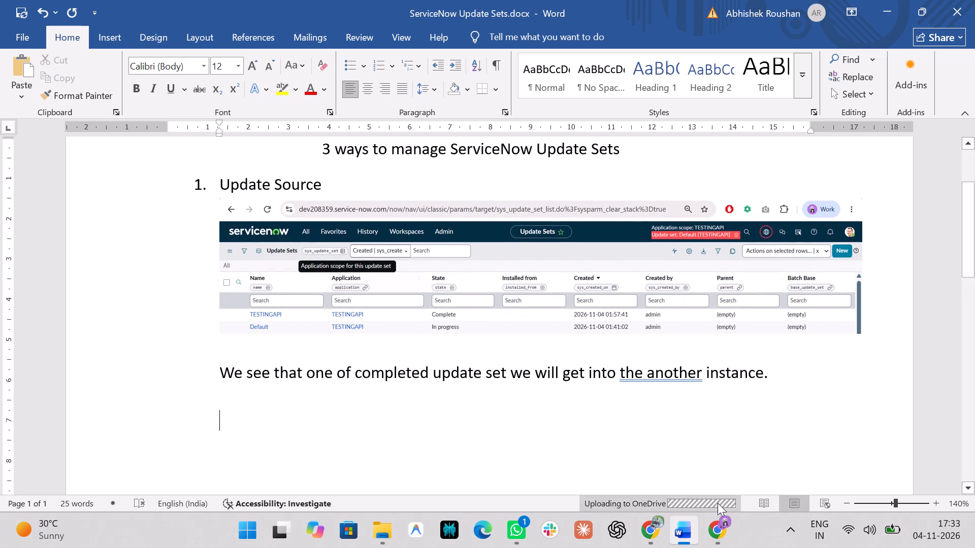
pyautogui.click(718, 523)
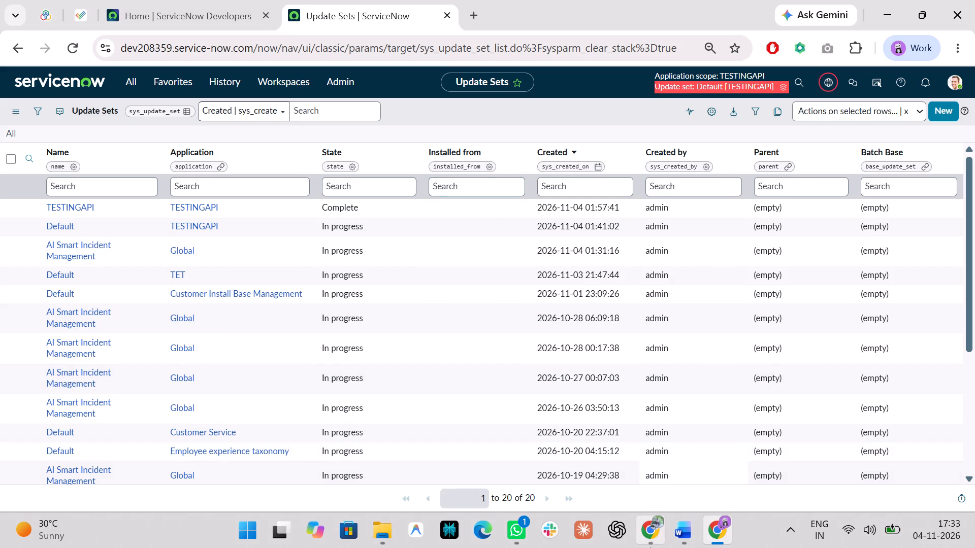
pyautogui.click(664, 531)
pyautogui.click(171, 83)
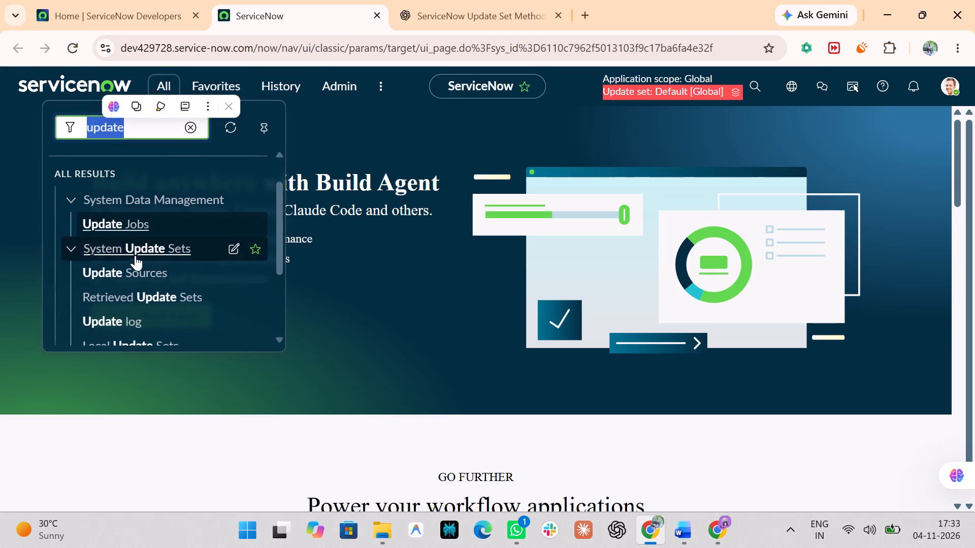
pyautogui.click(132, 269)
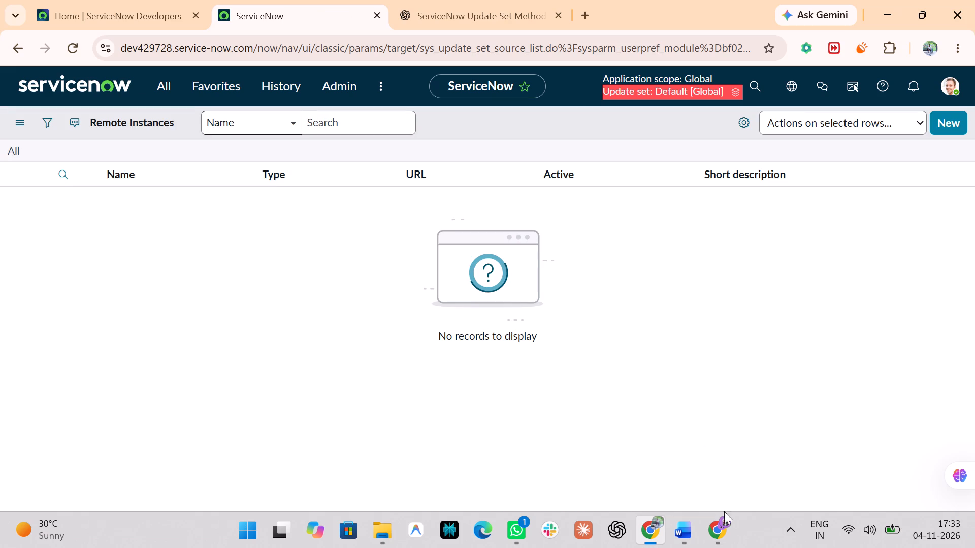
pyautogui.click(725, 535)
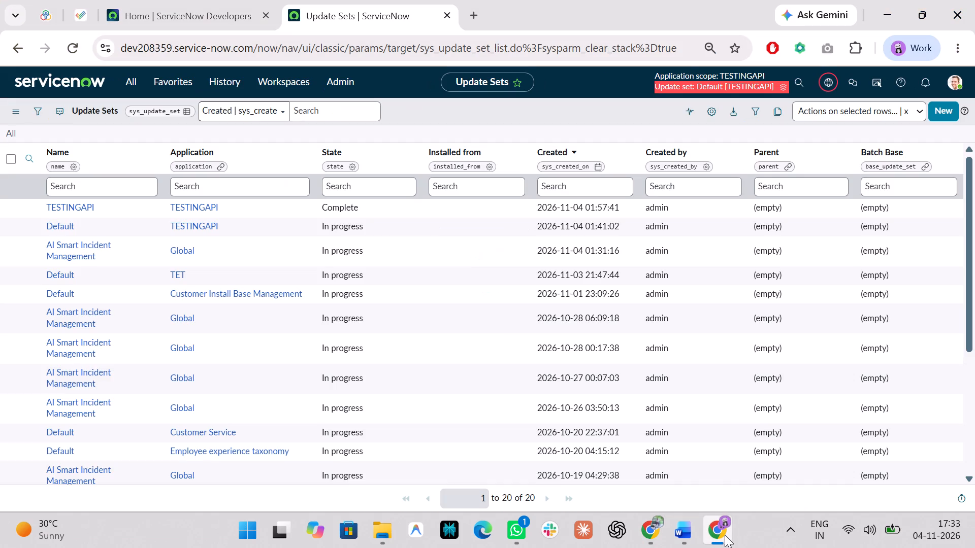
# In the Word document, write "For that we will go to" and begin an indented line below it with "ALL >".
pyautogui.click(670, 524)
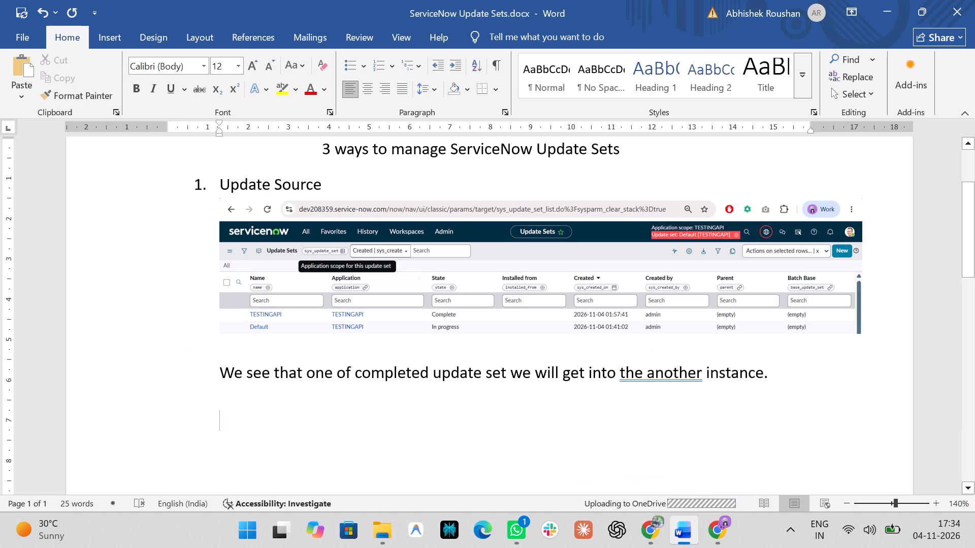
pyautogui.write('for that we will go to')
pyautogui.press('space')
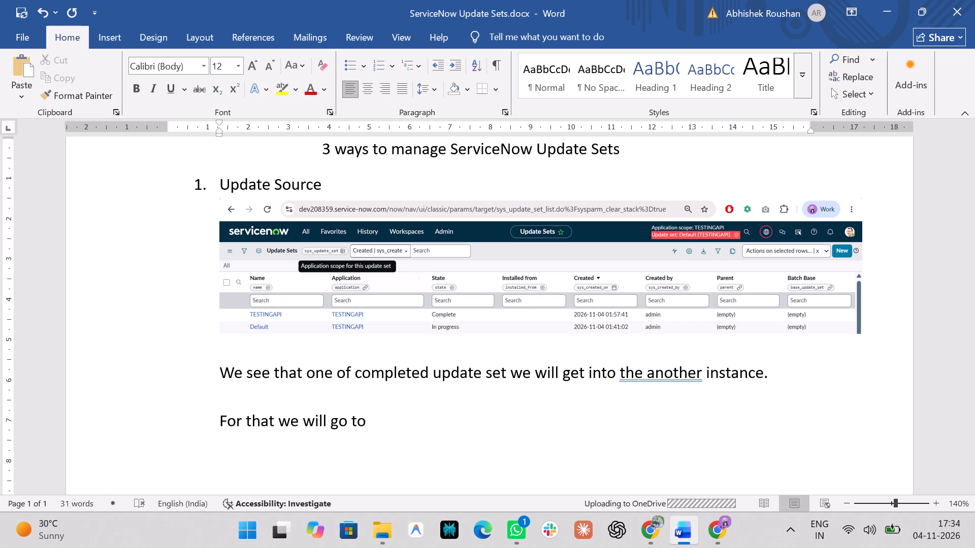
pyautogui.hotkey('shift', 'Return')
pyautogui.press('Tab')
pyautogui.write('ALL >')
pyautogui.press('space')
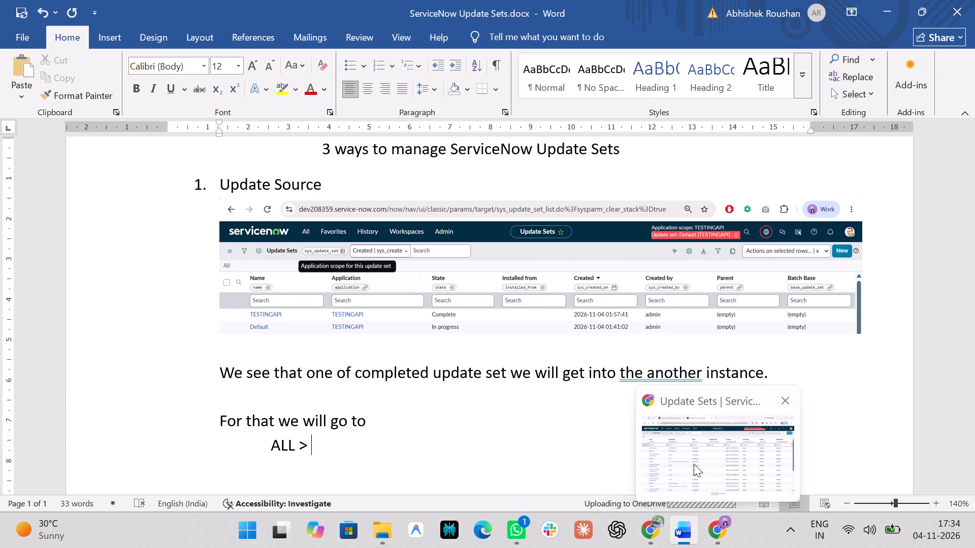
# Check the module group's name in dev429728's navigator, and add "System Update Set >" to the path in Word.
pyautogui.click(654, 546)
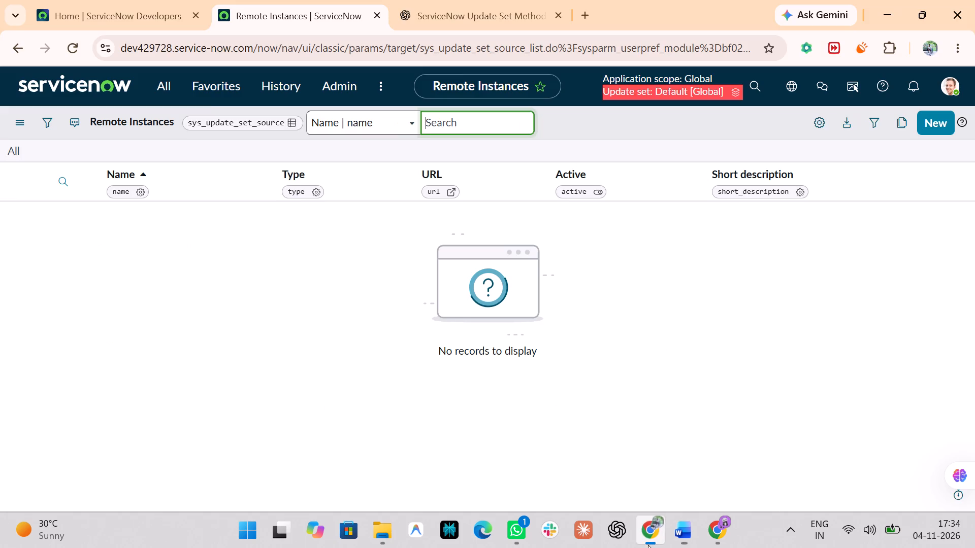
pyautogui.click(150, 82)
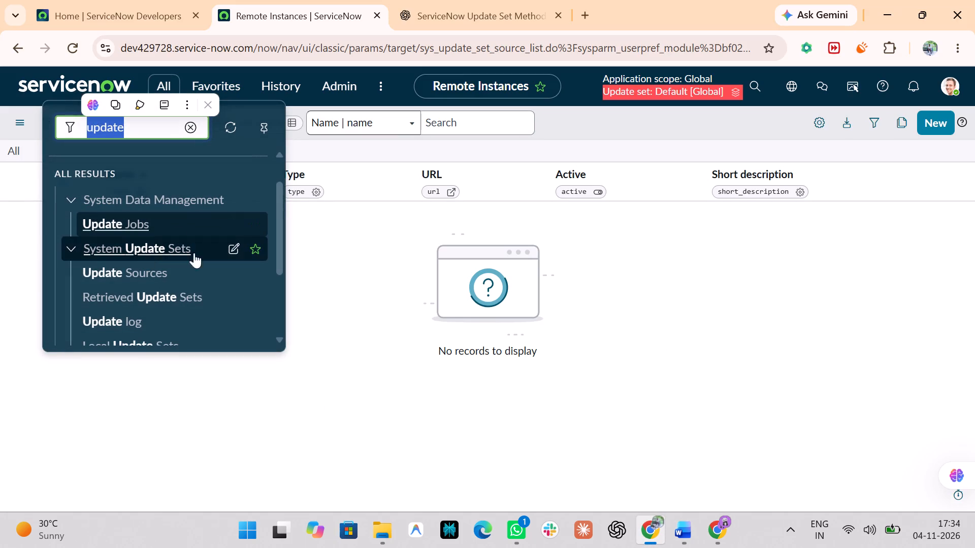
pyautogui.click(736, 524)
pyautogui.click(728, 526)
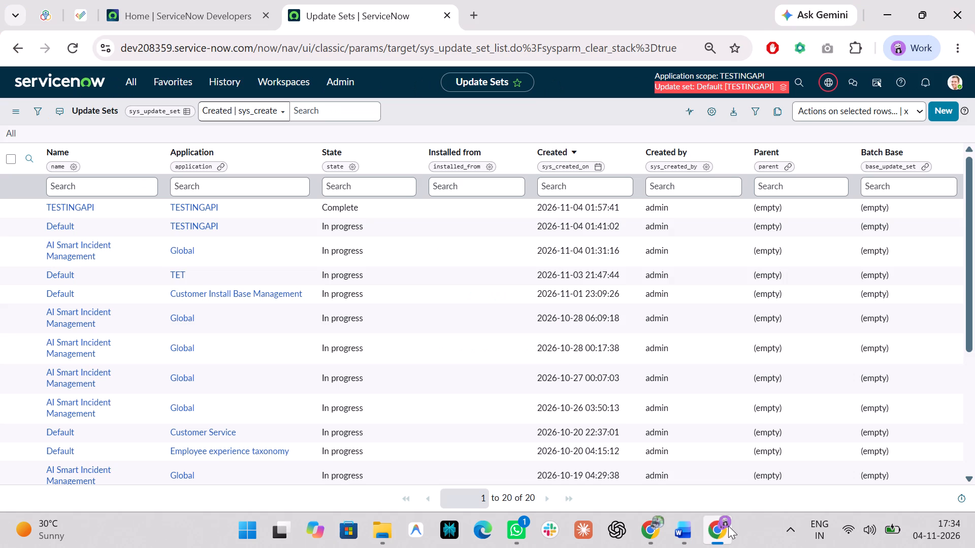
pyautogui.click(683, 529)
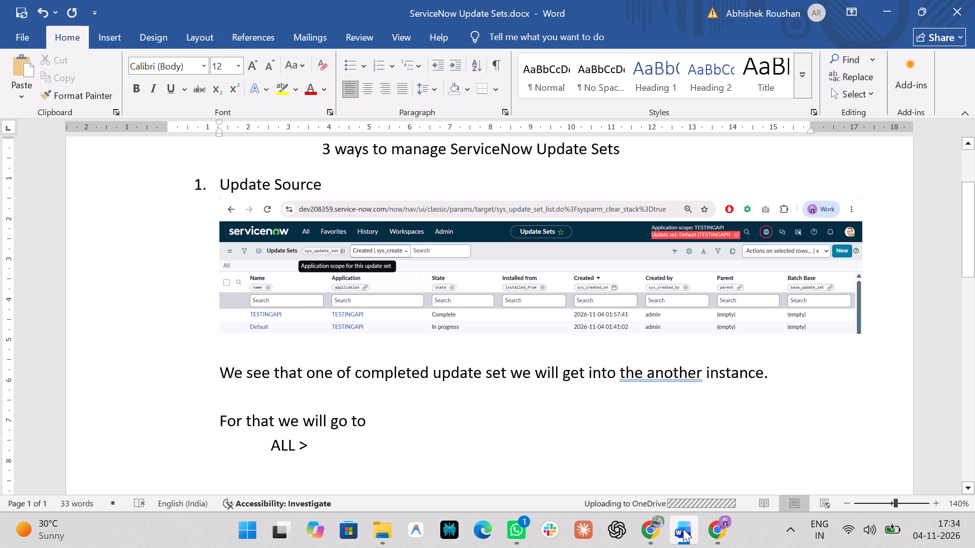
pyautogui.write('System Y')
pyautogui.press('BackSpace')
pyautogui.write('Updsate')
pyautogui.press('space')
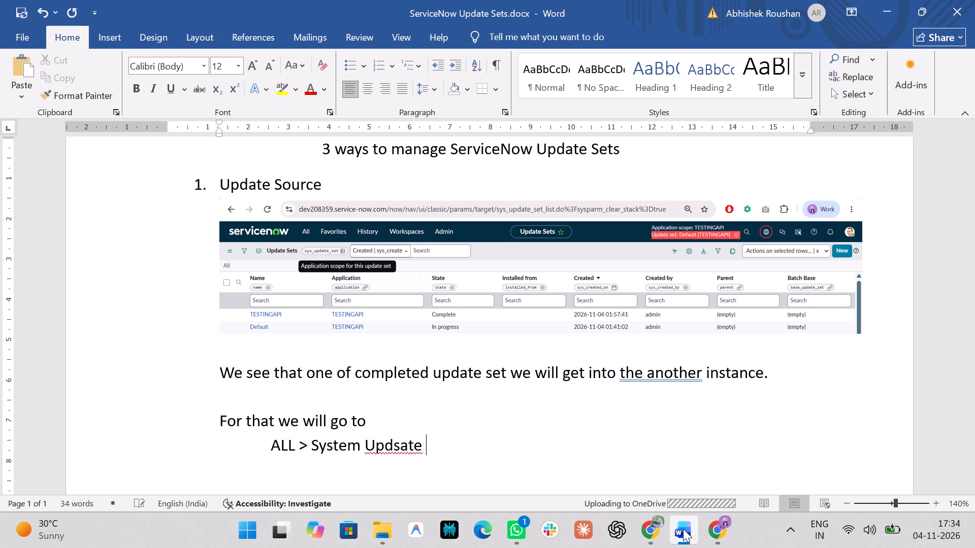
pyautogui.press('BackSpace')
pyautogui.press('BackSpace')
pyautogui.press('BackSpace')
pyautogui.press('BackSpace')
pyautogui.press('BackSpace')
pyautogui.write('ate Set >')
pyautogui.press('space')
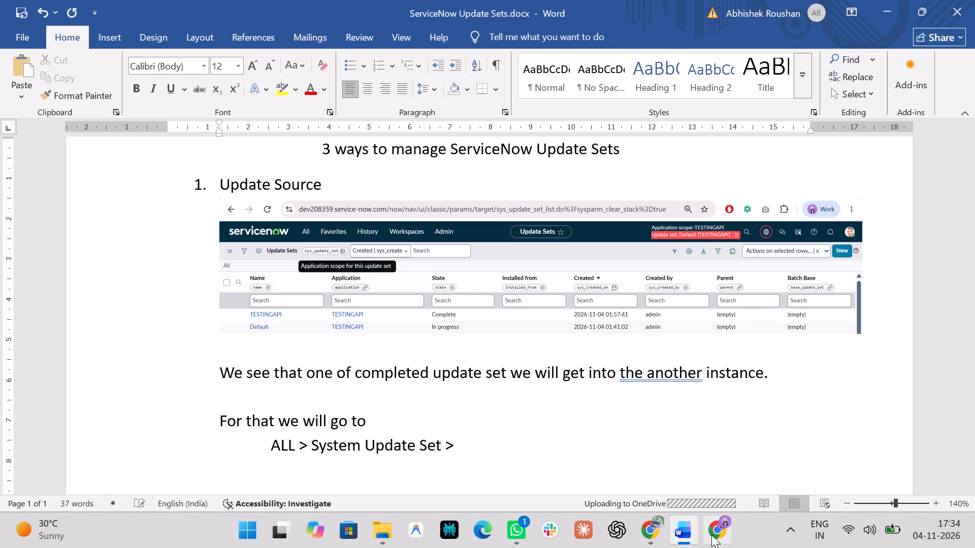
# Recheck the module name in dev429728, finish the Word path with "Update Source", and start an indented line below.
pyautogui.click(642, 529)
pyautogui.click(148, 284)
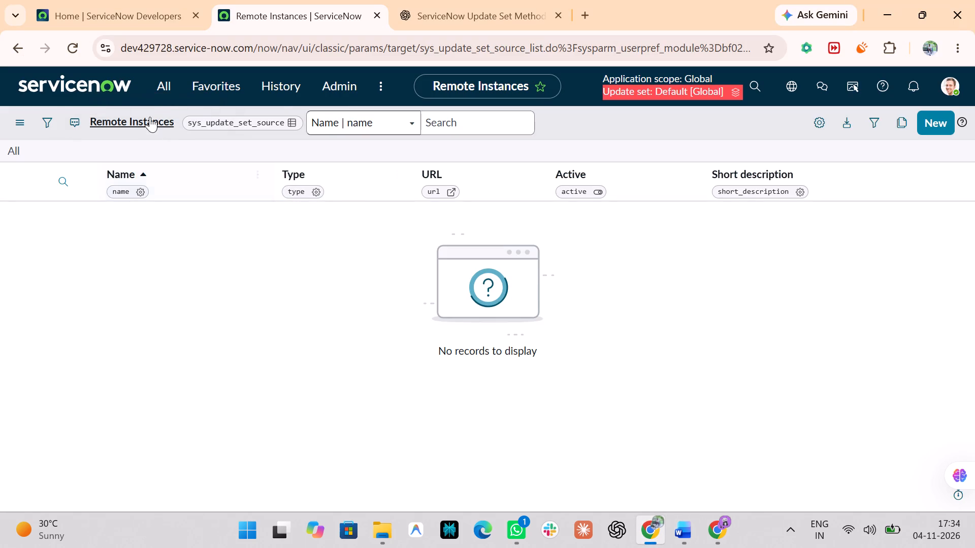
pyautogui.click(159, 83)
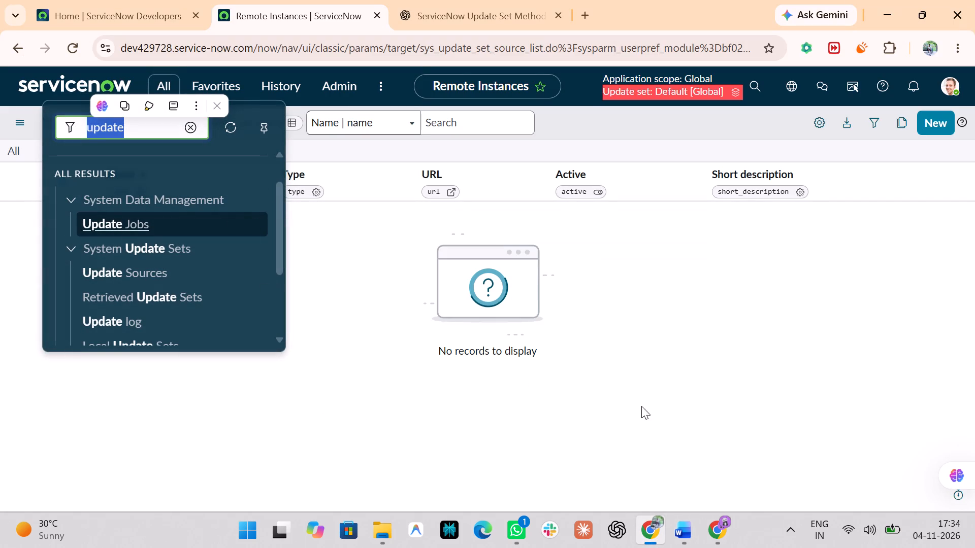
pyautogui.click(717, 524)
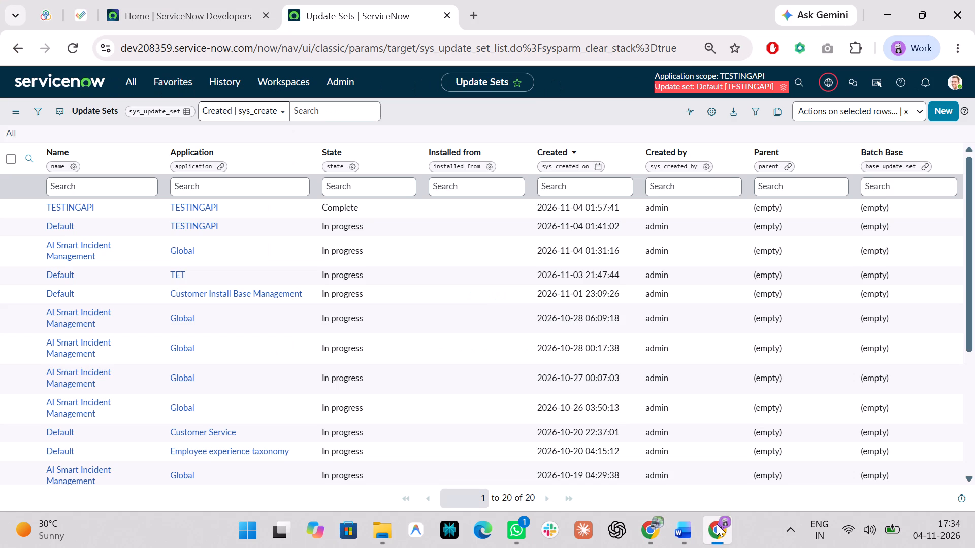
pyautogui.click(691, 526)
pyautogui.write('Update Source')
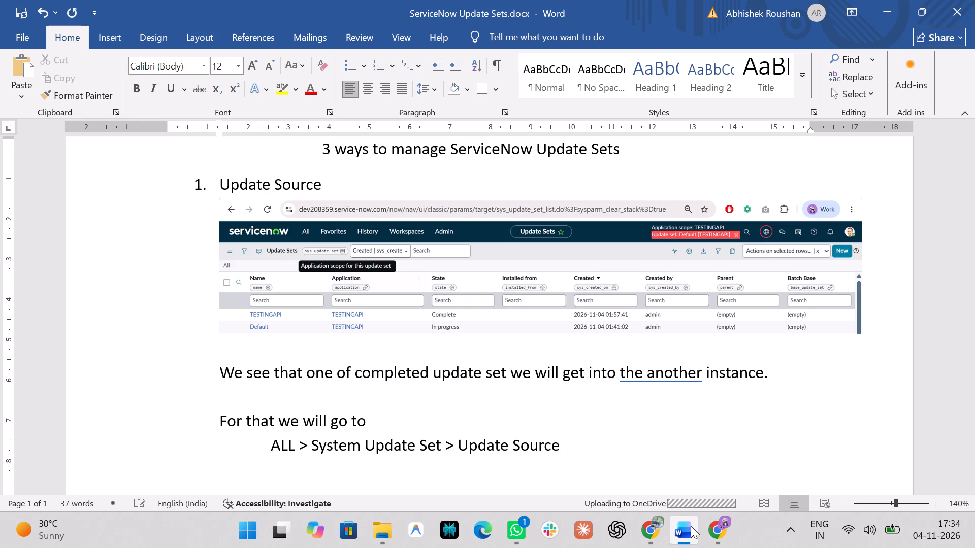
pyautogui.hotkey('shift', 'Return')
pyautogui.press('Tab')
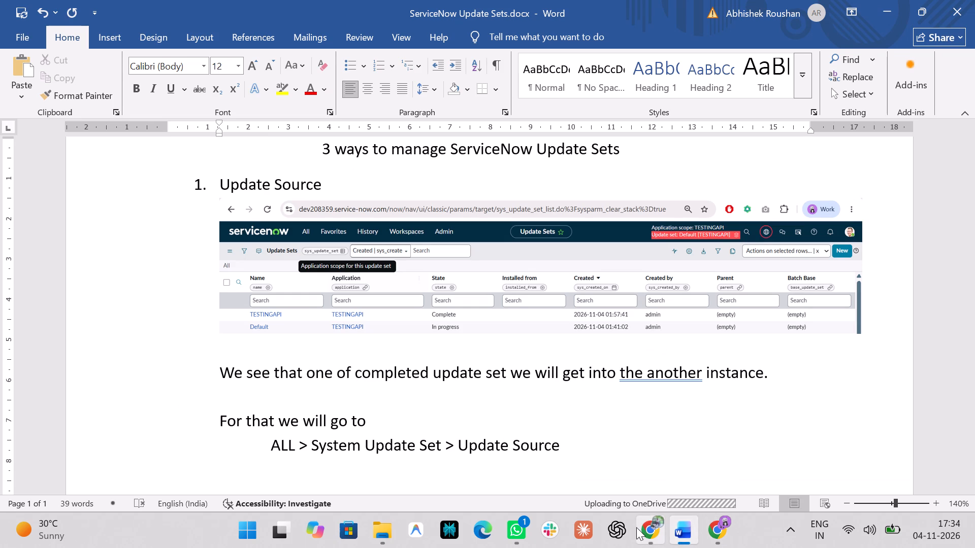
pyautogui.click(634, 527)
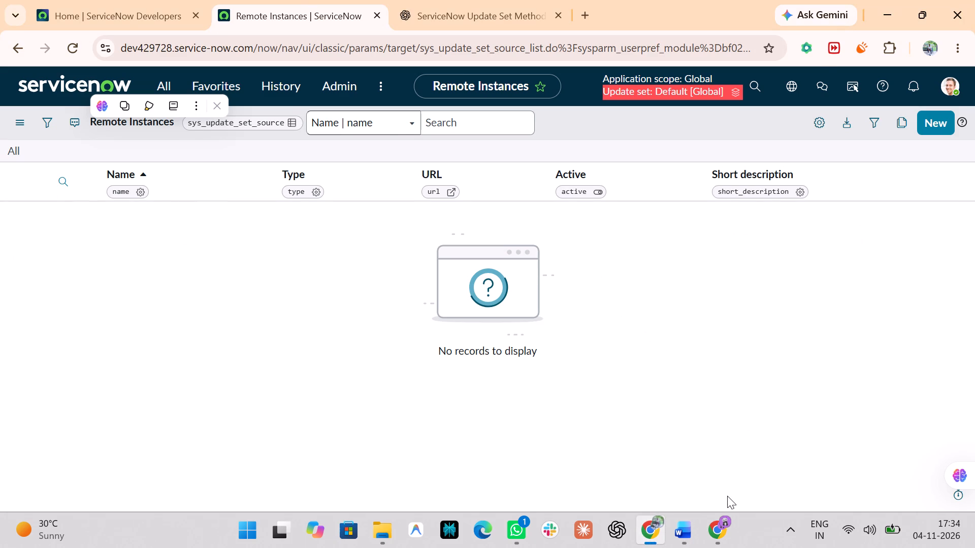
pyautogui.click(723, 522)
pyautogui.click(653, 524)
pyautogui.click(430, 393)
pyautogui.press('F23')
pyautogui.press('Print')
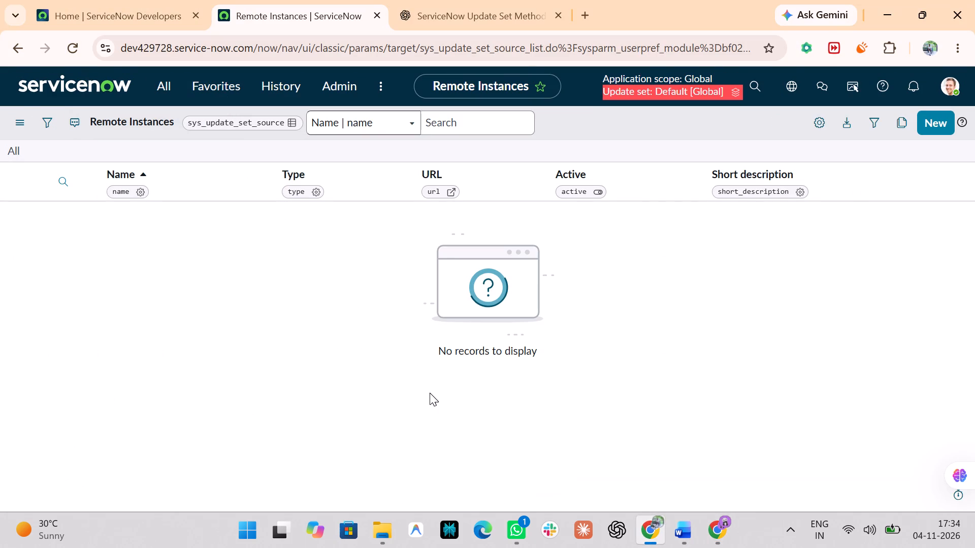
pyautogui.moveTo(0, 0); pyautogui.dragTo(974, 496)
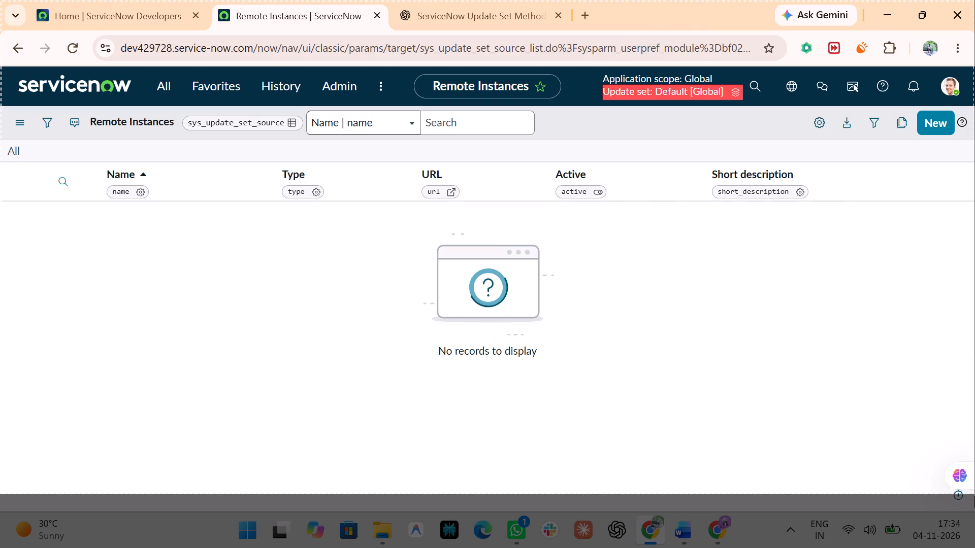
pyautogui.moveTo(974, 496); pyautogui.dragTo(974, 507)
pyautogui.moveTo(687, 534); pyautogui.dragTo(671, 530)
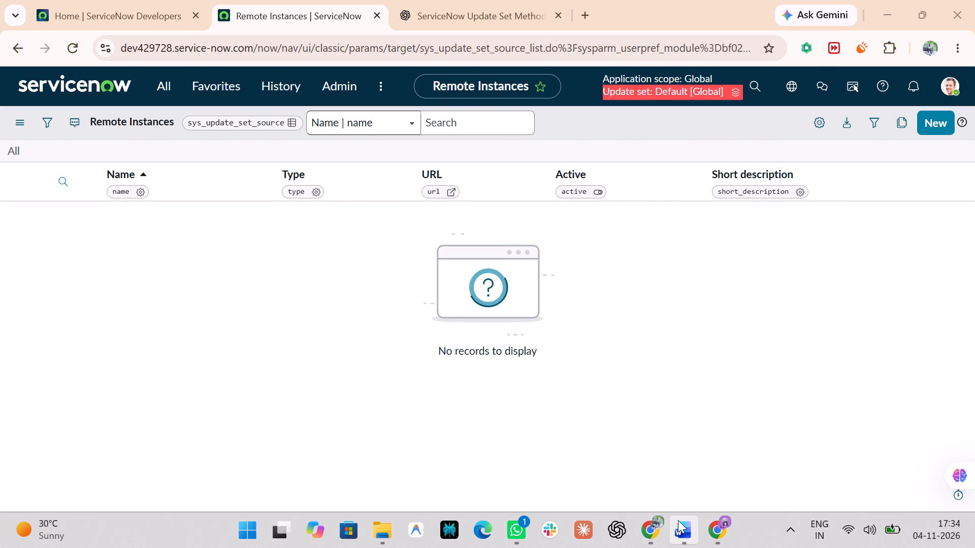
pyautogui.doubleClick(682, 520)
pyautogui.click(668, 515)
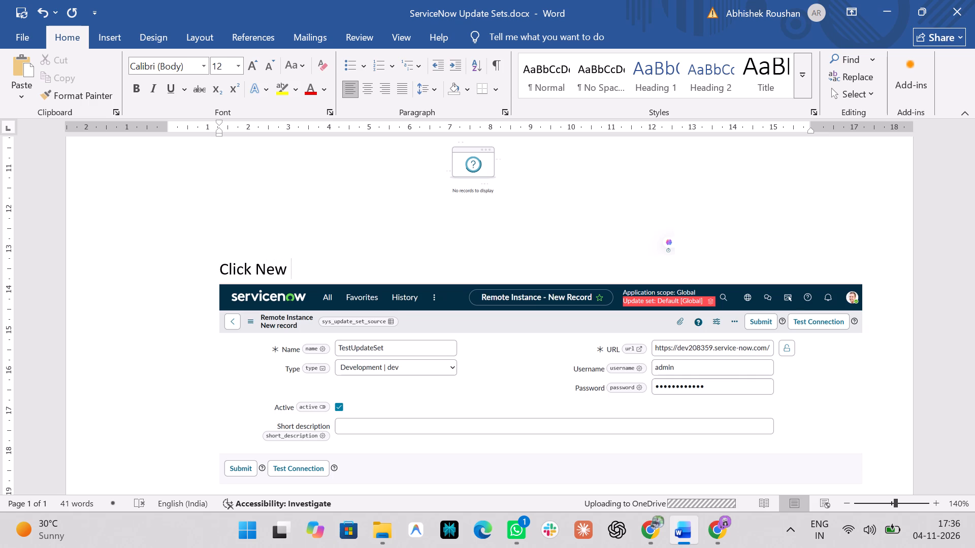
# Extend the "Click New" line with "to create" and add the line "Set the name i.e.Test" below it.
pyautogui.write('to create')
pyautogui.press('space')
pyautogui.press('Return')
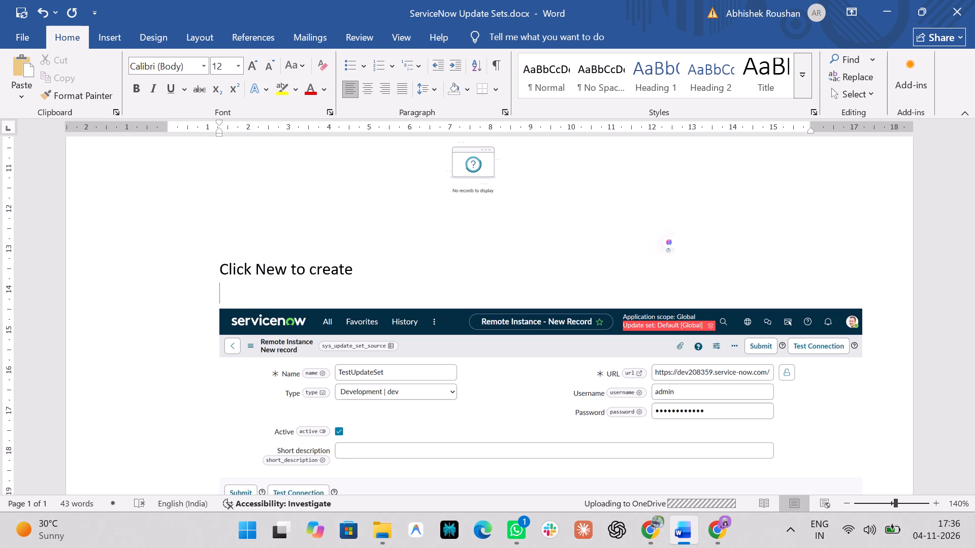
pyautogui.write('Set the name')
pyautogui.press('space')
pyautogui.write('i.e.')
pyautogui.write('Tewst')
pyautogui.press('BackSpace')
pyautogui.press('BackSpace')
pyautogui.press('BackSpace')
pyautogui.write('st')
pyautogui.hotkey('shift', 'Return')
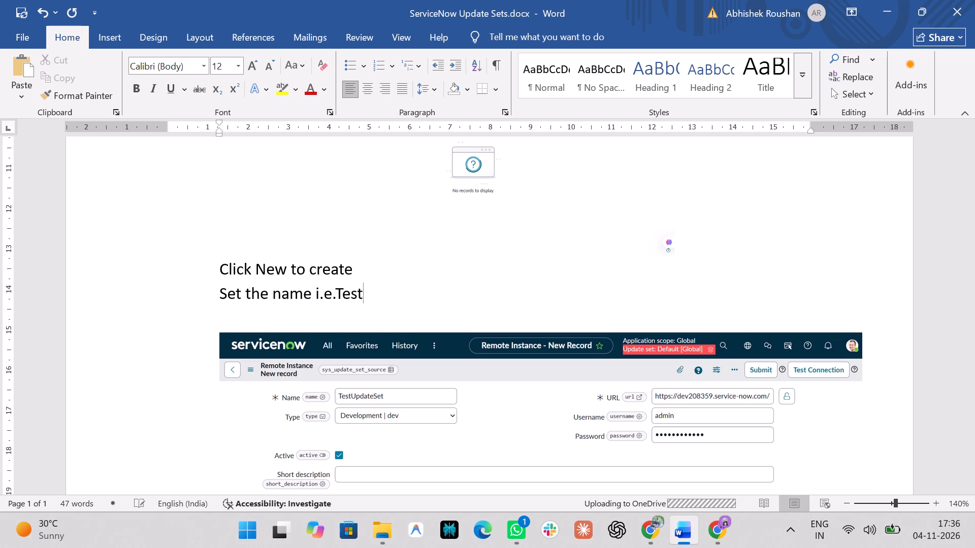
# Write "Type is Development" on the line above the New Record form screenshot, correcting the spelling.
pyautogui.write('Type is Developem')
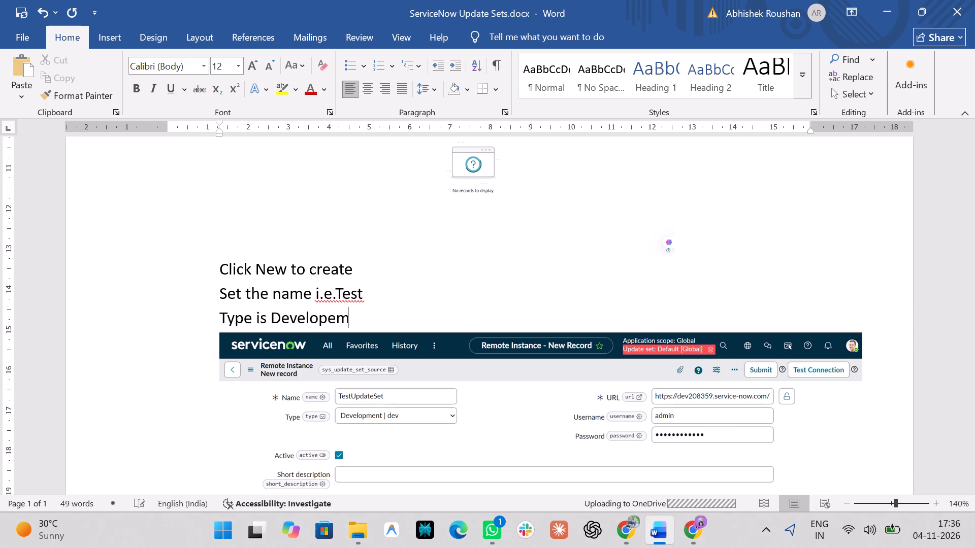
pyautogui.press('BackSpace')
pyautogui.press('BackSpace')
pyautogui.write('ement')
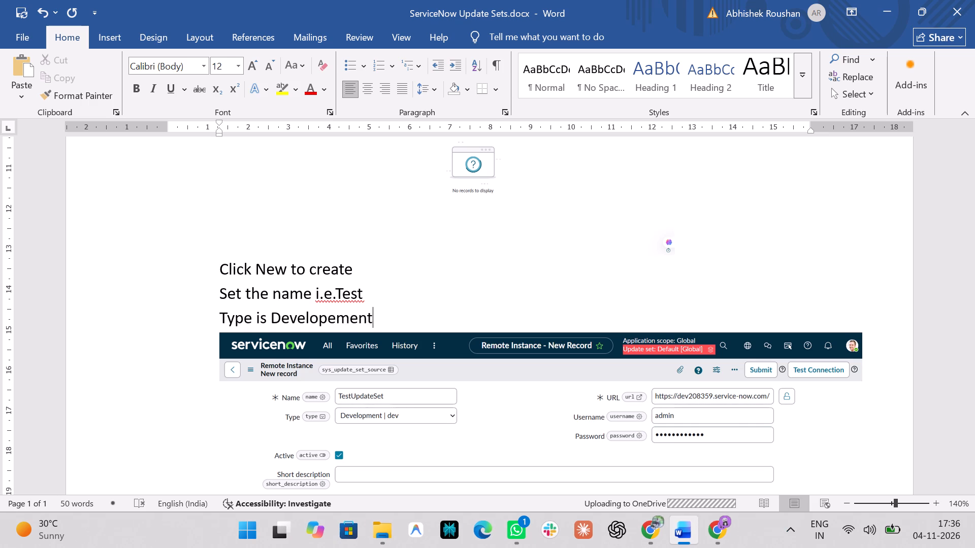
pyautogui.click(337, 320)
pyautogui.press('BackSpace')
pyautogui.press('End')
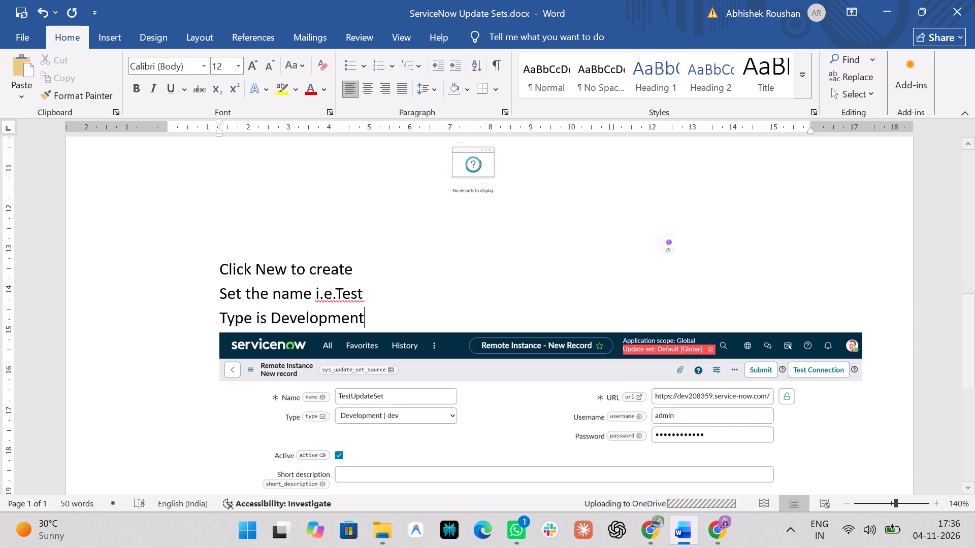
# Insert "select" before "Development" in the Type line.
pyautogui.click(264, 324)
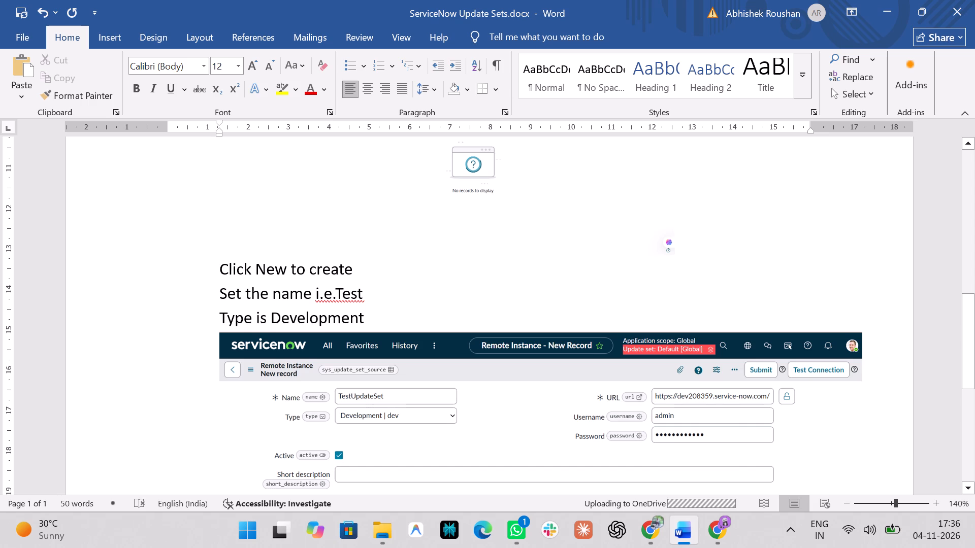
pyautogui.press('space')
pyautogui.write('select')
pyautogui.press('space')
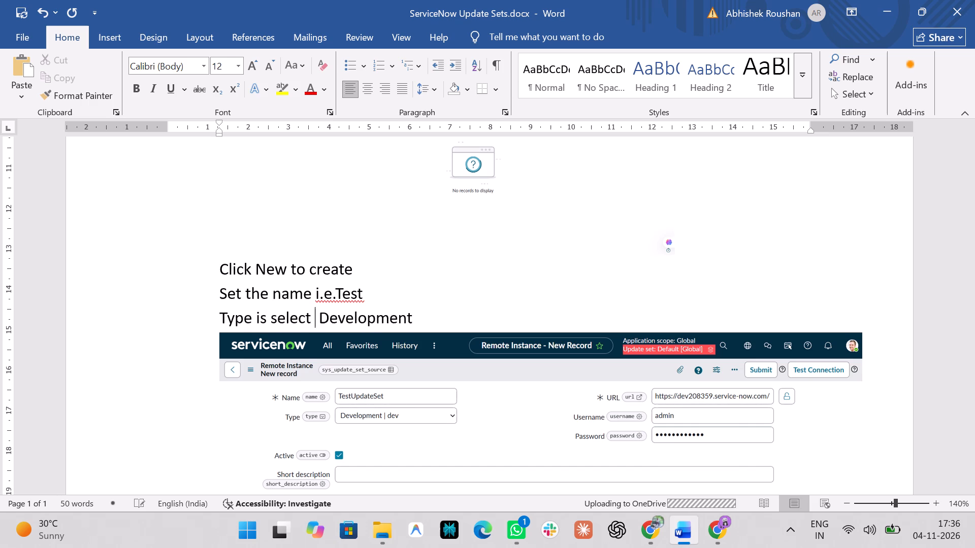
# Add a line below reading "url is your another instance url , where the update set is present (".
pyautogui.press('End')
pyautogui.press('Return')
pyautogui.write('url is')
pyautogui.press('space')
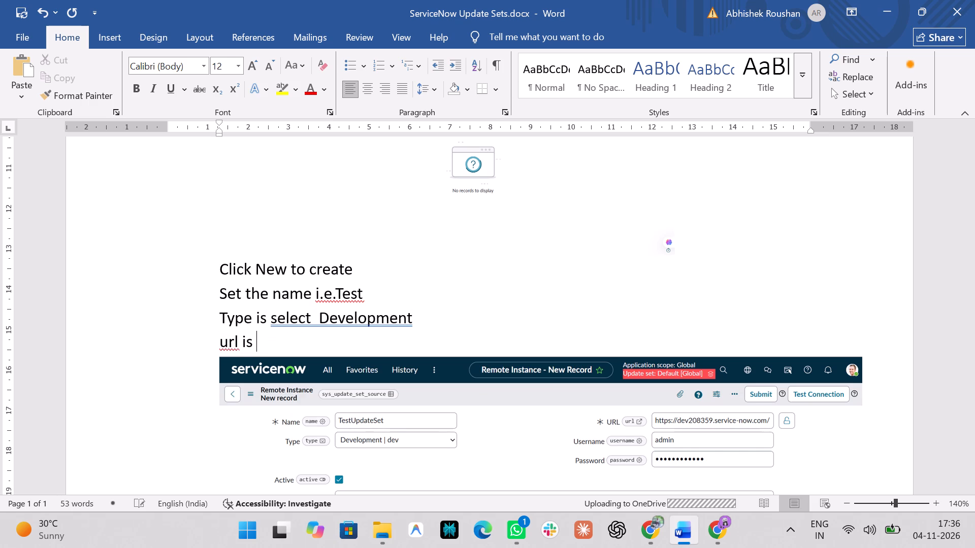
pyautogui.write('your')
pyautogui.press('space')
pyautogui.write('inc')
pyautogui.press('BackSpace')
pyautogui.press('s')
pyautogui.press('BackSpace')
pyautogui.press('BackSpace')
pyautogui.press('BackSpace')
pyautogui.write('another instance ure')
pyautogui.press('BackSpace')
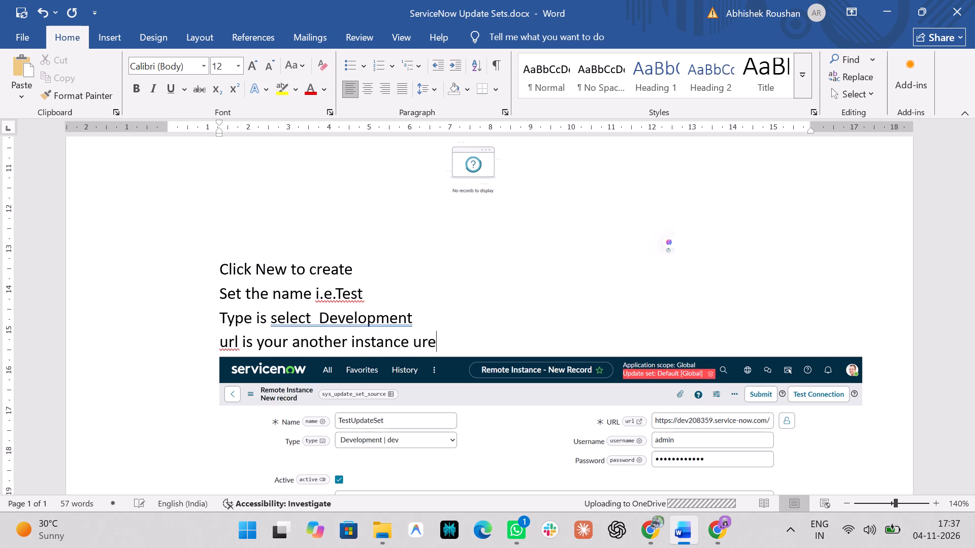
pyautogui.press('r')
pyautogui.press('BackSpace')
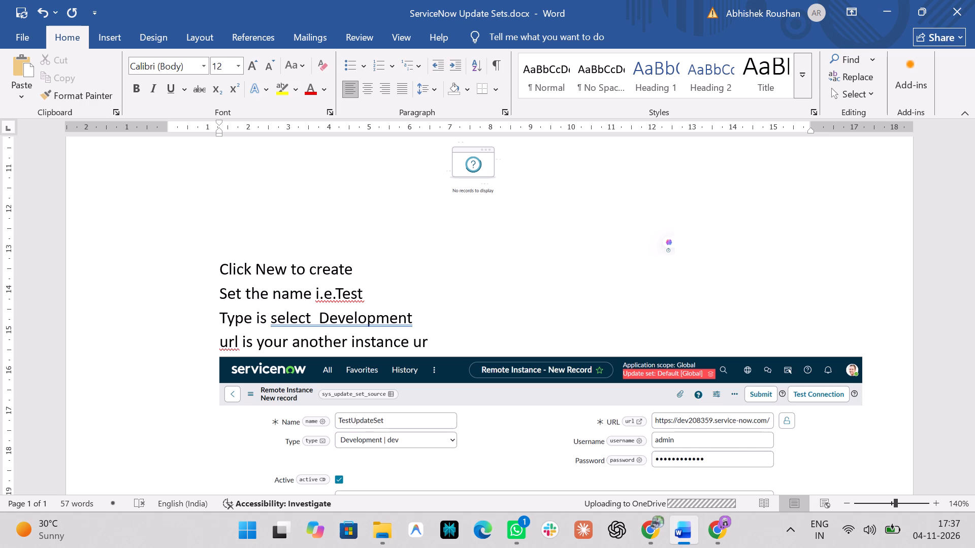
pyautogui.write('l , where the update set is present (')
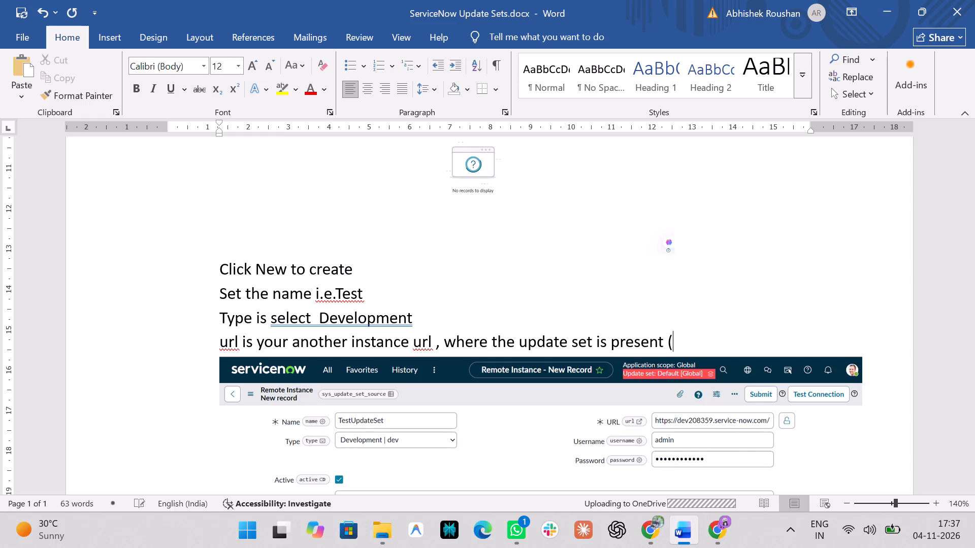
pyautogui.press('super+v')
pyautogui.press('Down')
pyautogui.press('Down')
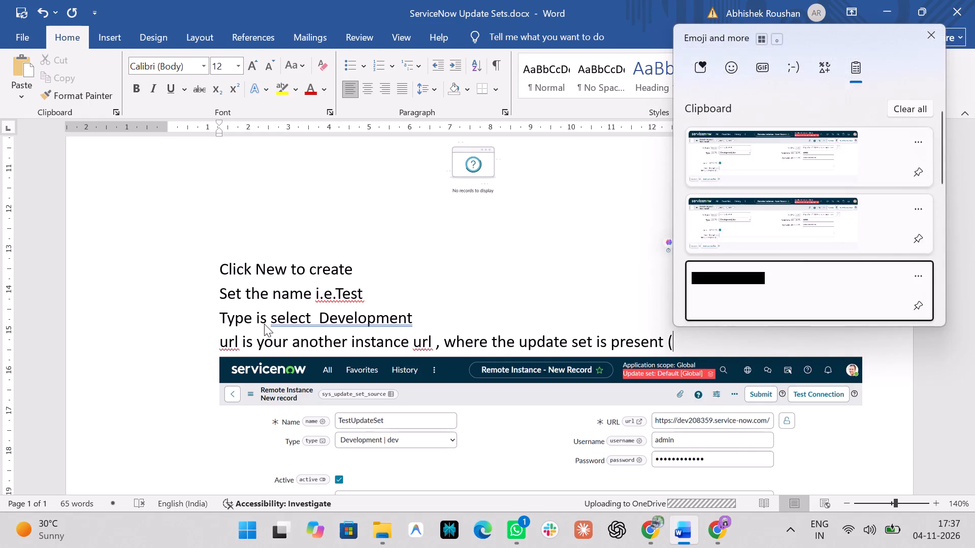
pyautogui.press('Down')
pyautogui.press('Down')
pyautogui.press('Up')
pyautogui.press('Return')
pyautogui.hotkey('ctrl', 'v')
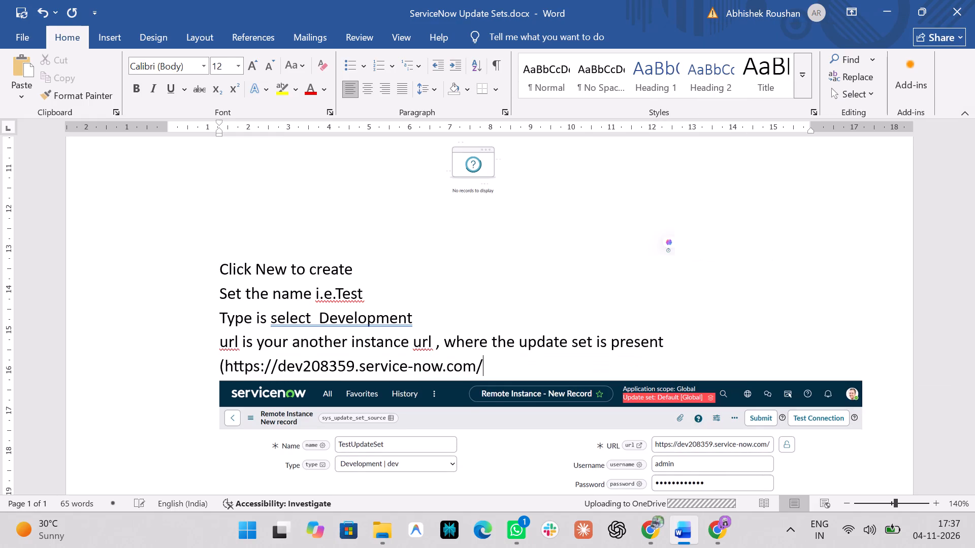
pyautogui.hotkey('shift', ')')
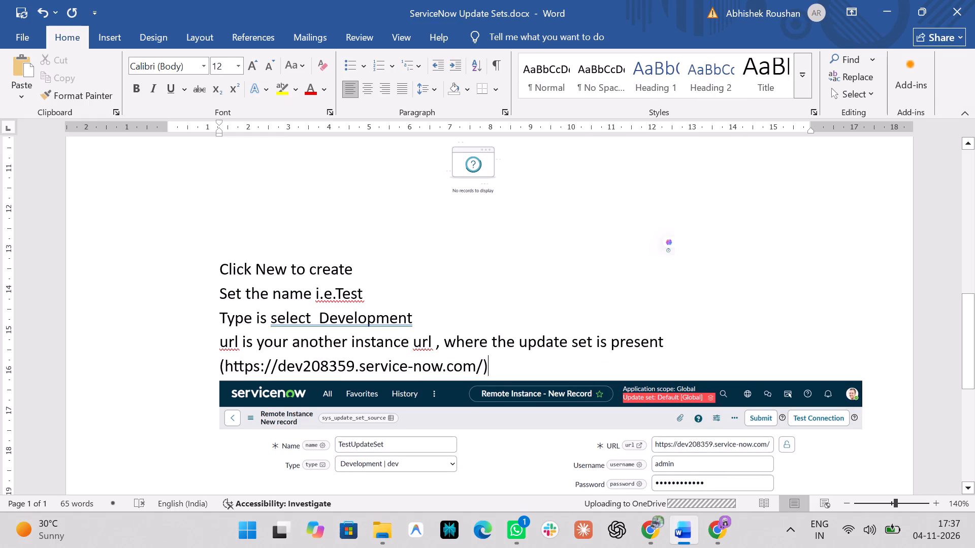
# Replace the instance name in the pasted URL with the placeholder "<instace ID>".
pyautogui.doubleClick(301, 372)
pyautogui.press('BackSpace')
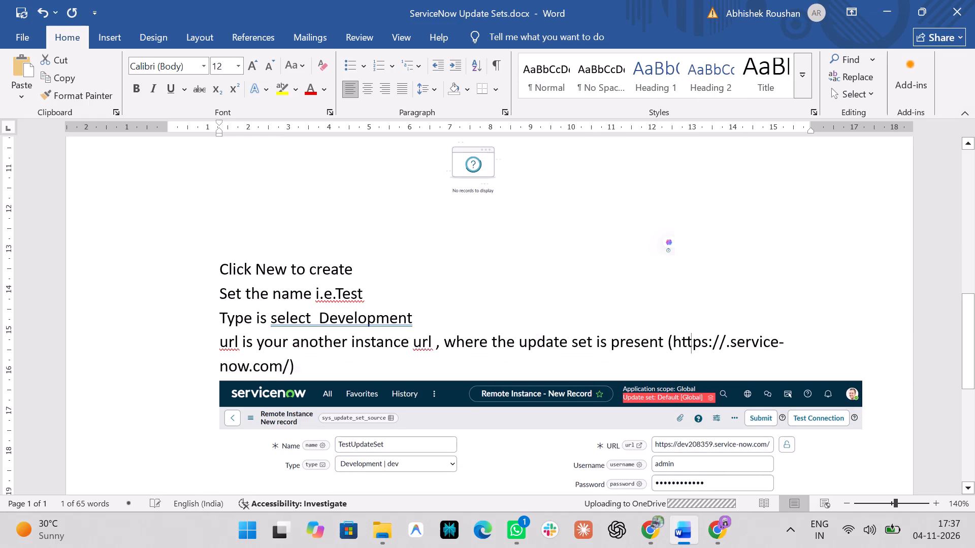
pyautogui.write('<instace')
pyautogui.write('.numb')
pyautogui.press('BackSpace')
pyautogui.press('BackSpace')
pyautogui.press('BackSpace')
pyautogui.press('BackSpace')
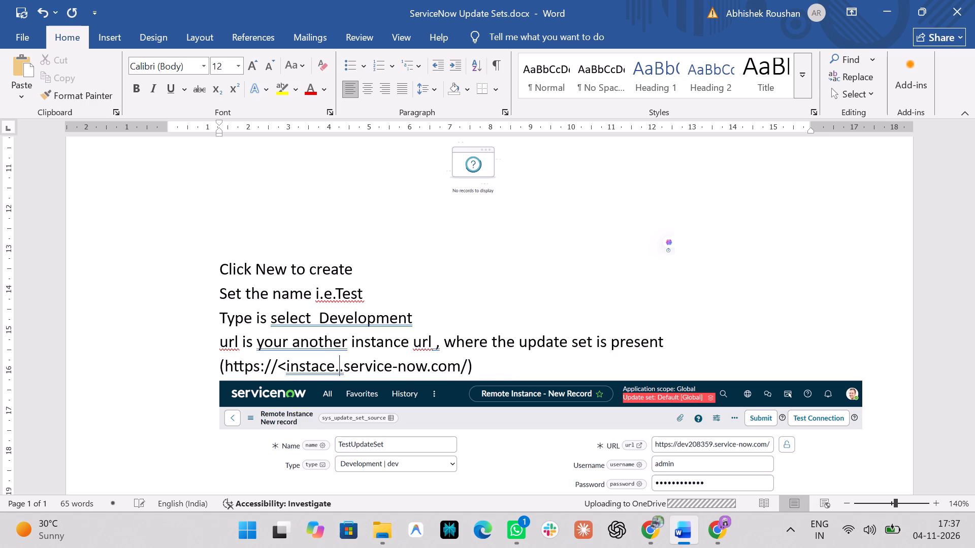
pyautogui.write('is>')
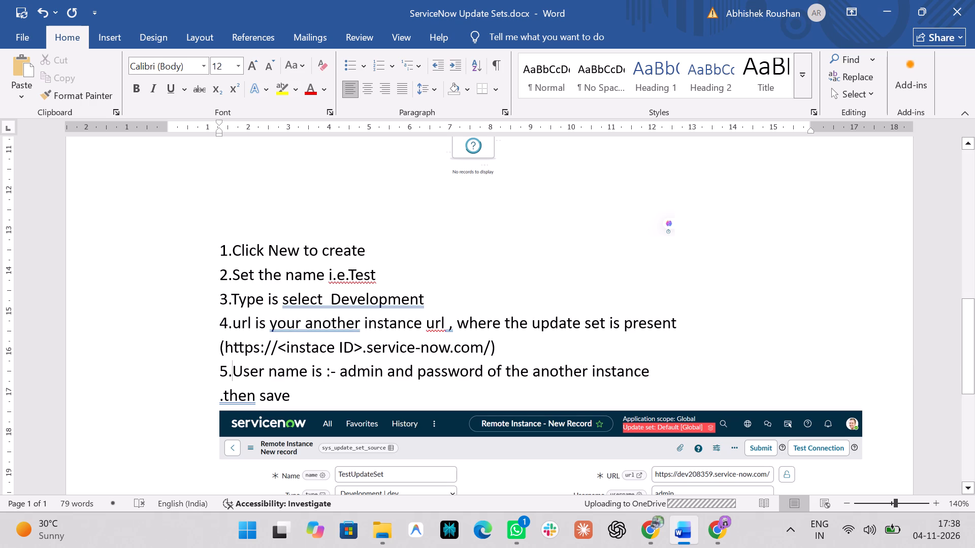
# Save the document.
pyautogui.scroll(-1, 398, 342)
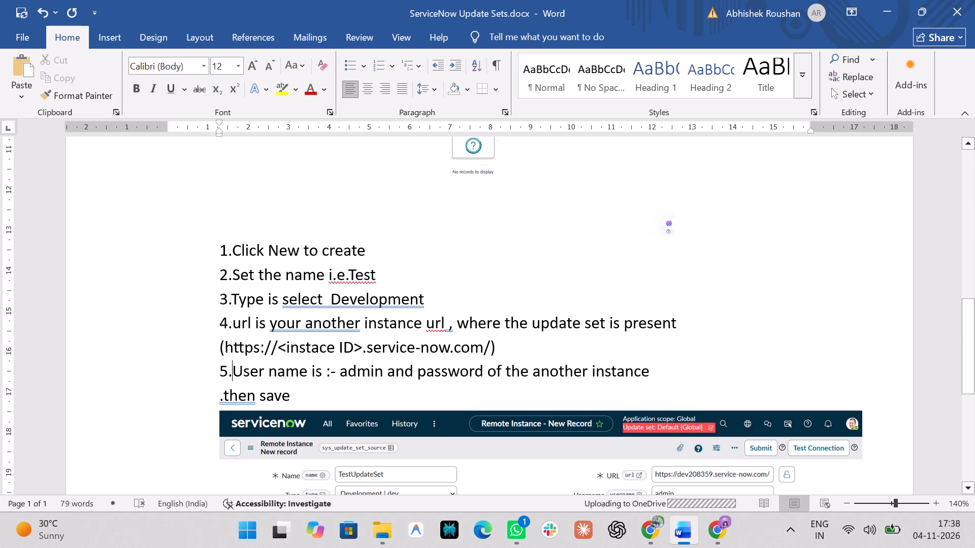
pyautogui.hotkey('ctrl', 's')
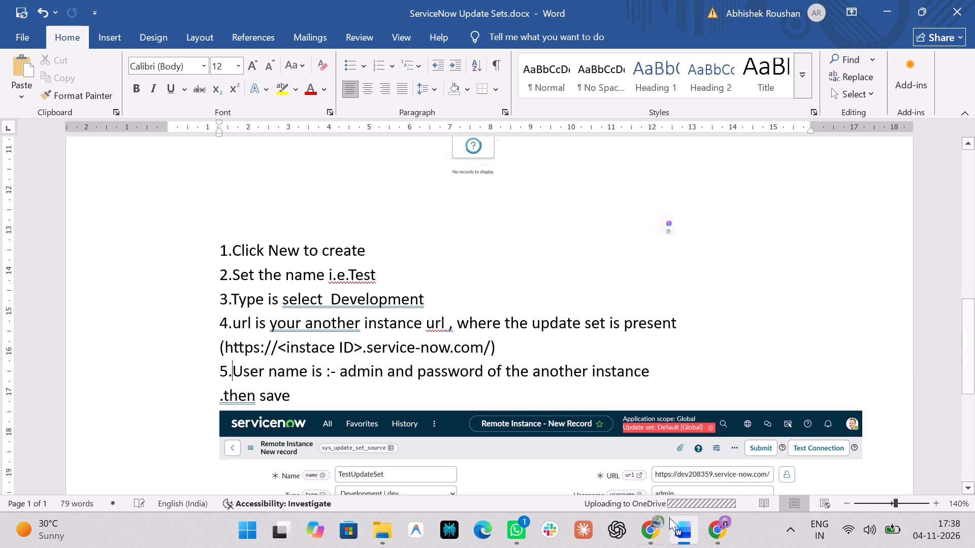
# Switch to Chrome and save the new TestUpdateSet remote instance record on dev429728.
pyautogui.click(657, 533)
pyautogui.hotkey('ctrl', 's')
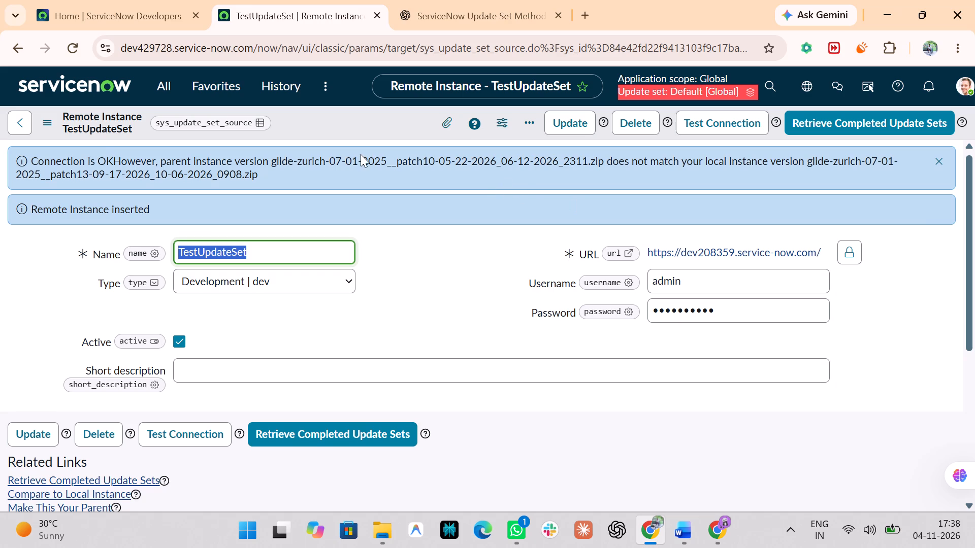
# Dismiss the notices on the TestUpdateSet record and test its connection to the source instance.
pyautogui.scroll(1, 537, 181)
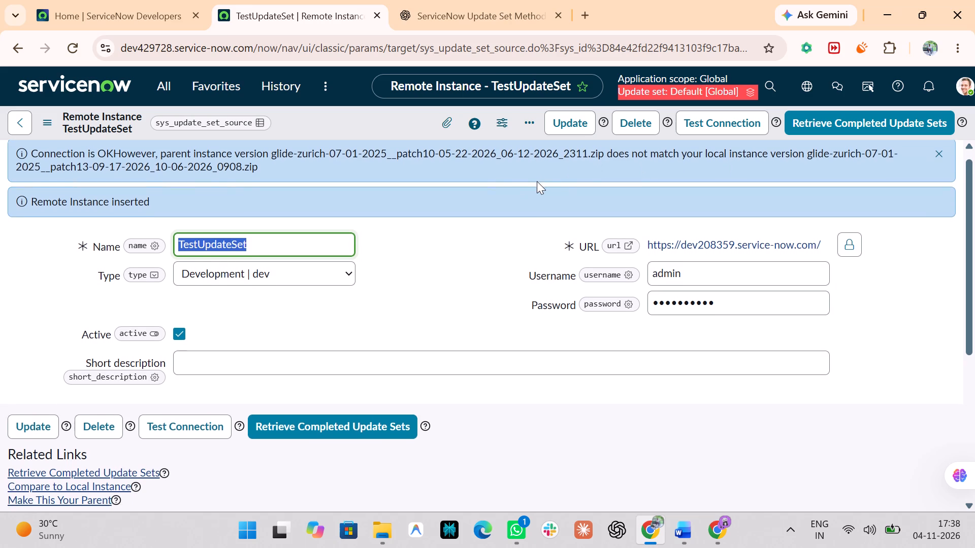
pyautogui.scroll(1, 537, 181)
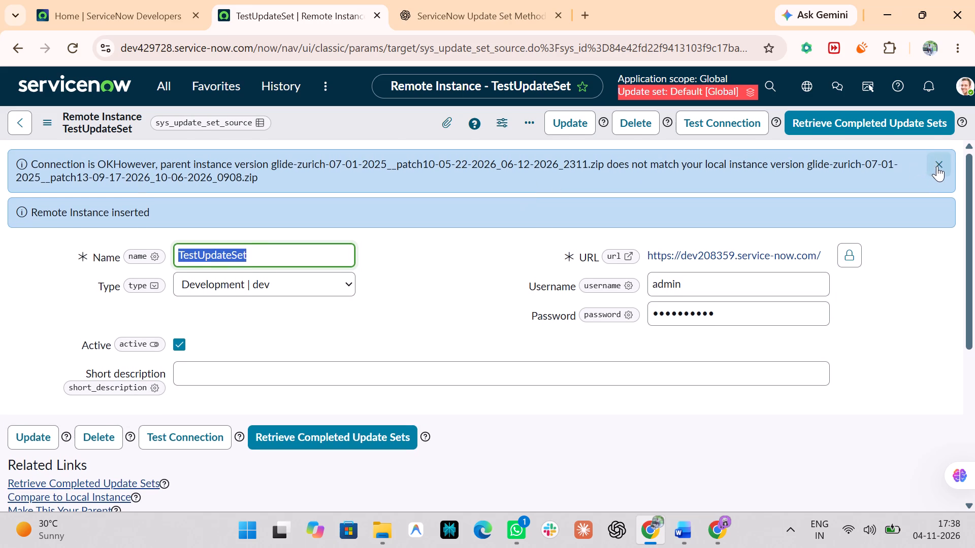
pyautogui.click(939, 166)
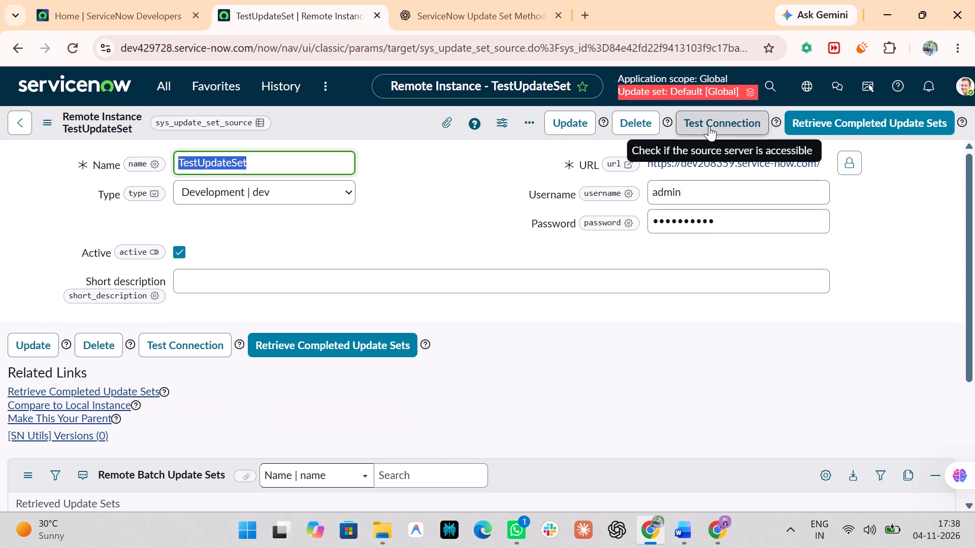
pyautogui.click(709, 126)
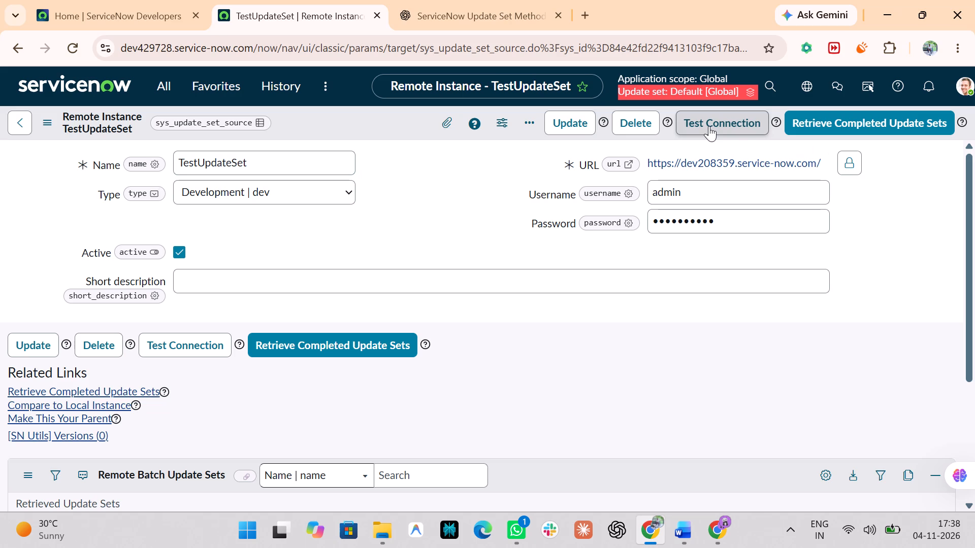
pyautogui.click(756, 135)
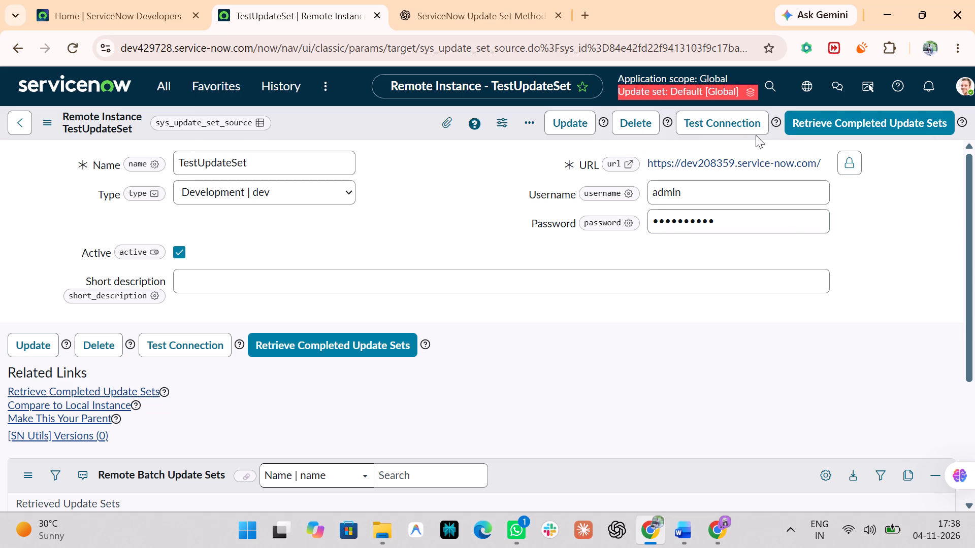
# Switch to Word and add the line "6. Test Connection" below the New Record form screenshot, leaving a blank line after it.
pyautogui.click(713, 547)
pyautogui.click(685, 535)
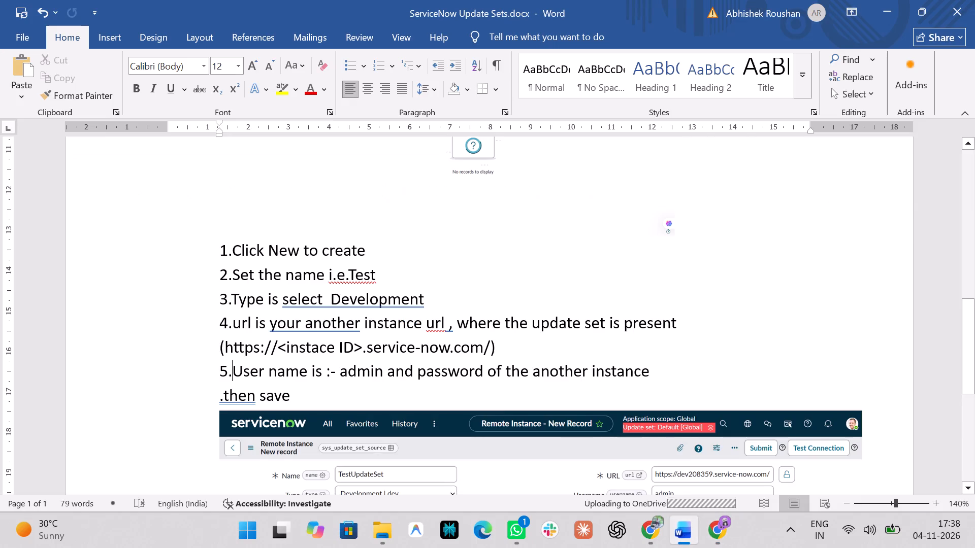
pyautogui.scroll(-3, 544, 436)
pyautogui.click(373, 346)
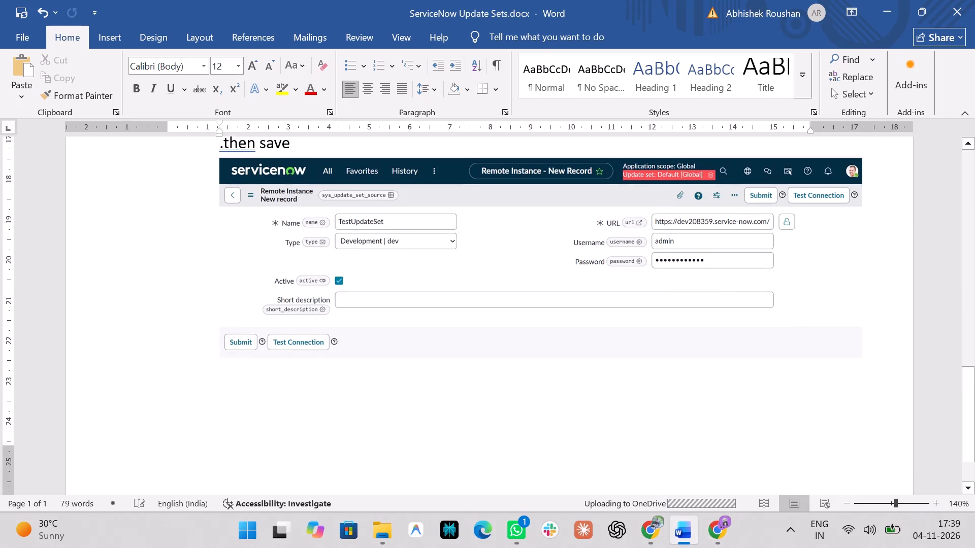
pyautogui.click(883, 351)
pyautogui.press('Return')
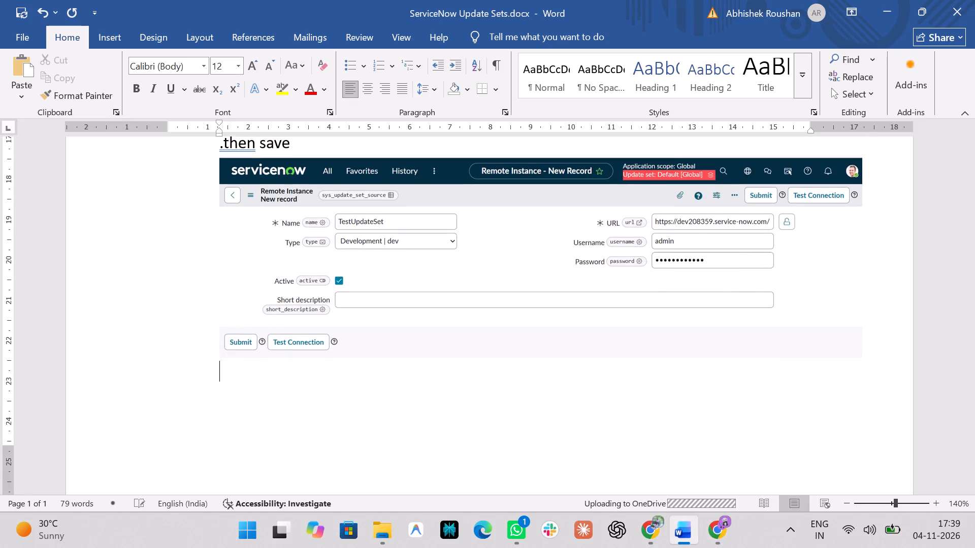
pyautogui.press('Return')
pyautogui.write('6. Test Connection')
pyautogui.hotkey('shift', 'Return')
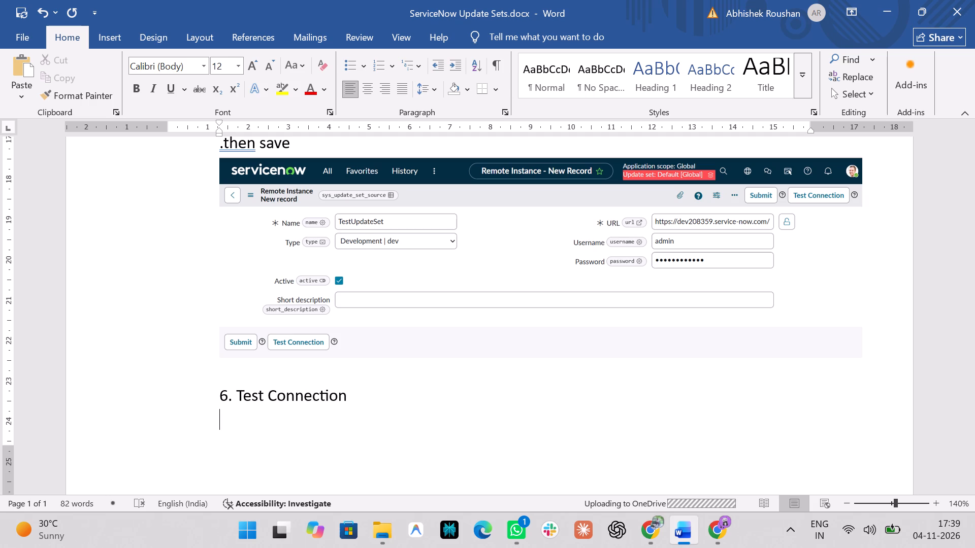
pyautogui.write('7.\\')
pyautogui.press('BackSpace')
pyautogui.press('BackSpace')
pyautogui.press('BackSpace')
pyautogui.press('Return')
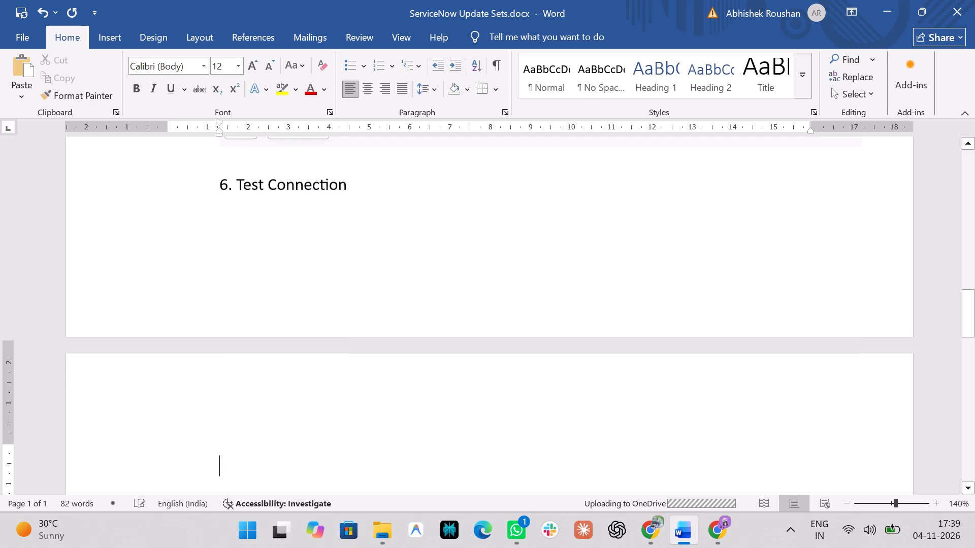
# Capture the TestUpdateSet remote instance page in Chrome and paste the screenshot below "6. Test Connection" in Word.
pyautogui.click(648, 534)
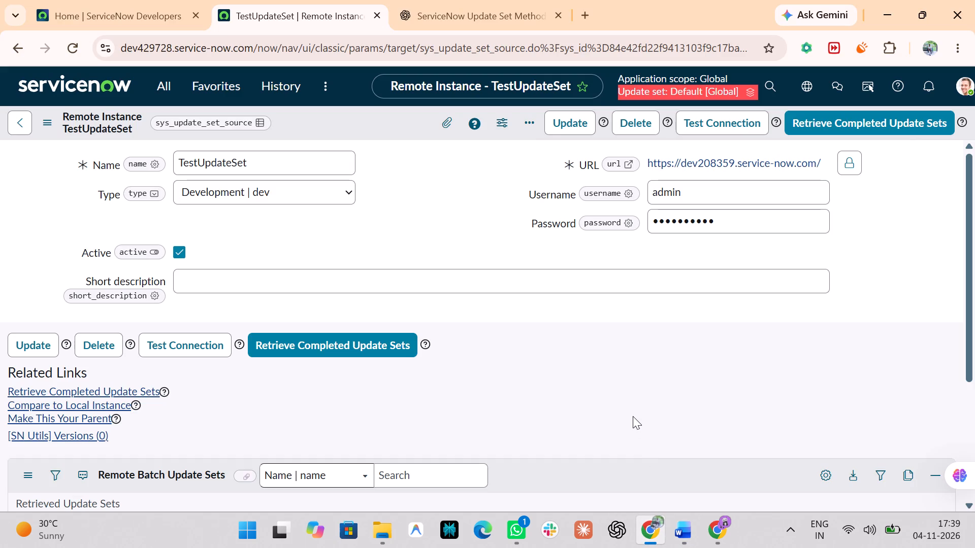
pyautogui.press('F23')
pyautogui.press('Print')
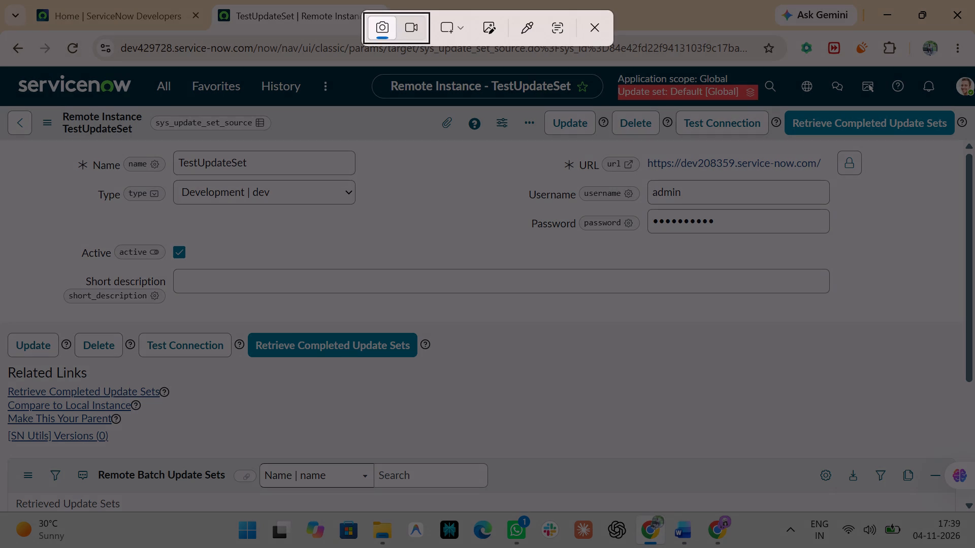
pyautogui.moveTo(0, 0); pyautogui.dragTo(974, 500)
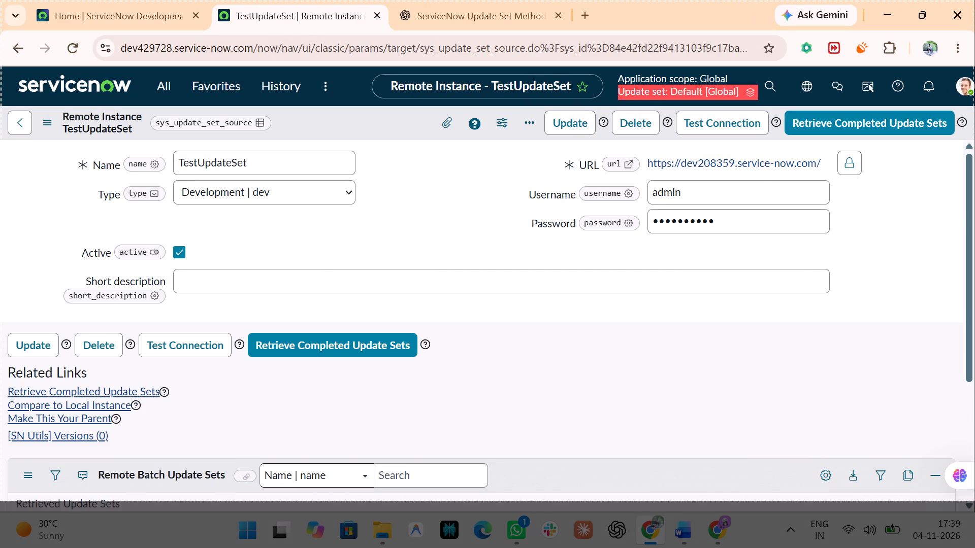
pyautogui.click(696, 536)
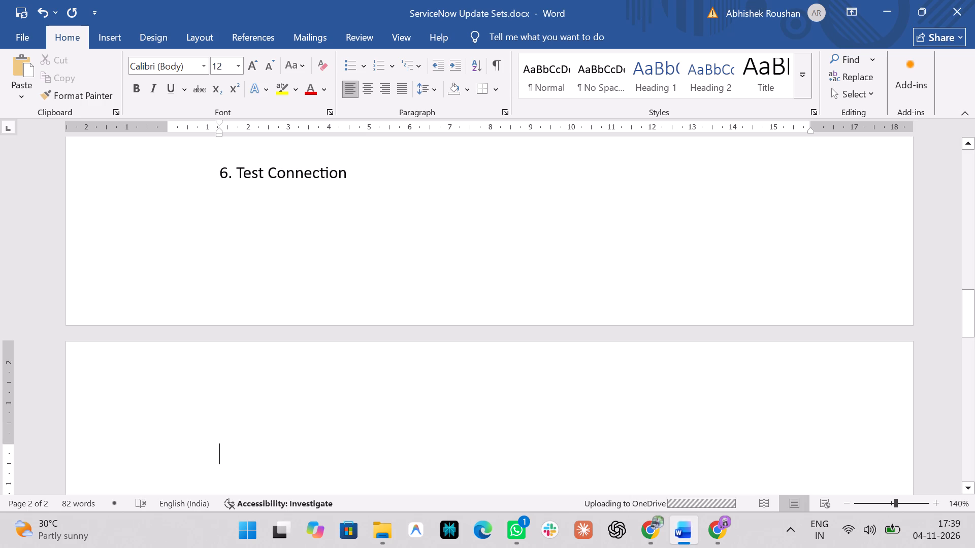
pyautogui.hotkey('ctrl', 'v')
# Add the line "7. Retrive Completed Update Sets" below the TestUpdateSet screenshot, with blank space between them.
pyautogui.scroll(-1, 591, 423)
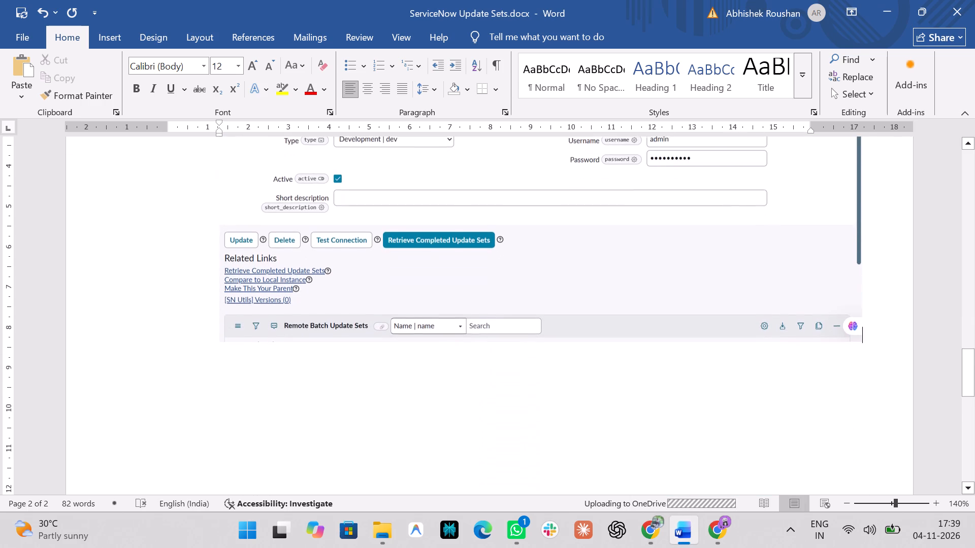
pyautogui.click(453, 414)
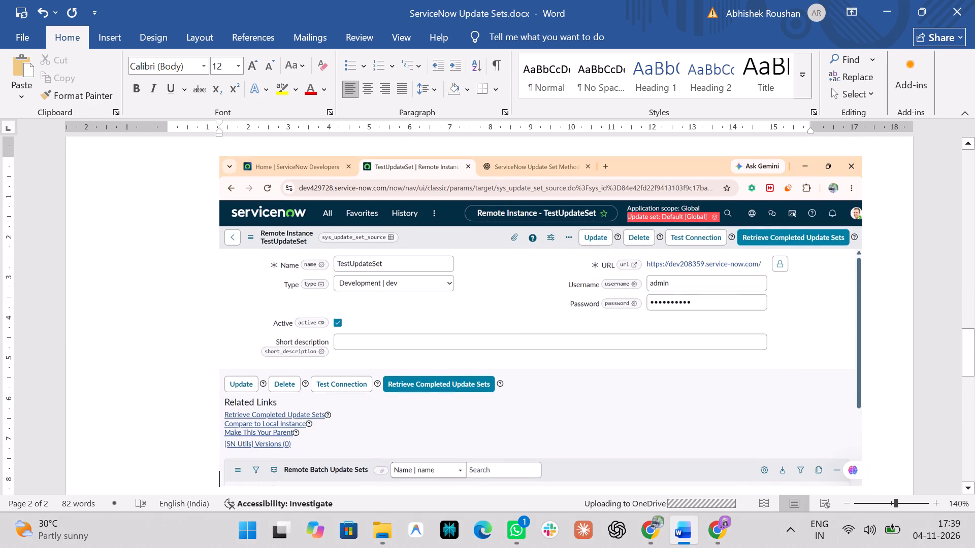
pyautogui.click(890, 466)
pyautogui.press('Return')
pyautogui.press('Return')
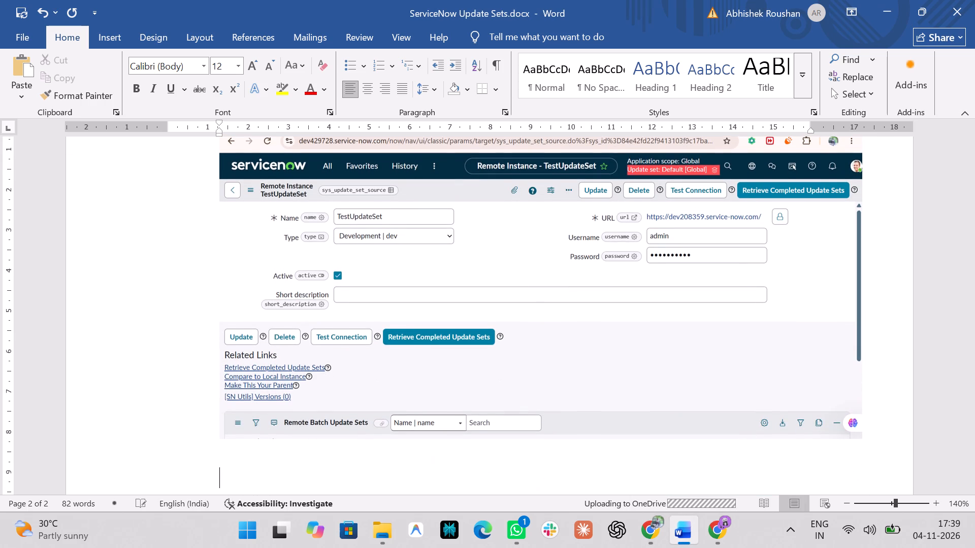
pyautogui.press('Return')
pyautogui.press('8')
pyautogui.scroll(1, 890, 466)
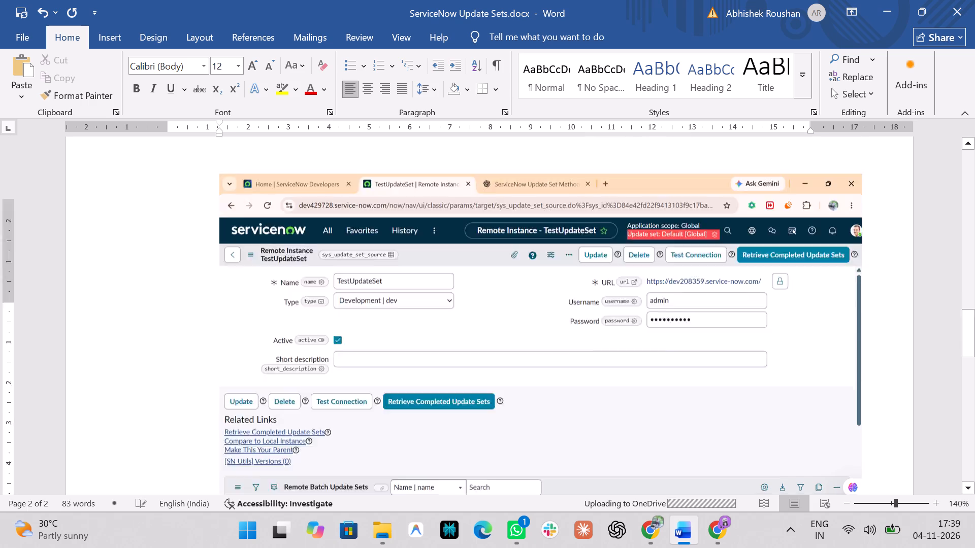
pyautogui.scroll(1, 890, 466)
pyautogui.press('BackSpace')
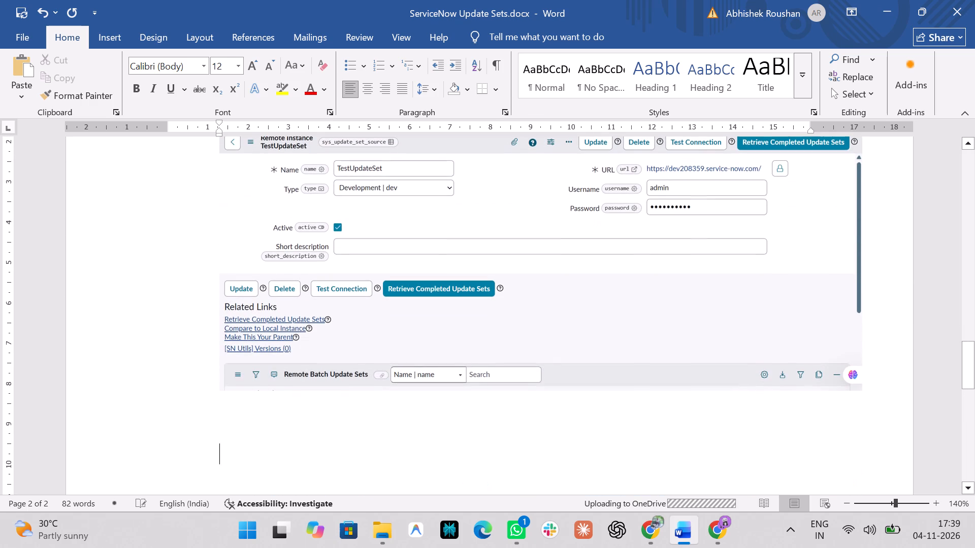
pyautogui.write('7.')
pyautogui.press('space')
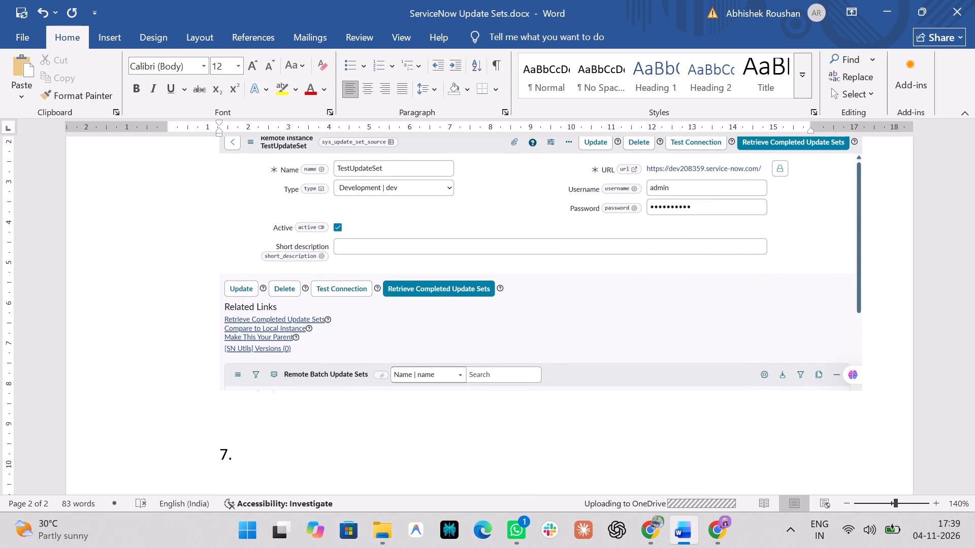
pyautogui.hotkey('shift', 't')
pyautogui.hotkey('shift', 'BackSpace')
pyautogui.write('Retrive Completed')
pyautogui.press('space')
pyautogui.write('Update Sets')
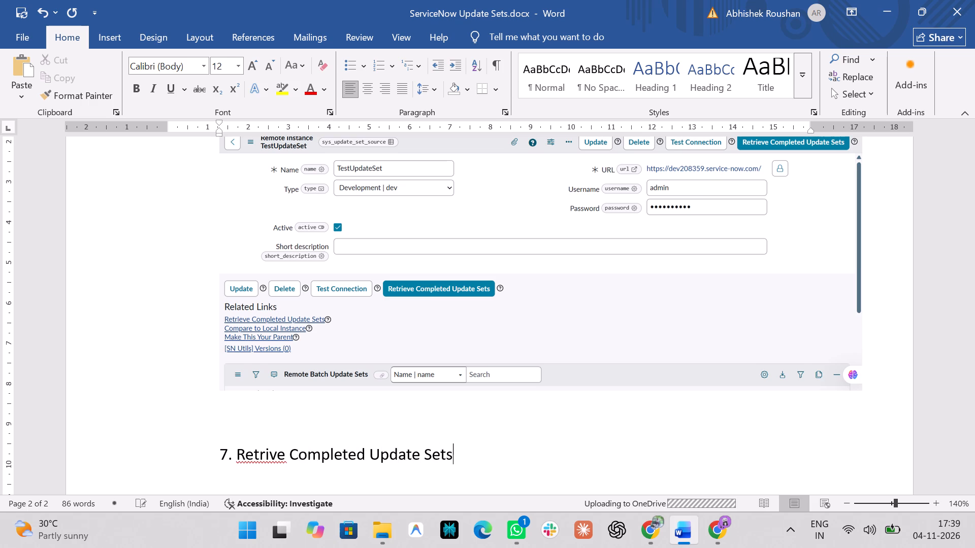
# Correct the spelling of "Retrive" to "Retrieve" in line 7.
pyautogui.press('Left')
pyautogui.press('Left')
pyautogui.press('Left')
pyautogui.press('Left')
pyautogui.press('Left')
pyautogui.press('Left')
pyautogui.press('Left')
pyautogui.press('Left')
pyautogui.press('Left')
pyautogui.press('Left')
pyautogui.press('Left')
pyautogui.press('Left')
pyautogui.press('Left')
pyautogui.press('Left')
pyautogui.press('Left')
pyautogui.press('Left')
pyautogui.press('Left')
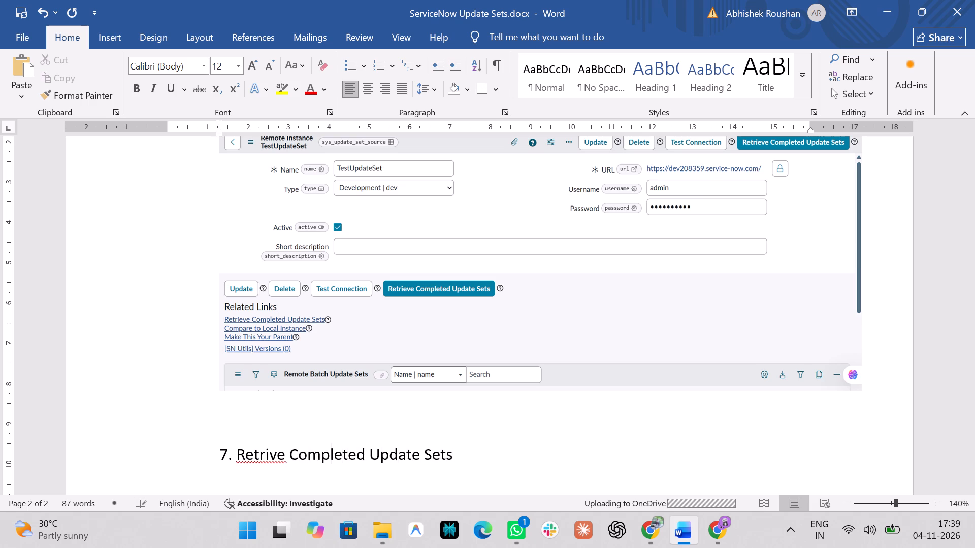
pyautogui.press('Left')
pyautogui.press('Left')
pyautogui.press('Left')
pyautogui.press('Left')
pyautogui.press('Left')
pyautogui.press('Left')
pyautogui.press('Left')
pyautogui.press('Left')
pyautogui.press('Left')
pyautogui.press('Left')
pyautogui.press('Left')
pyautogui.press('Right')
pyautogui.press('Right')
pyautogui.press('Right')
pyautogui.press('Right')
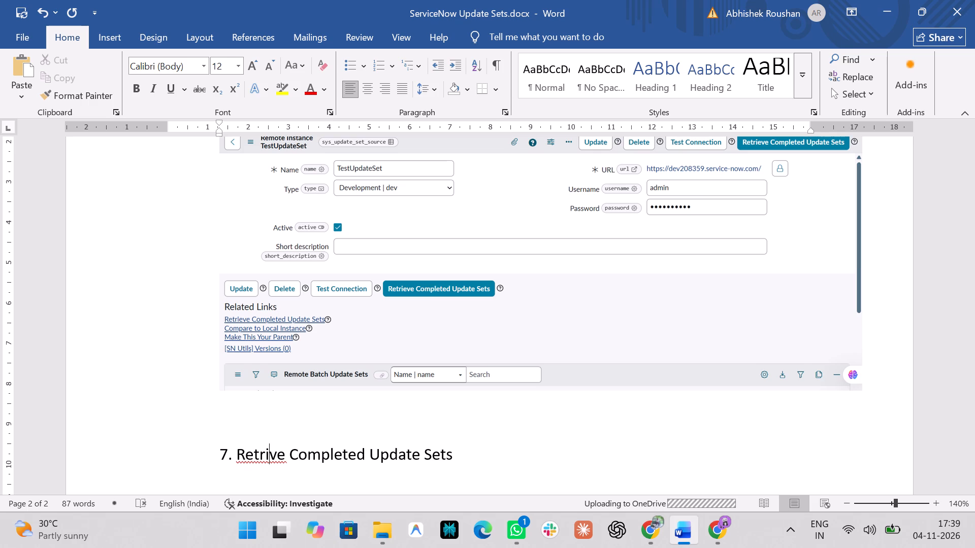
pyautogui.press('BackSpace')
pyautogui.press('e')
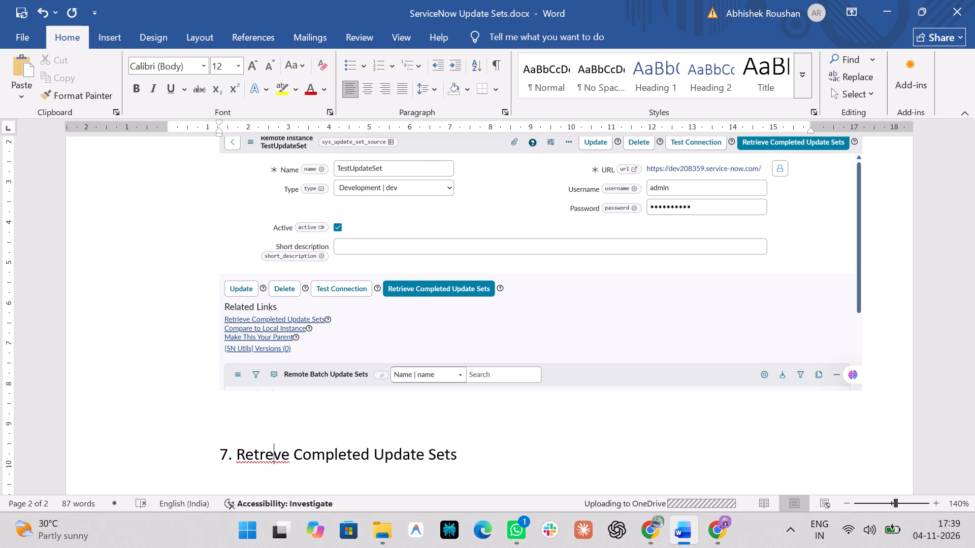
pyautogui.press('Left')
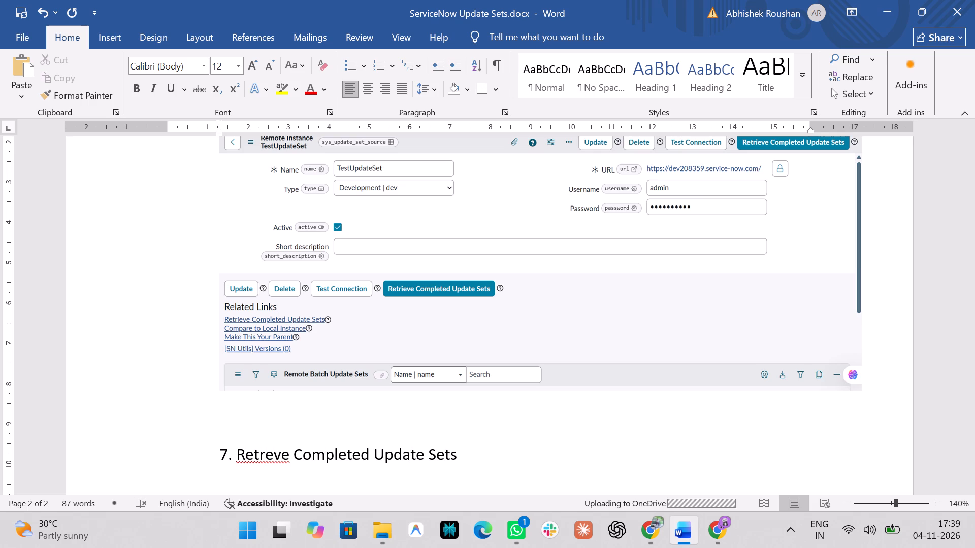
pyautogui.press('i')
pyautogui.press('End')
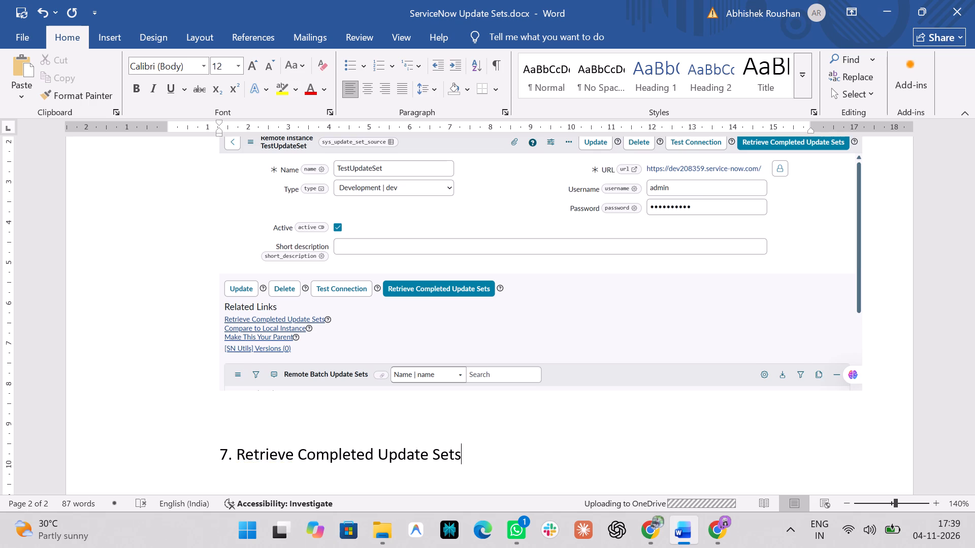
# Save the document.
pyautogui.hotkey('ctrl', 's')
# Switch to Chrome, retrieve the completed update sets through the TestUpdateSet remote instance and close the progress dialog.
pyautogui.click(645, 519)
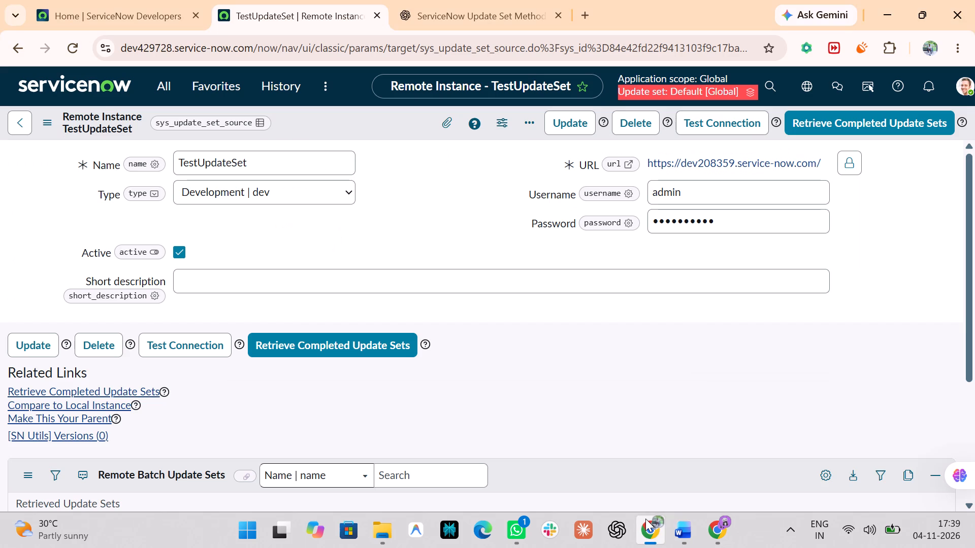
pyautogui.click(892, 126)
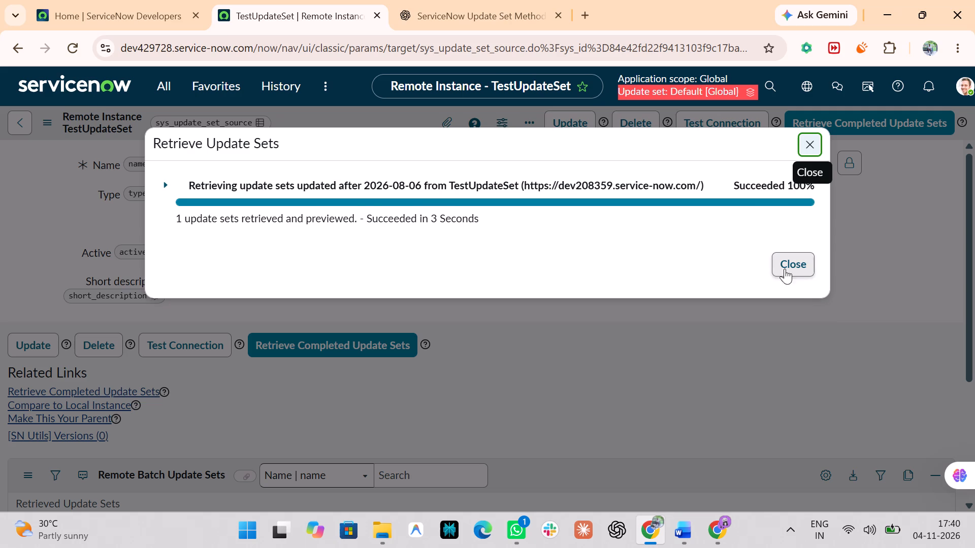
pyautogui.click(803, 271)
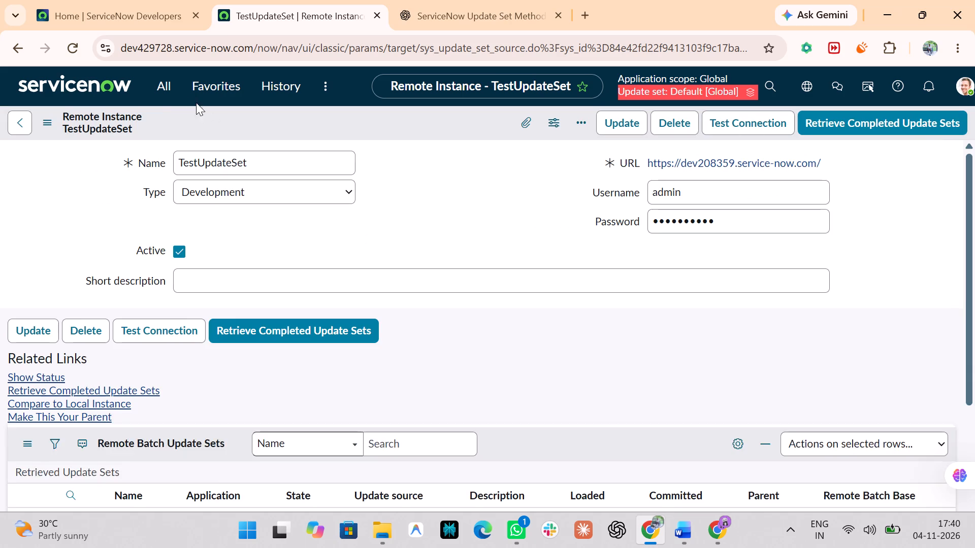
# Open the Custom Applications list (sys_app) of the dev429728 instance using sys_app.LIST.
pyautogui.click(168, 89)
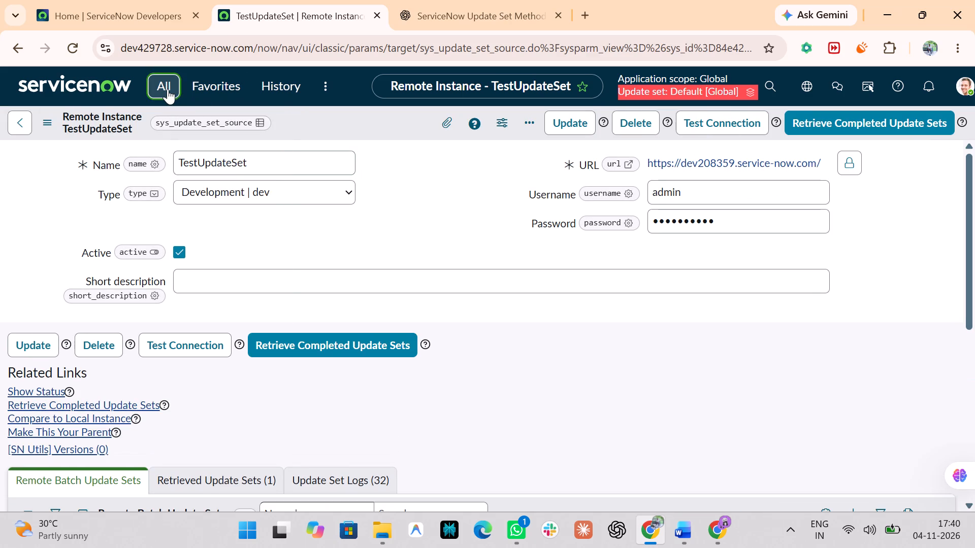
pyautogui.write('sys_app.LIST')
pyautogui.press('Return')
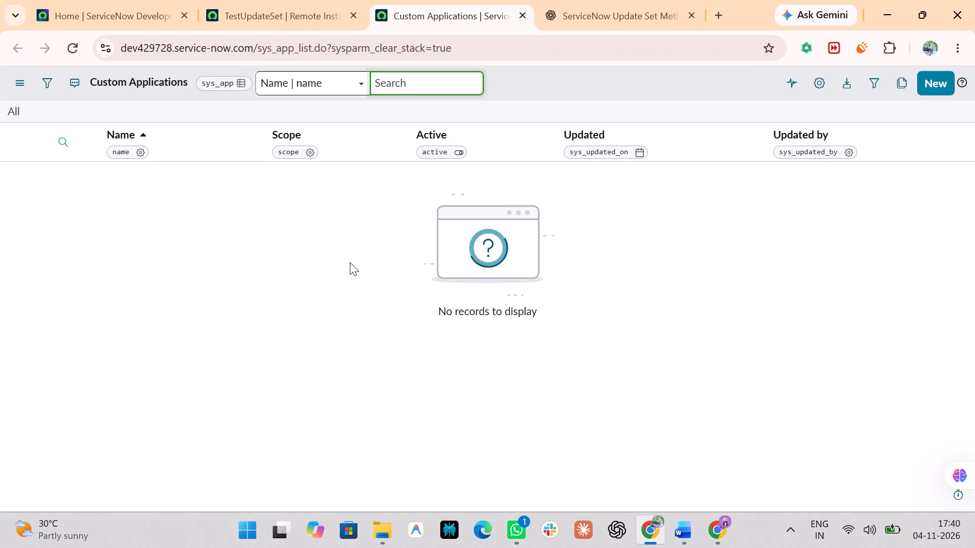
# From TestUpdateSet's Retrieved Update Sets related list, open the TESTINGAPI update set in a separate browser tab beside the remote instance.
pyautogui.click(270, 0)
pyautogui.scroll(-2, 671, 349)
pyautogui.click(245, 289)
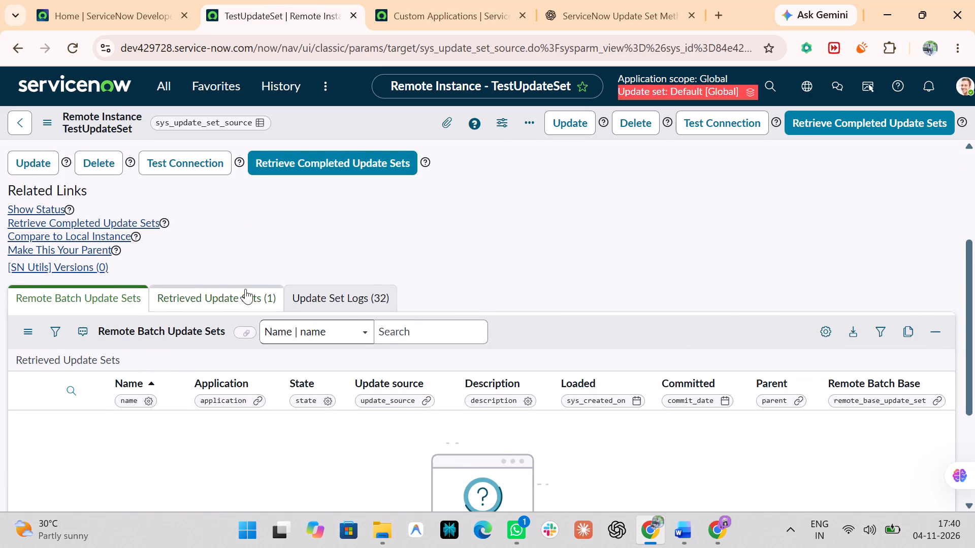
pyautogui.scroll(-1, 466, 267)
pyautogui.keyDown('ctrl'); pyautogui.click(82, 393); pyautogui.keyUp('ctrl')
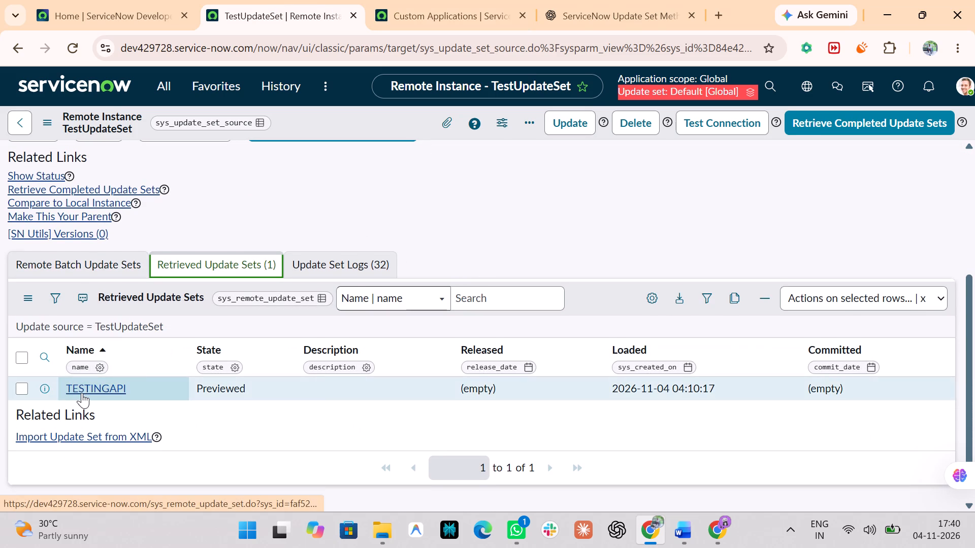
pyautogui.scroll(2, 392, 251)
pyautogui.moveTo(502, 0); pyautogui.dragTo(381, 0)
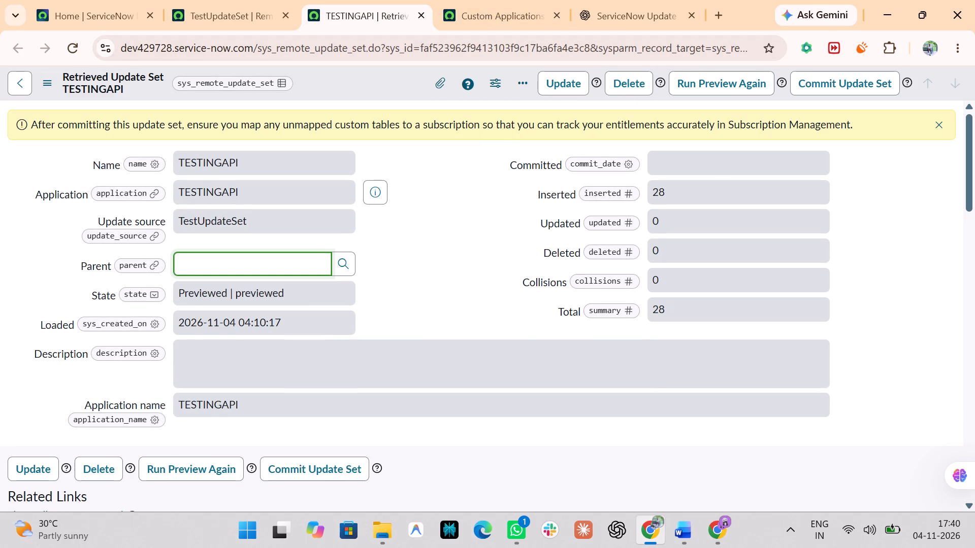
# Take a full-screen screenshot of the TestUpdateSet record showing its Retrieved Update Sets related list.
pyautogui.click(241, 0)
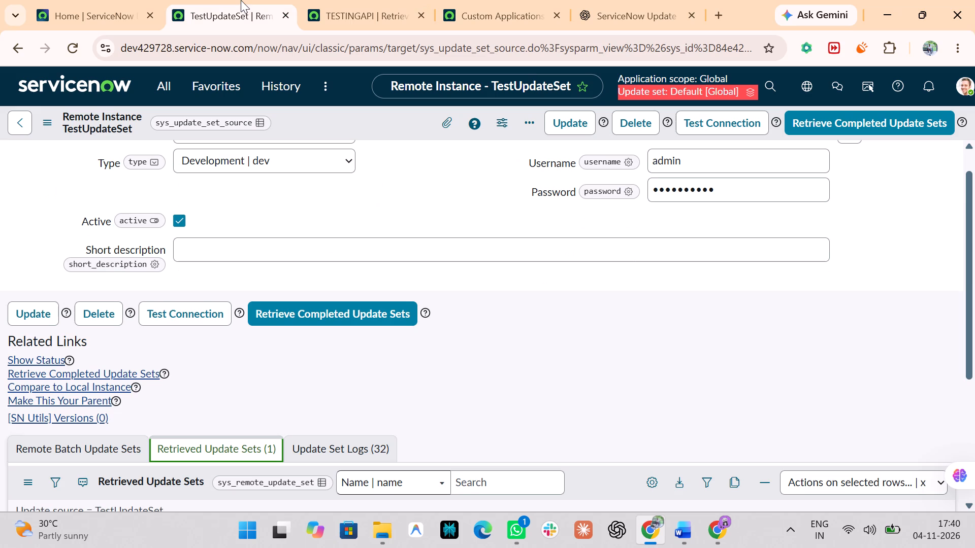
pyautogui.scroll(-4, 489, 278)
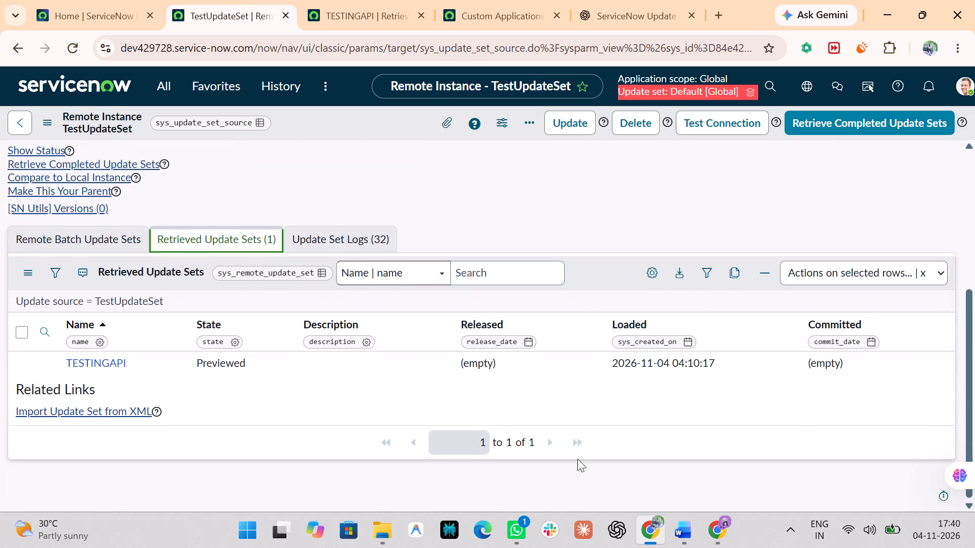
pyautogui.press('F23')
pyautogui.press('Print')
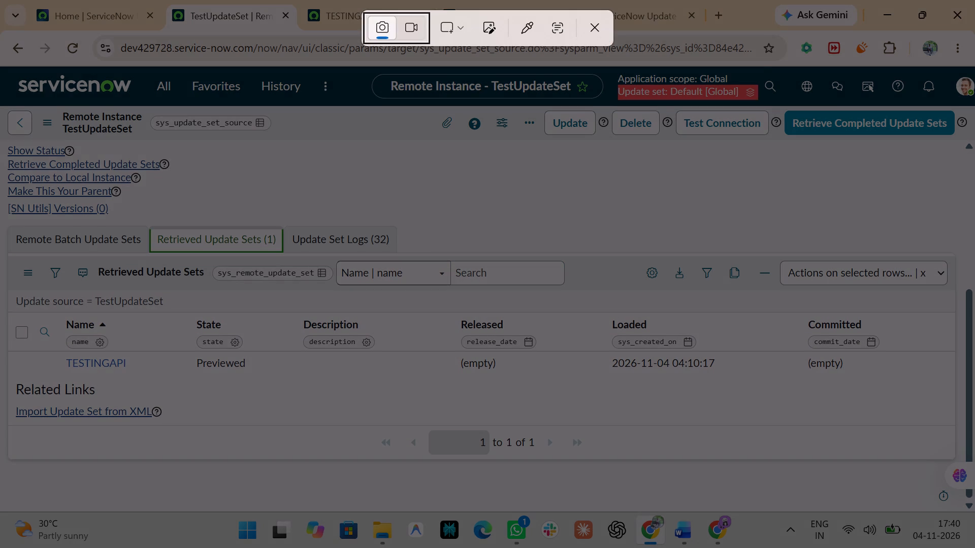
pyautogui.moveTo(0, 0); pyautogui.dragTo(974, 547)
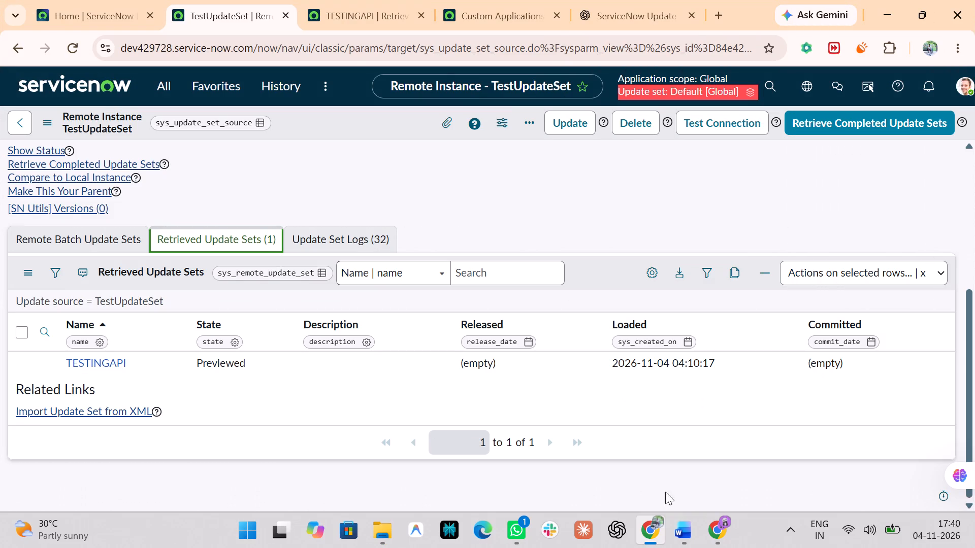
# Switch to Word and paste the screenshot below line 7, "Retrieve Completed Update Sets", leaving a blank line between them.
pyautogui.click(671, 533)
pyautogui.scroll(-1, 518, 444)
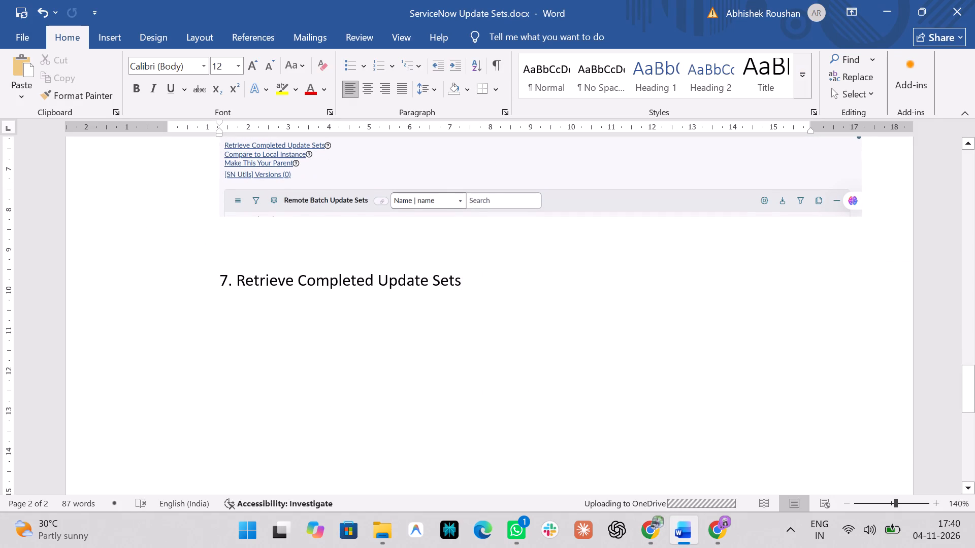
pyautogui.press('Return')
pyautogui.press('Return')
pyautogui.hotkey('ctrl', 'v')
pyautogui.scroll(-1, 518, 444)
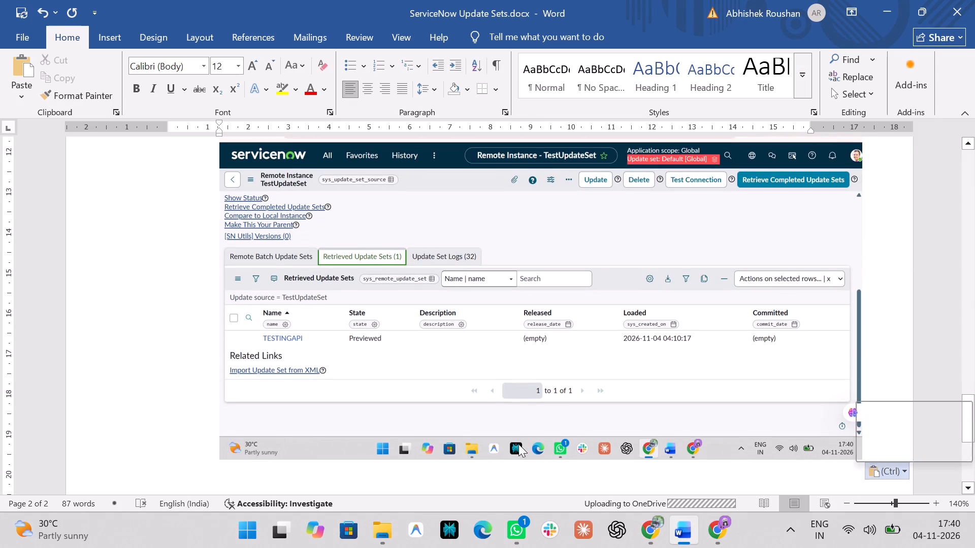
# Below the screenshot, write "Then We can see all the completed Update Set Of another Instance in the Retrieved Update Sets in the Related List.".
pyautogui.scroll(-1, 518, 444)
pyautogui.click(650, 381)
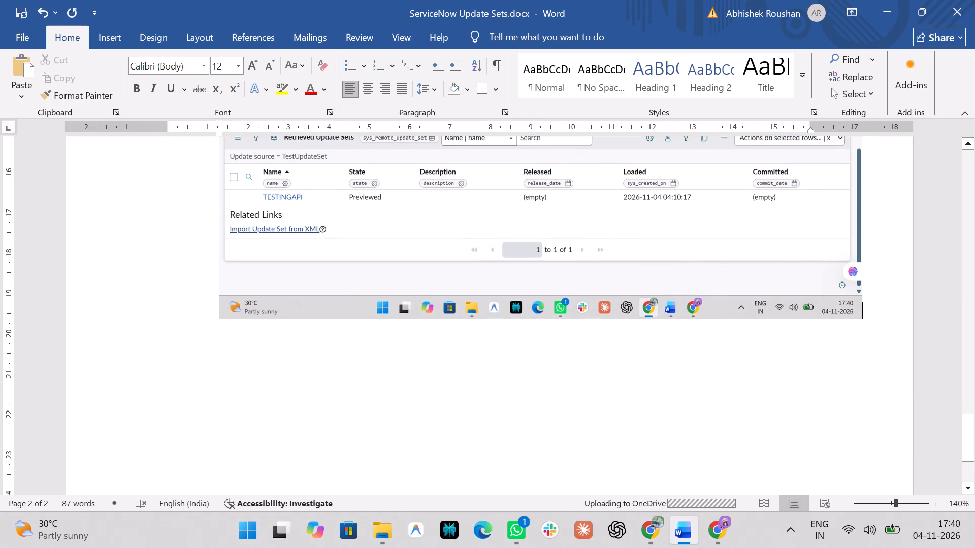
pyautogui.press('Return')
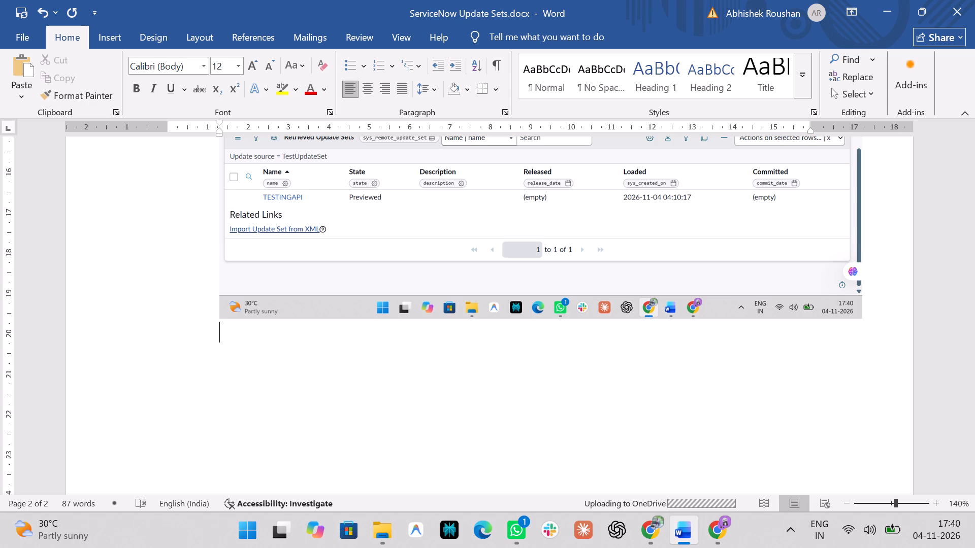
pyautogui.press('Return')
pyautogui.scroll(1, 895, 304)
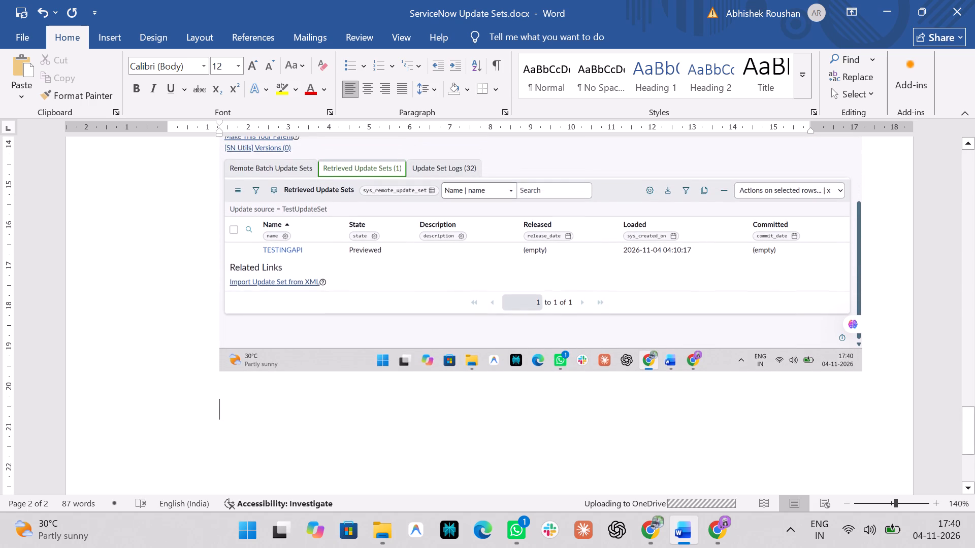
pyautogui.write('Then We can see all the completed Update')
pyautogui.press('space')
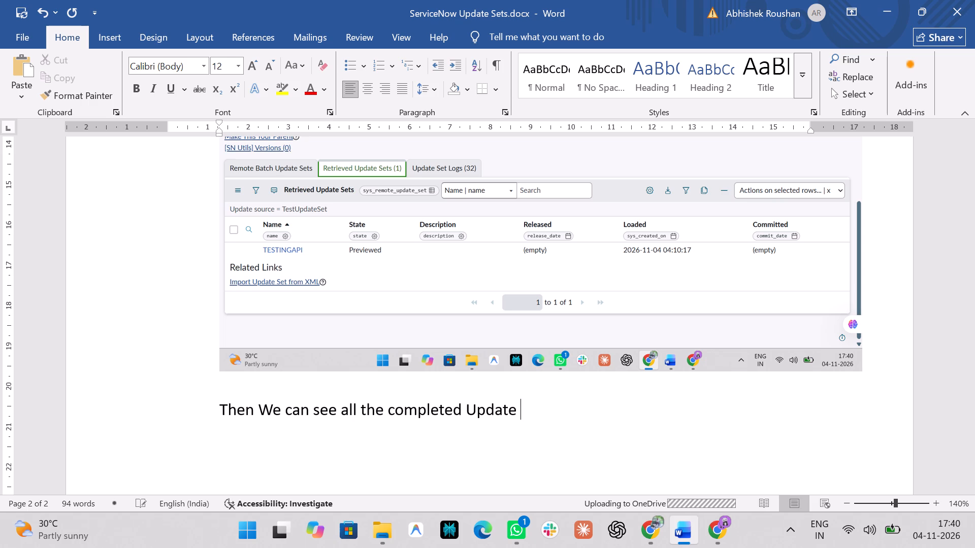
pyautogui.write('Set Of another Instance in the')
pyautogui.press('space')
pyautogui.write('Retro')
pyautogui.press('BackSpace')
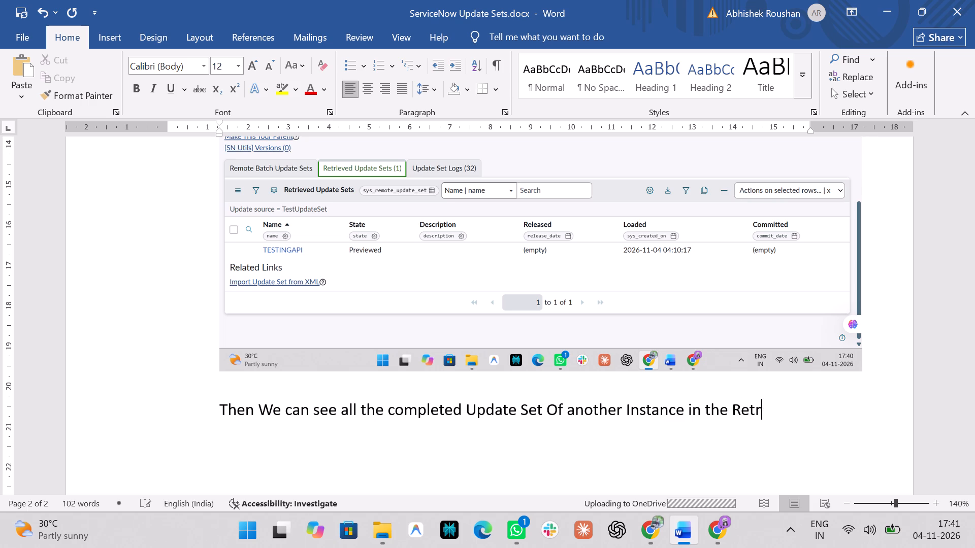
pyautogui.press('i')
pyautogui.write('eved Update Sets')
pyautogui.press('space')
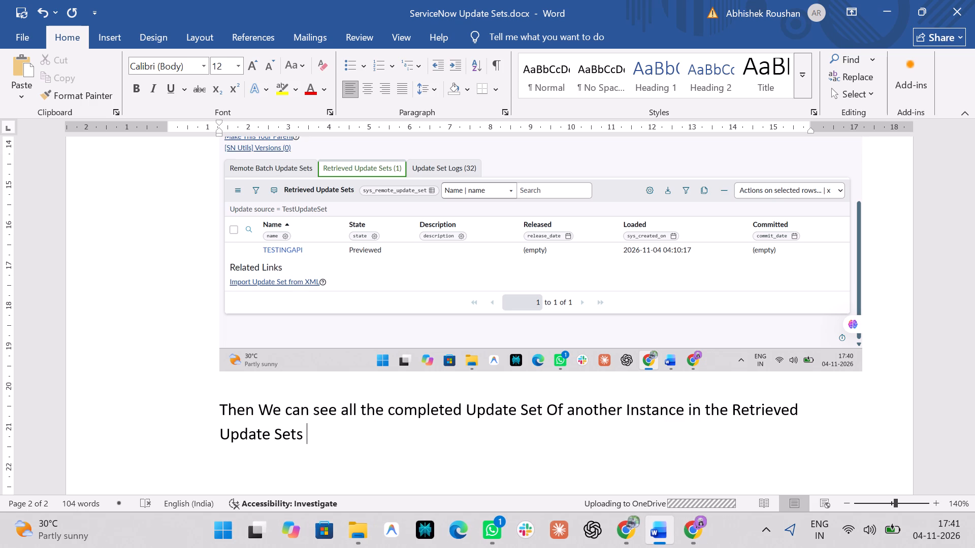
pyautogui.write('in the Related List.')
pyautogui.press('Return')
# After a blank line, start a new paragraph reading "Now, Open the Retrieved Update set".
pyautogui.scroll(-1, 895, 304)
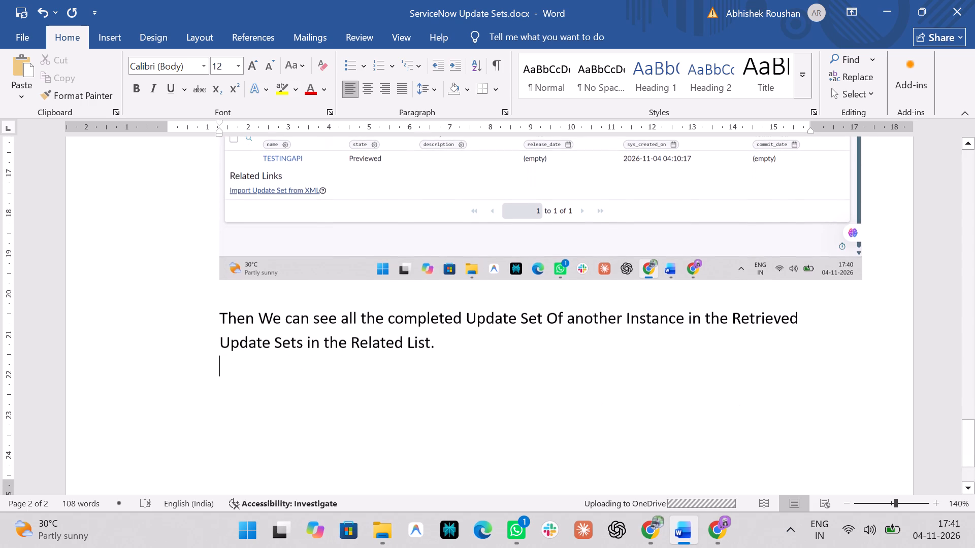
pyautogui.press('Return')
pyautogui.write('Open')
pyautogui.press('space')
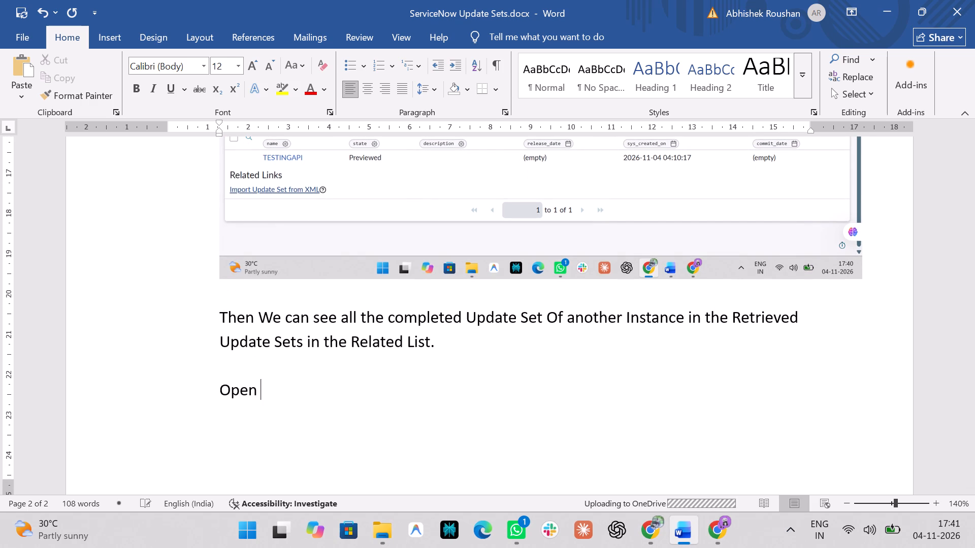
pyautogui.press('BackSpace')
pyautogui.press('BackSpace')
pyautogui.press('BackSpace')
pyautogui.press('BackSpace')
pyautogui.press('BackSpace')
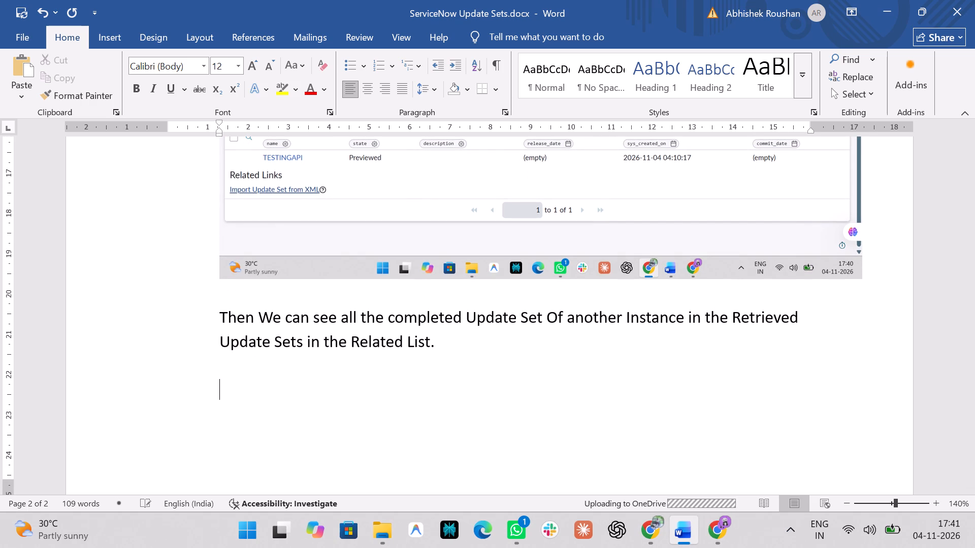
pyautogui.write('Now, Open the')
pyautogui.press('space')
pyautogui.scroll(1, 895, 304)
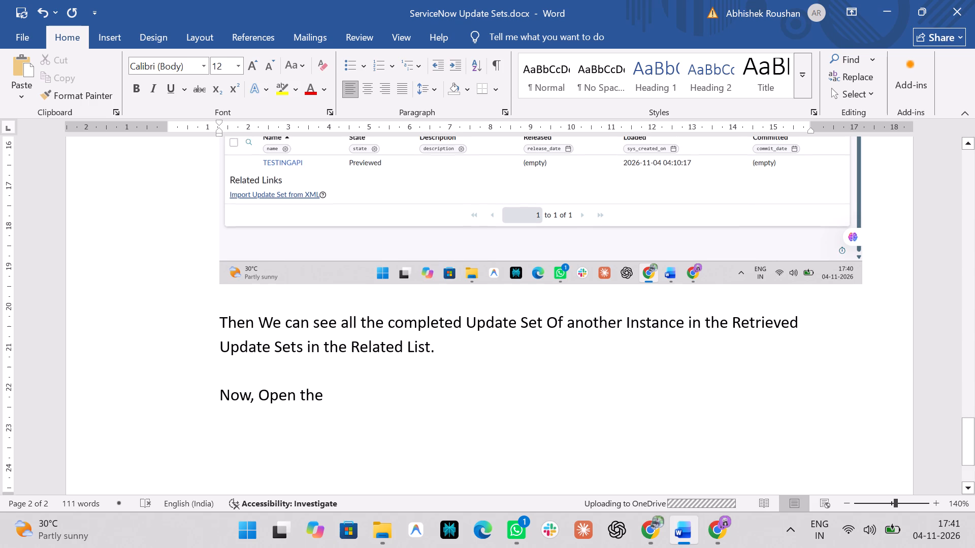
pyautogui.scroll(1, 895, 304)
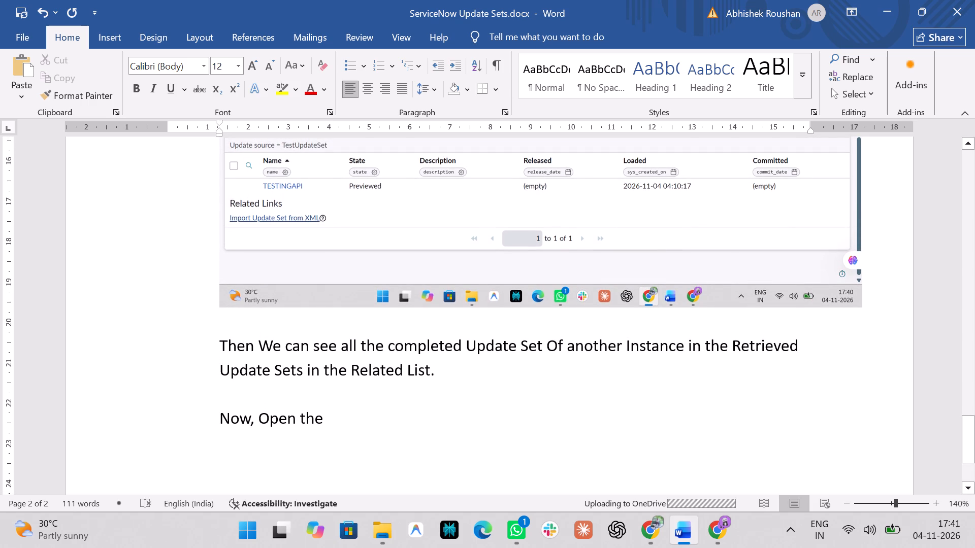
pyautogui.write('Retr')
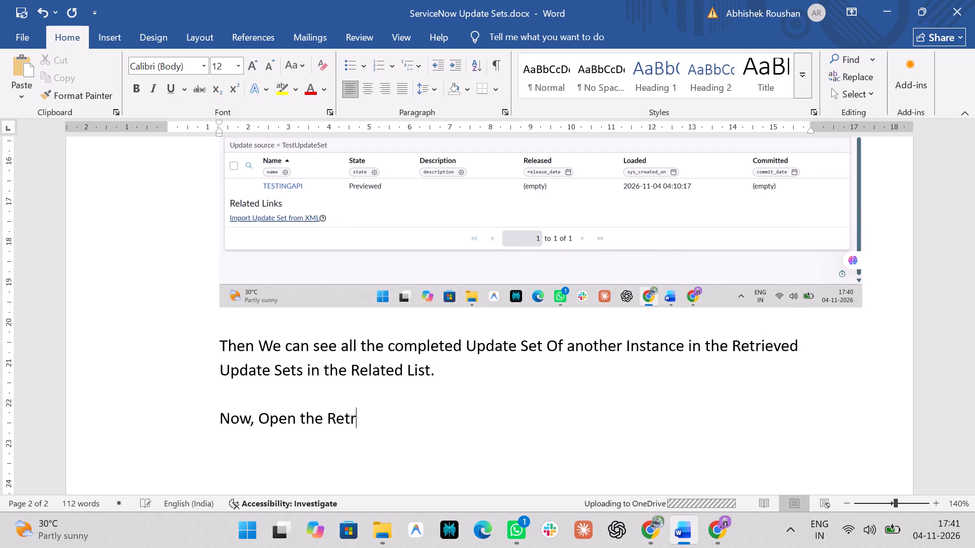
pyautogui.press('e')
pyautogui.press('BackSpace')
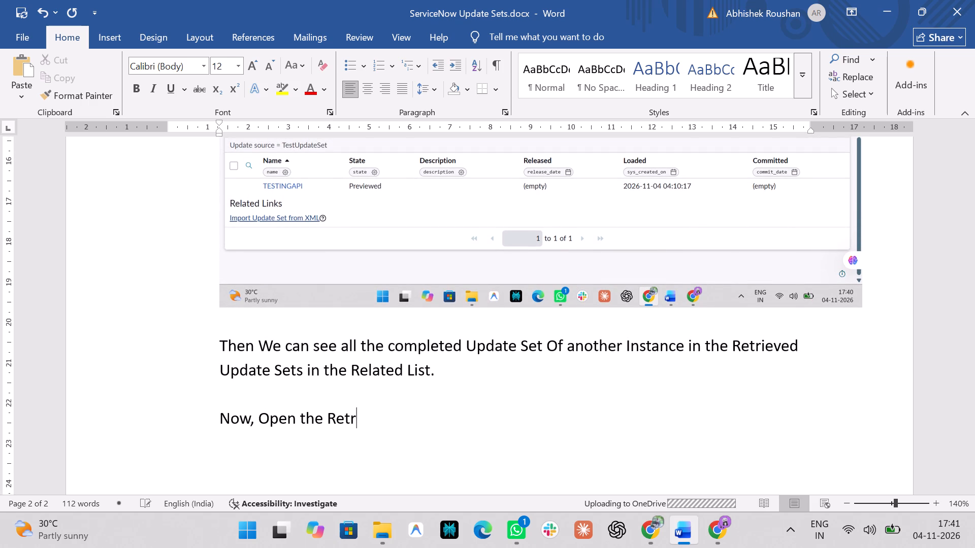
pyautogui.write('ieved Update set')
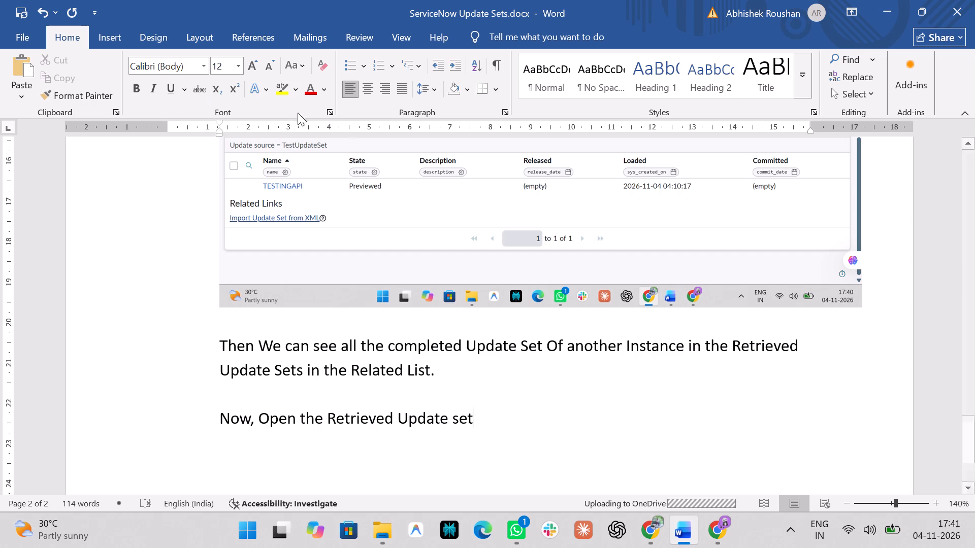
# Insert "Update set which you want to" before "Retrieved" in the new line.
pyautogui.click(329, 418)
pyautogui.press('space')
pyautogui.write('Update')
pyautogui.press('space')
pyautogui.write('set which')
pyautogui.press('space')
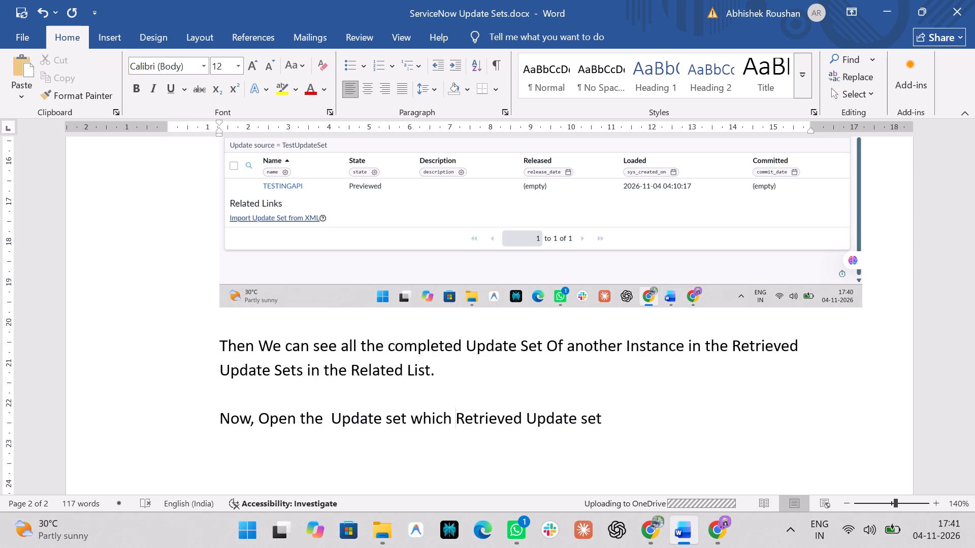
pyautogui.write('i')
pyautogui.press('space')
pyautogui.press('BackSpace')
pyautogui.press('BackSpace')
pyautogui.write('you want to')
pyautogui.press('space')
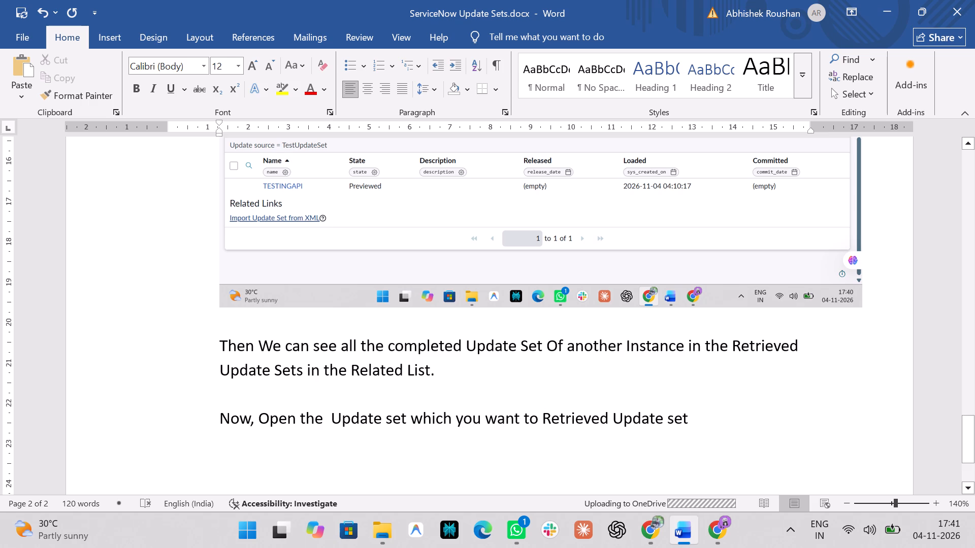
# Replace the trailing "Update set" with a full stop so the line ends "want to Retrieved.", and add blank space below it.
pyautogui.click(700, 421)
pyautogui.press('BackSpace')
pyautogui.press('BackSpace')
pyautogui.press('BackSpace')
pyautogui.press('BackSpace')
pyautogui.press('BackSpace')
pyautogui.press('BackSpace')
pyautogui.press('BackSpace')
pyautogui.press('BackSpace')
pyautogui.press('BackSpace')
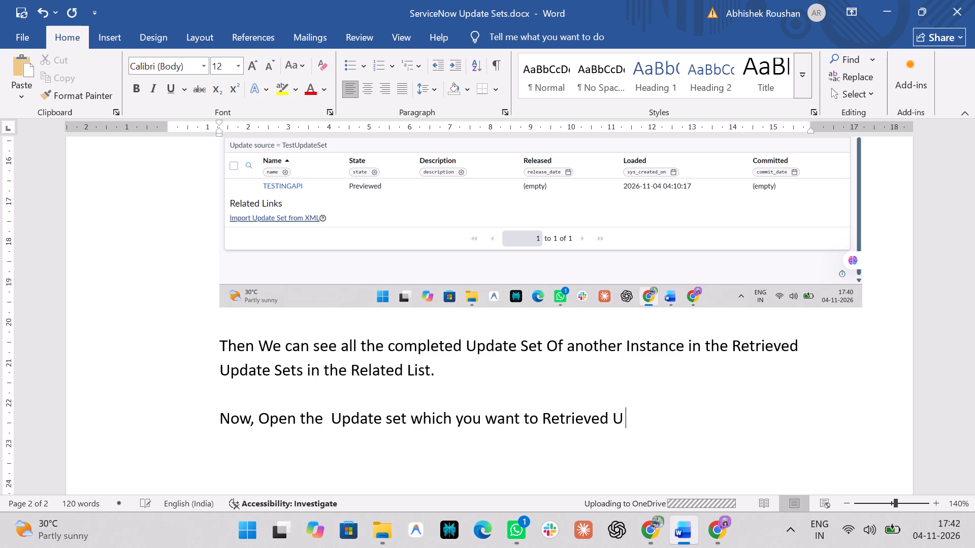
pyautogui.press('BackSpace')
pyautogui.press('BackSpace')
pyautogui.press('/')
pyautogui.press('BackSpace')
pyautogui.press('.')
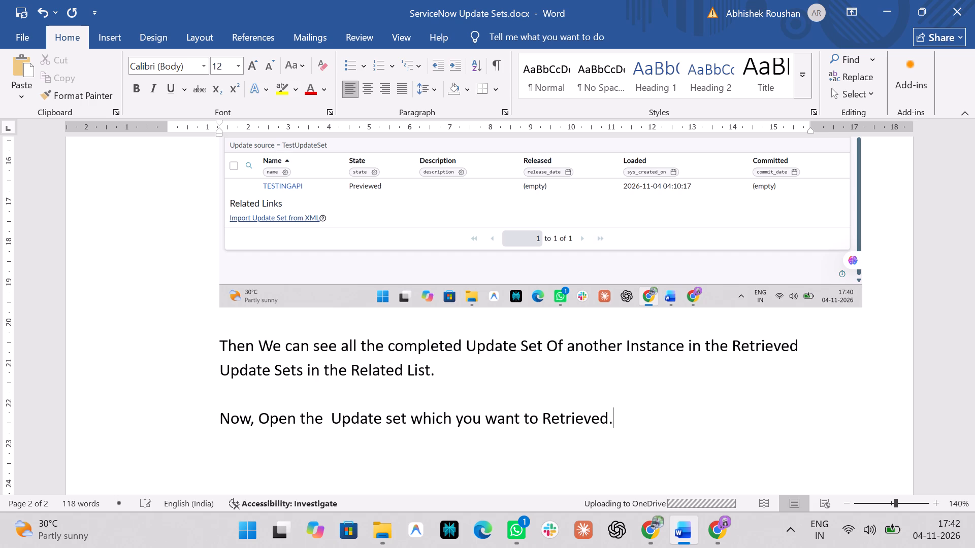
pyautogui.hotkey('shift', 'Return')
pyautogui.hotkey('shift', 'Return')
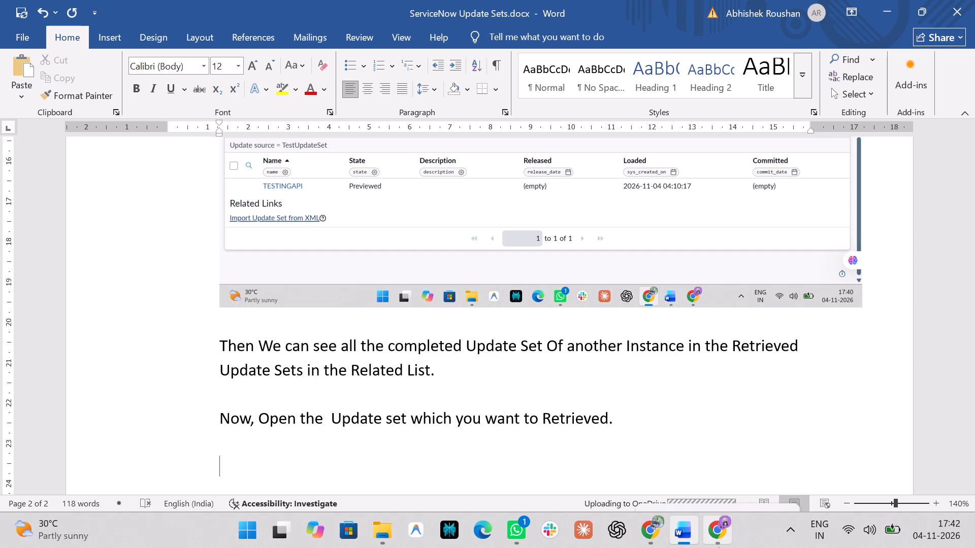
# Switch to Chrome and take a full-screen screenshot of the TESTINGAPI retrieved update set record.
pyautogui.click(719, 547)
pyautogui.click(661, 538)
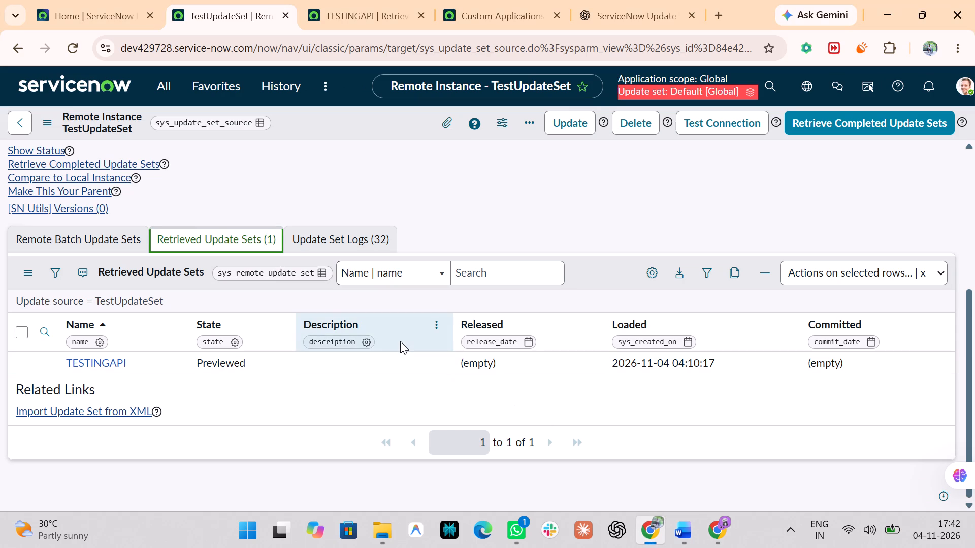
pyautogui.click(421, 0)
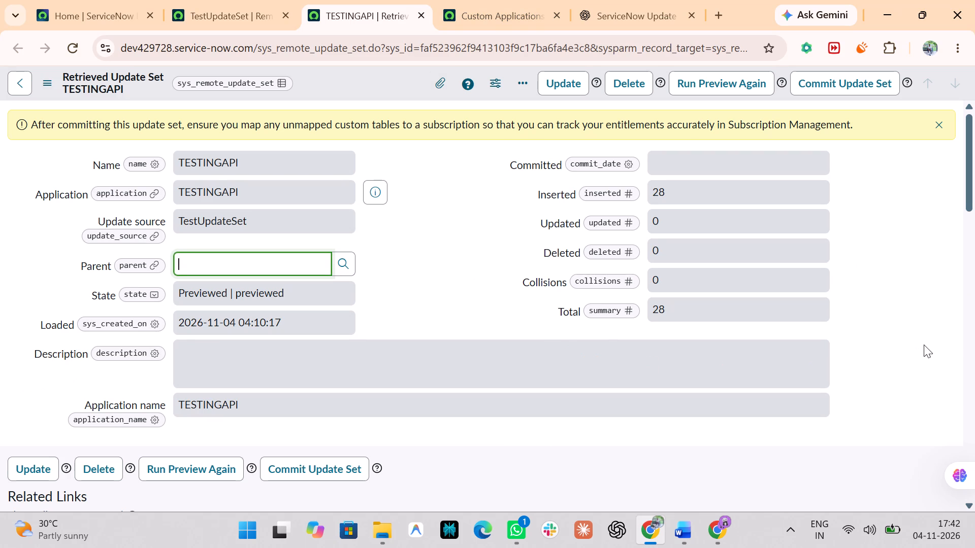
pyautogui.press('F23')
pyautogui.press('Print')
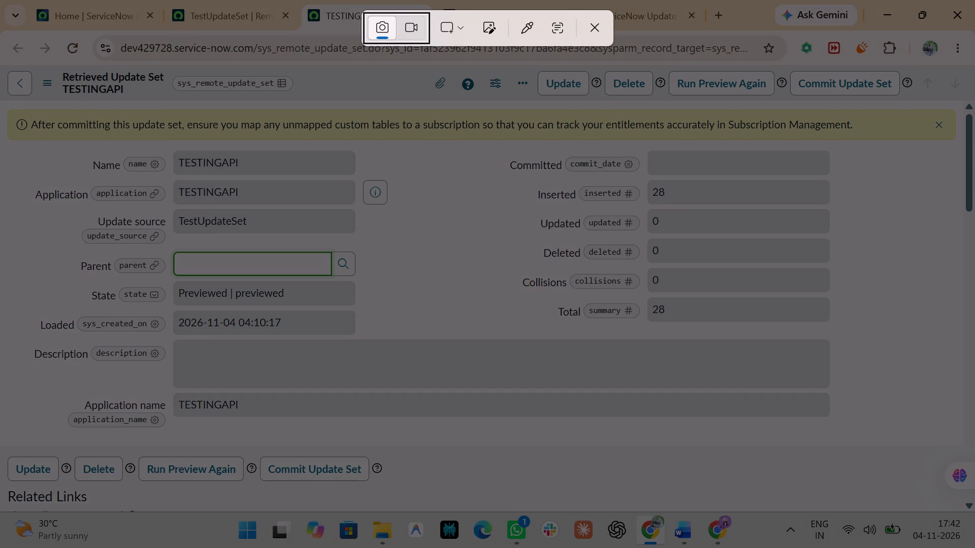
pyautogui.moveTo(0, 0); pyautogui.dragTo(974, 547)
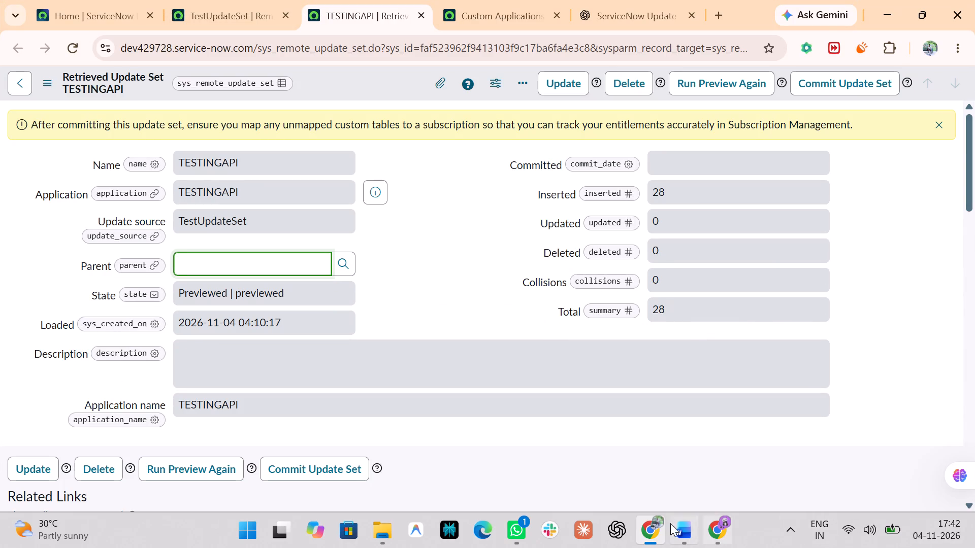
# Run the preview again on the TESTINGAPI retrieved update set, close the preview window, and commit the update set.
pyautogui.click(731, 87)
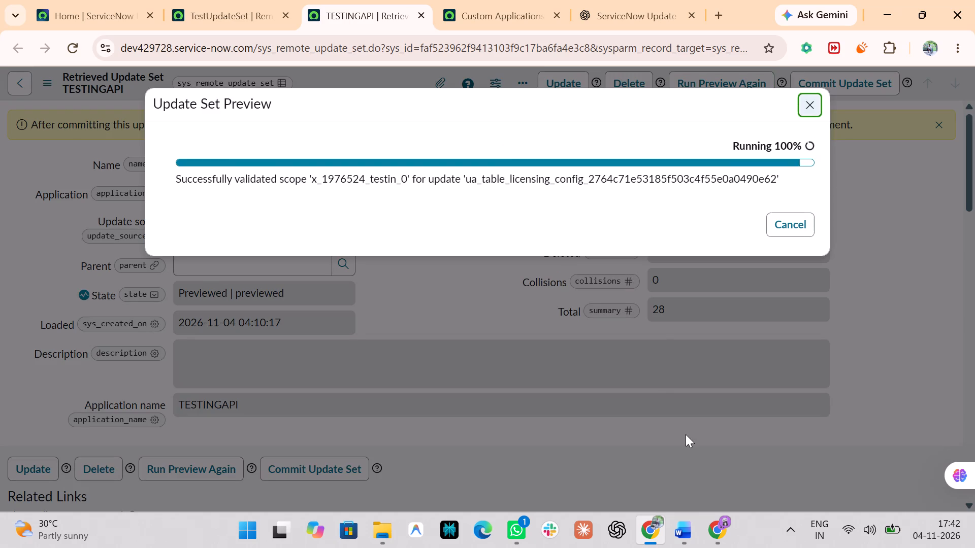
pyautogui.click(807, 112)
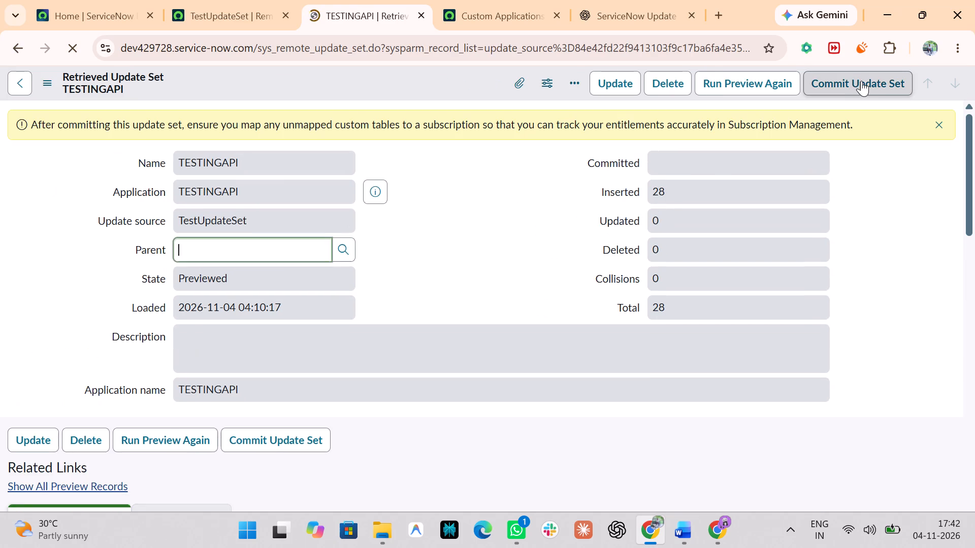
pyautogui.click(861, 81)
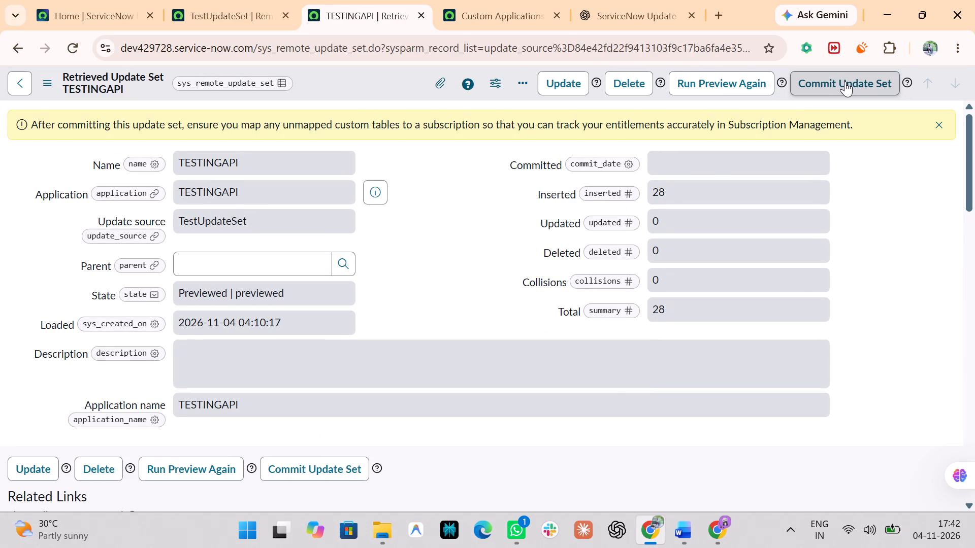
pyautogui.click(845, 81)
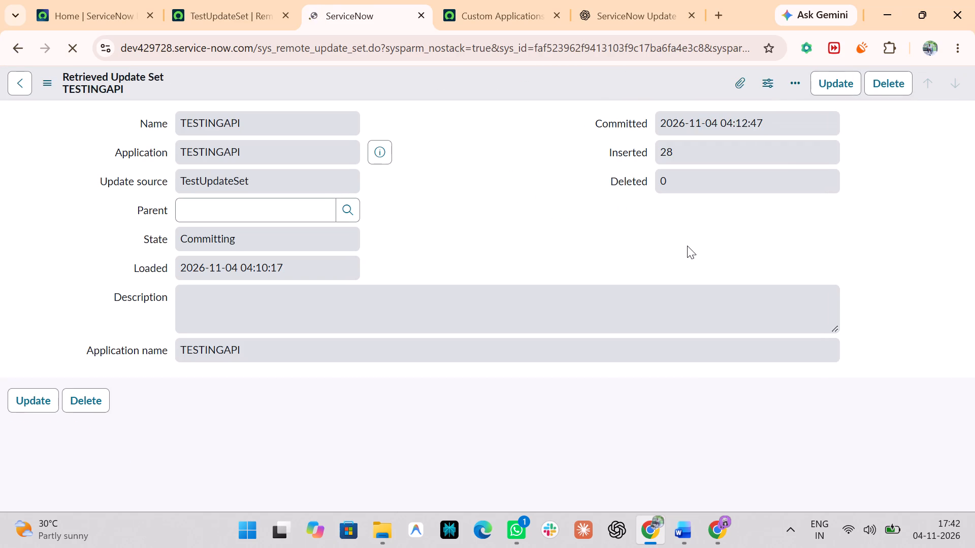
pyautogui.scroll(-3, 721, 314)
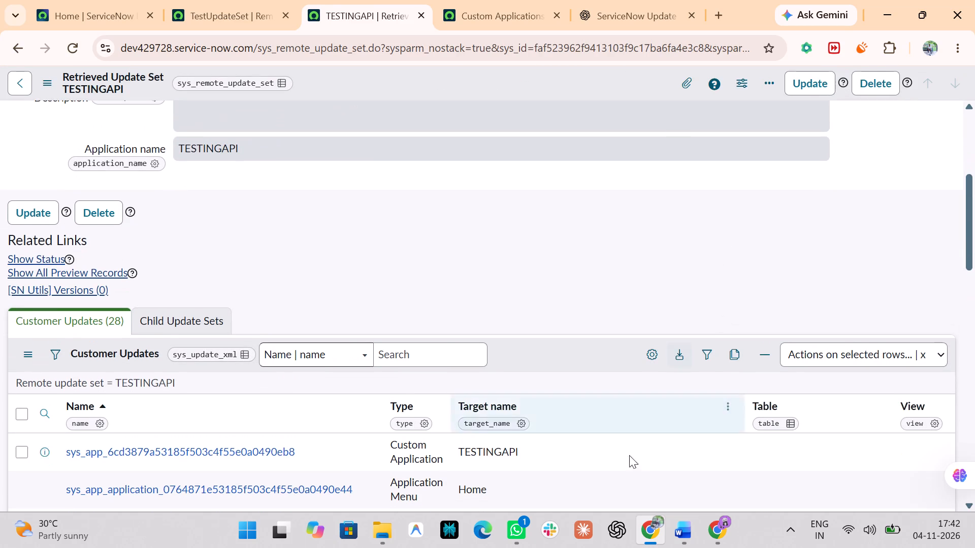
# Switch to Word and paste the record screenshot below the line "Now, Open the Update set which you want to Retrieved.".
pyautogui.click(687, 537)
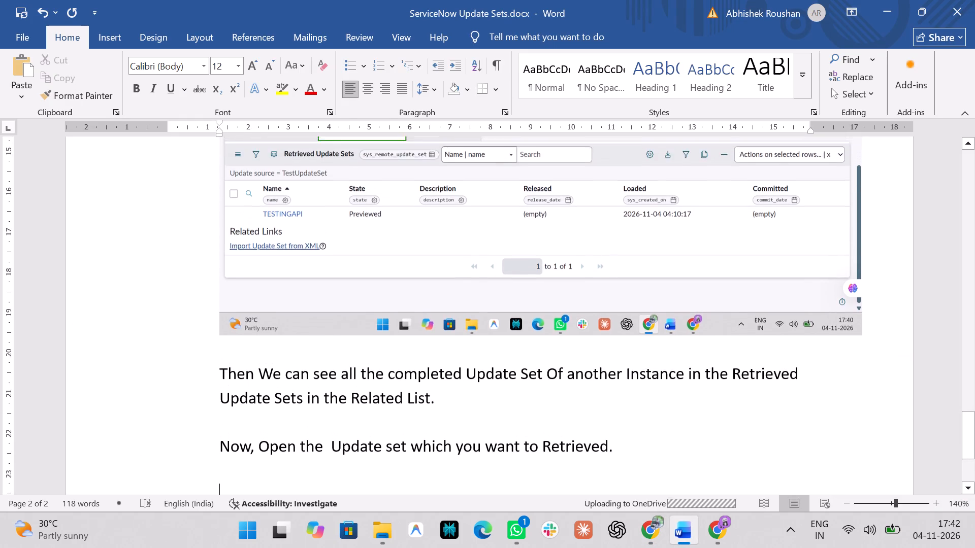
pyautogui.hotkey('ctrl', 'v')
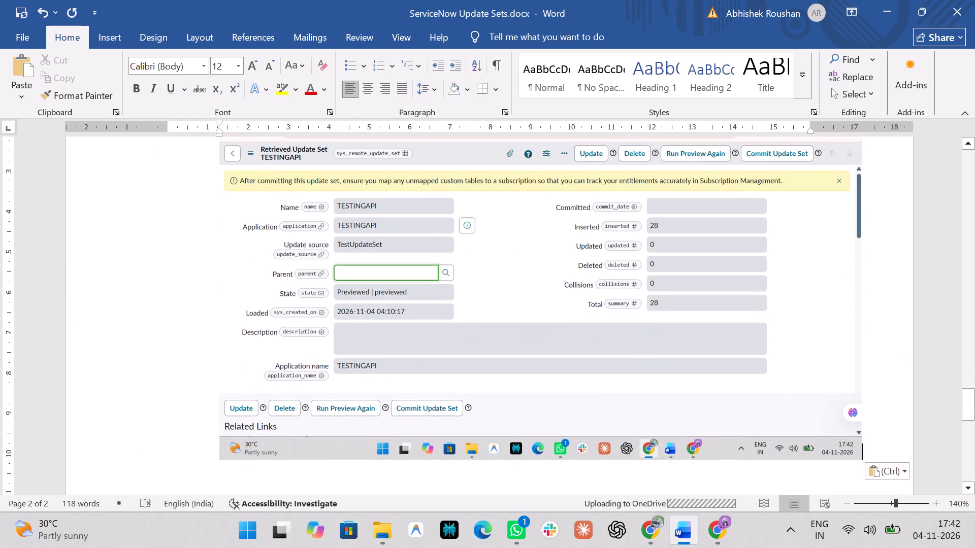
# Below the pasted screenshot, add the line "Then, You Have to Commit The Update Set." after a blank line.
pyautogui.scroll(-1, 642, 344)
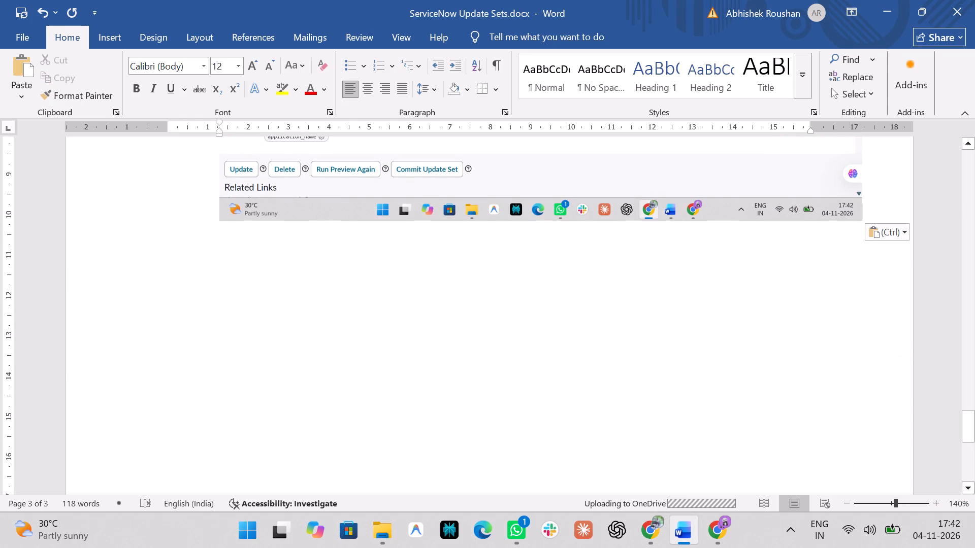
pyautogui.press('Return')
pyautogui.press('Return')
pyautogui.write('Then,')
pyautogui.press('space')
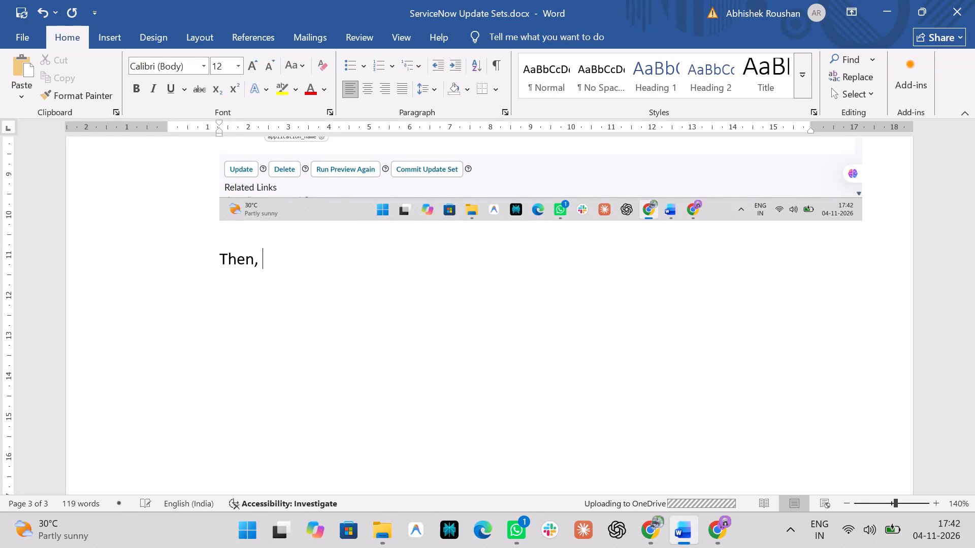
pyautogui.write('Co')
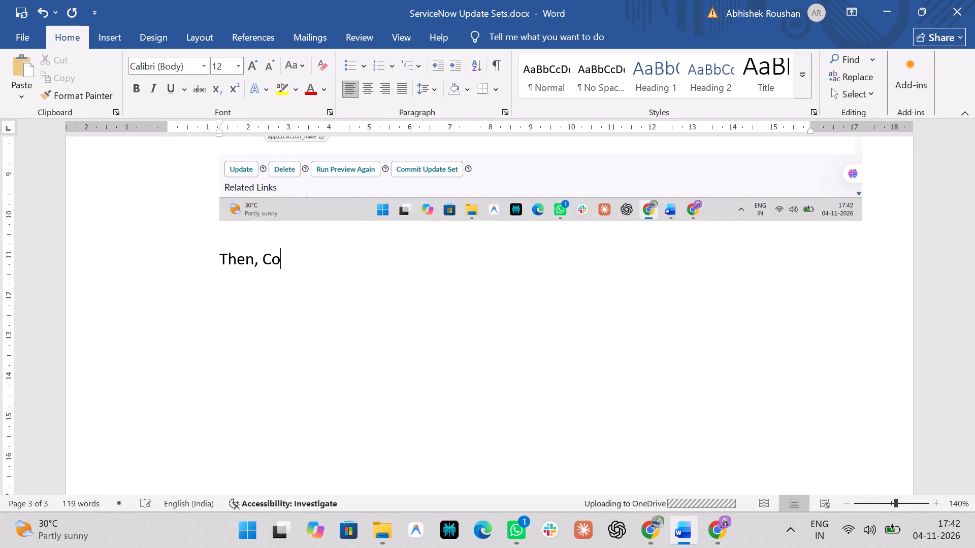
pyautogui.scroll(2, 894, 211)
pyautogui.press('BackSpace')
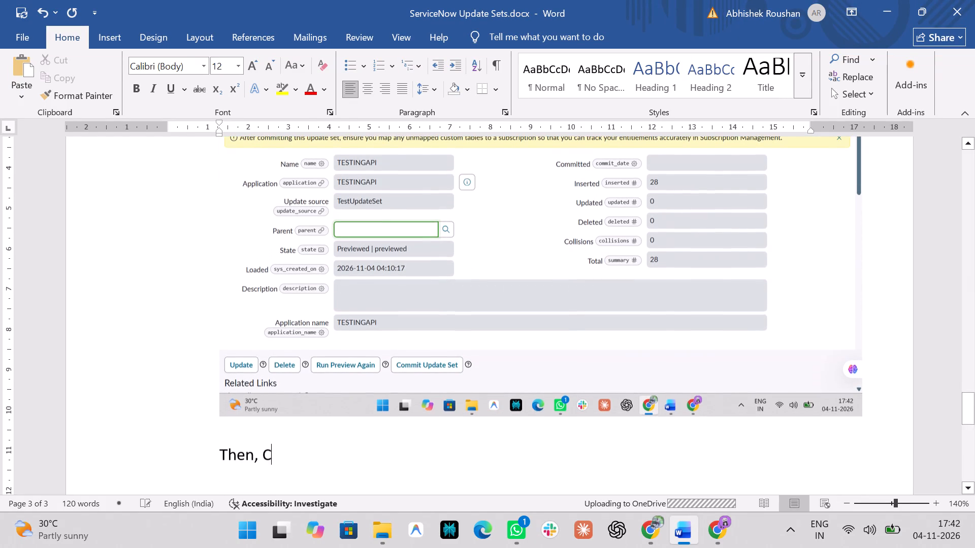
pyautogui.press('BackSpace')
pyautogui.write('You Have')
pyautogui.press('space')
pyautogui.scroll(1, 894, 211)
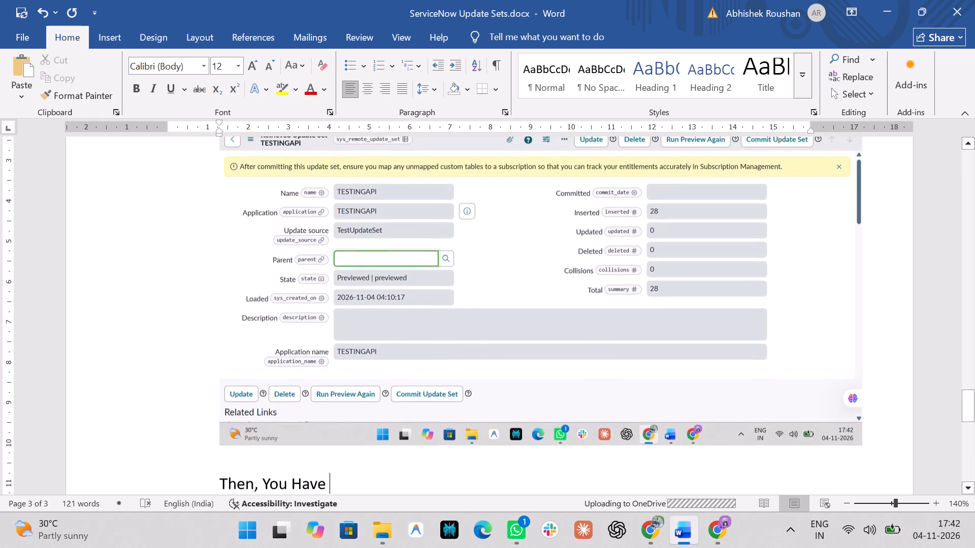
pyautogui.scroll(1, 894, 211)
pyautogui.write('to XC')
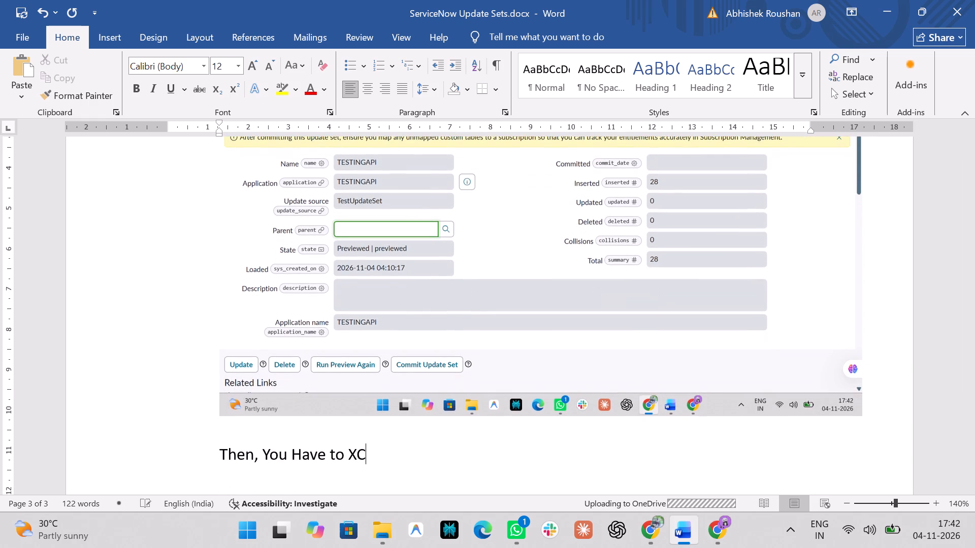
pyautogui.press('BackSpace')
pyautogui.press('BackSpace')
pyautogui.write('Commit The Update Set.')
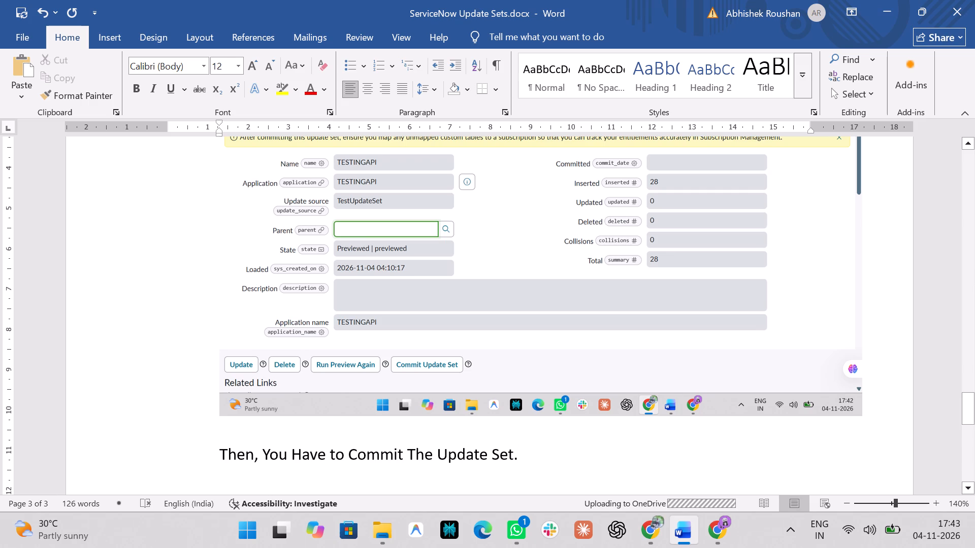
# Switch to Chrome, reload the Custom Applications list, and take a screenshot of the browser window without the taskbar.
pyautogui.click(653, 530)
pyautogui.scroll(6, 758, 213)
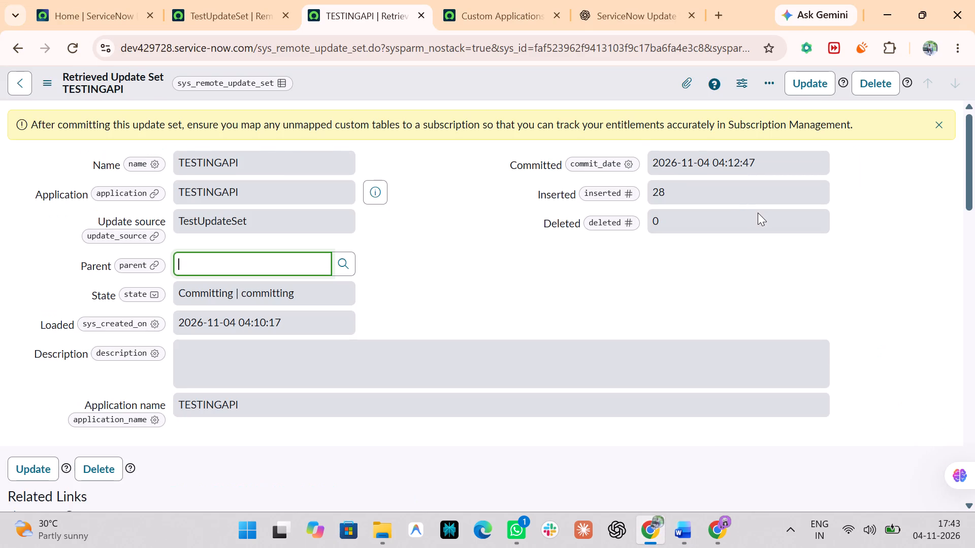
pyautogui.click(494, 0)
pyautogui.click(72, 48)
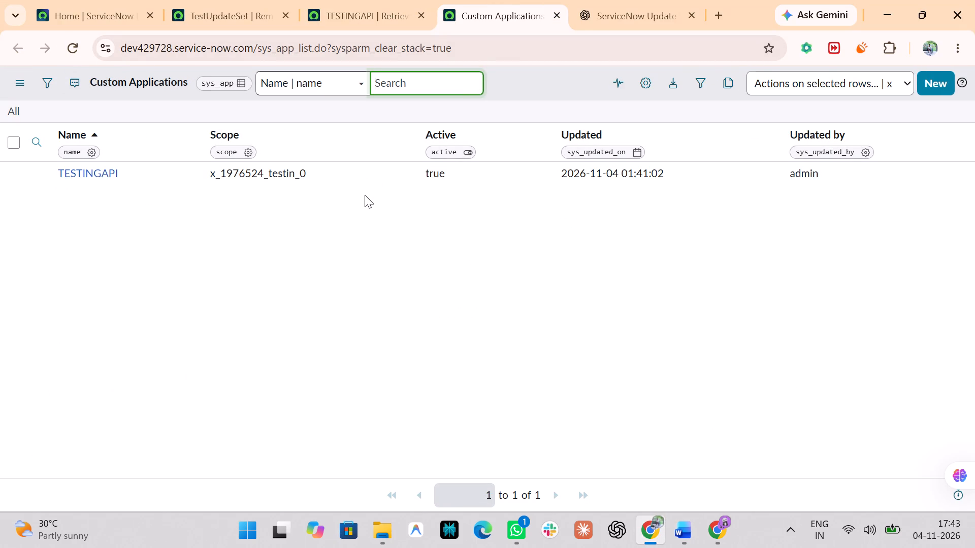
pyautogui.press('F23')
pyautogui.press('Print')
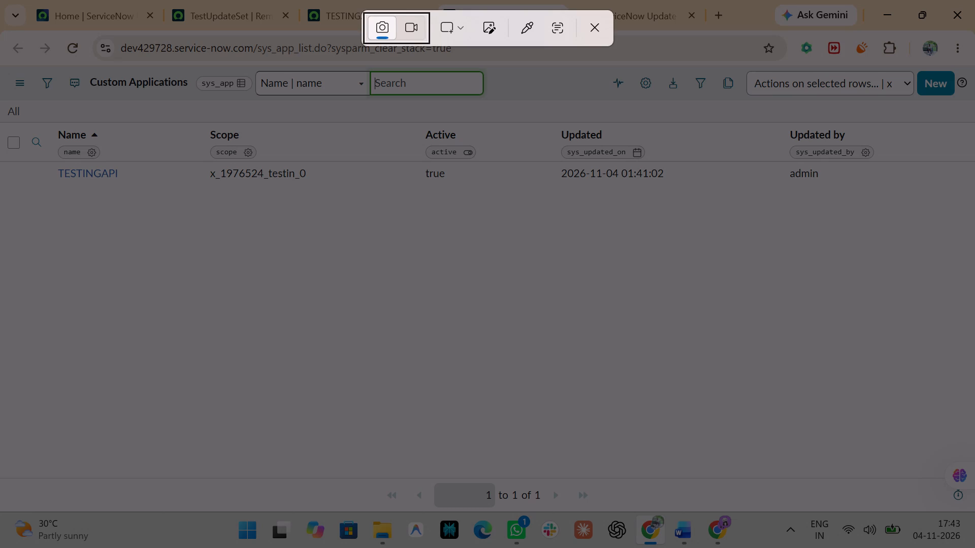
pyautogui.moveTo(0, 0); pyautogui.dragTo(974, 510)
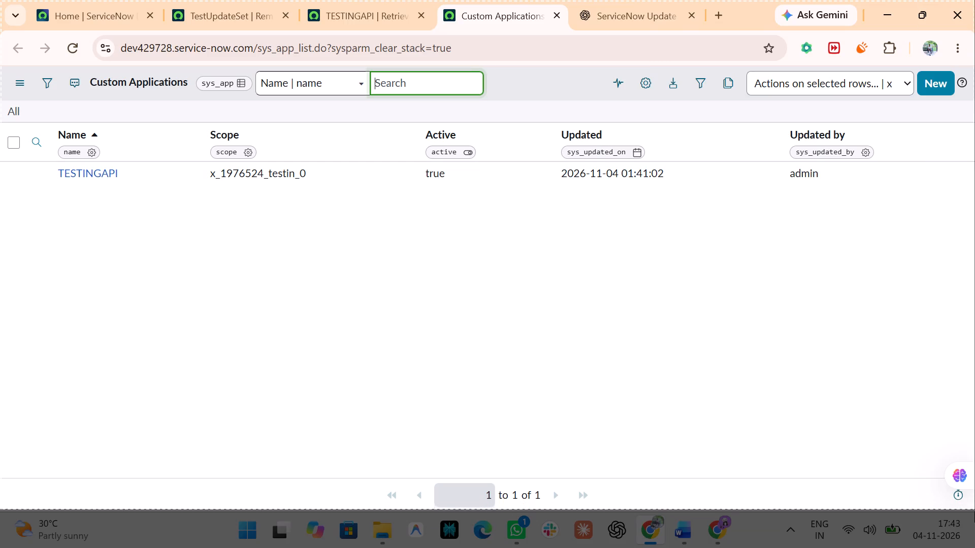
pyautogui.moveTo(974, 510); pyautogui.dragTo(974, 512)
# Switch to Word, paste the Custom Applications screenshot below the commit line, and add blank space under it.
pyautogui.click(681, 547)
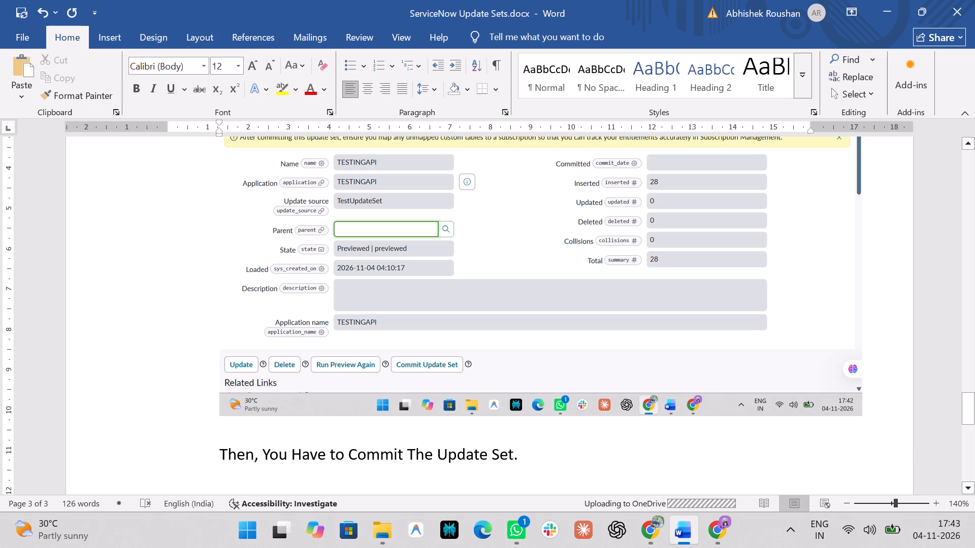
pyautogui.scroll(-3, 684, 433)
pyautogui.press('Return')
pyautogui.press('Return')
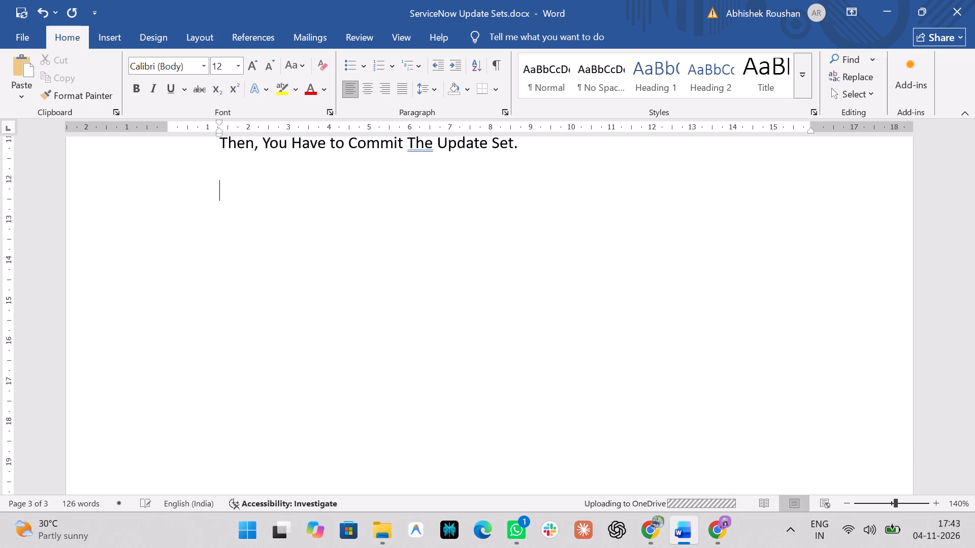
pyautogui.hotkey('ctrl', 'v')
pyautogui.press('Return')
pyautogui.press('Return')
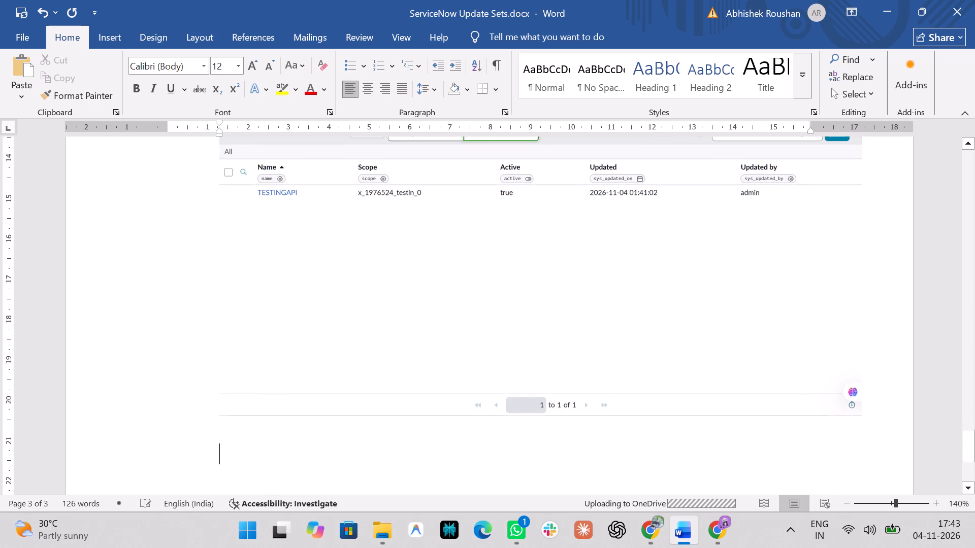
# Below the Custom Applications screenshot, start a sentence reading "Then We can see that The Application is Coming in the".
pyautogui.write('Then We can see that The')
pyautogui.press('space')
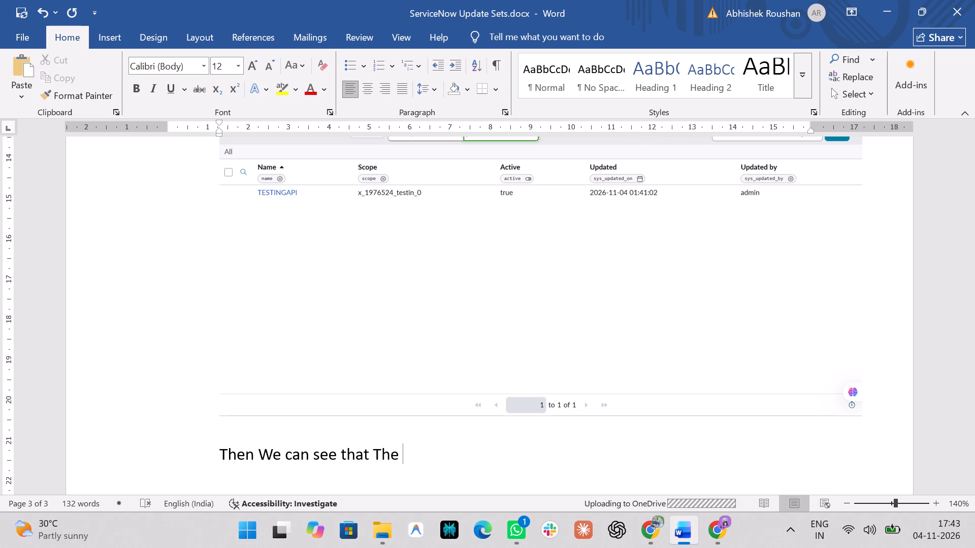
pyautogui.write('Ap;')
pyautogui.press('BackSpace')
pyautogui.write('plication')
pyautogui.press('space')
pyautogui.hotkey('shift', 'i')
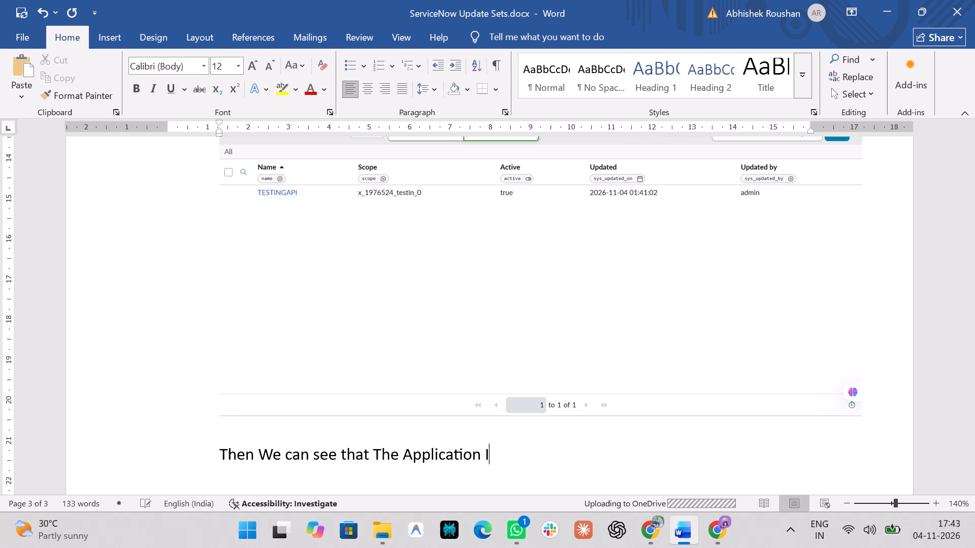
pyautogui.press('BackSpace')
pyautogui.write('is Comming in the')
pyautogui.press('space')
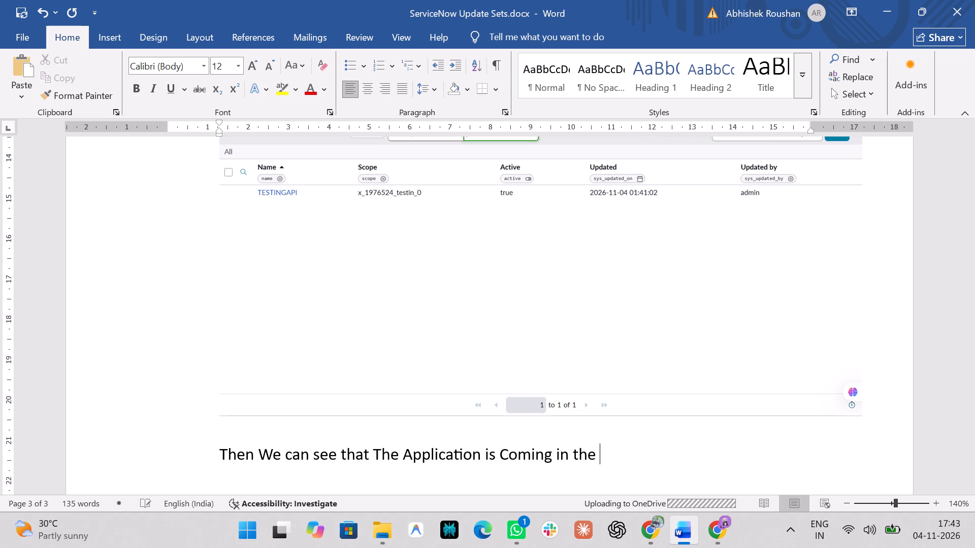
# Replace "Coming in the" with "Retrieved" in the sentence below the Custom Applications screenshot.
pyautogui.press('Left')
pyautogui.press('Left')
pyautogui.press('Left')
pyautogui.press('Left')
pyautogui.press('Left')
pyautogui.press('Left')
pyautogui.press('Left')
pyautogui.press('Left')
pyautogui.press('Left')
pyautogui.press('Left')
pyautogui.press('Left')
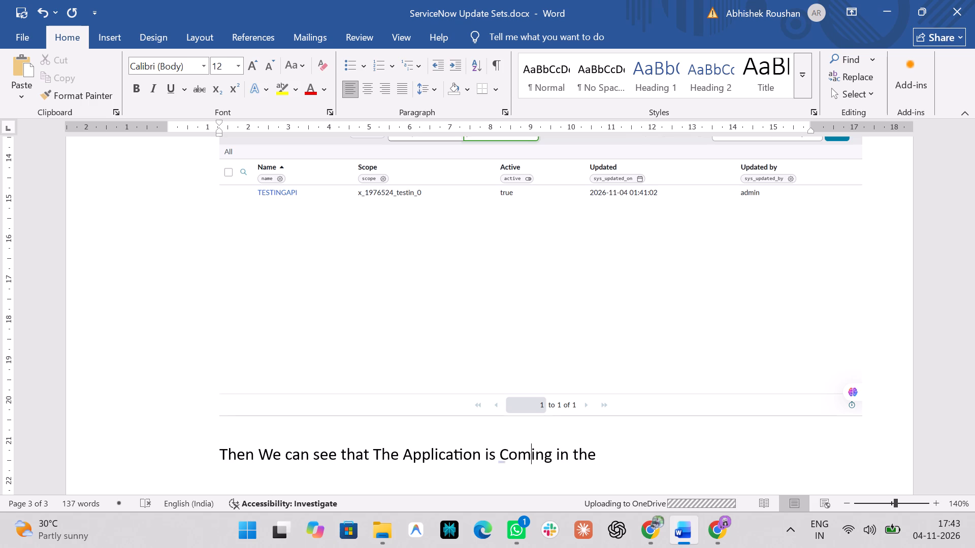
pyautogui.press('End')
pyautogui.press('Left')
pyautogui.press('Right')
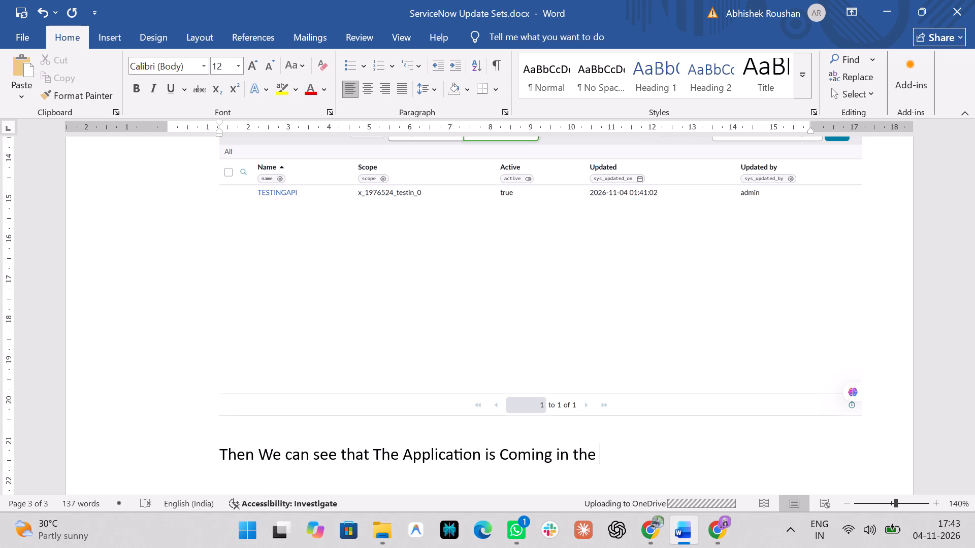
pyautogui.press('Left')
pyautogui.press('BackSpace')
pyautogui.press('BackSpace')
pyautogui.press('BackSpace')
pyautogui.press('BackSpace')
pyautogui.press('BackSpace')
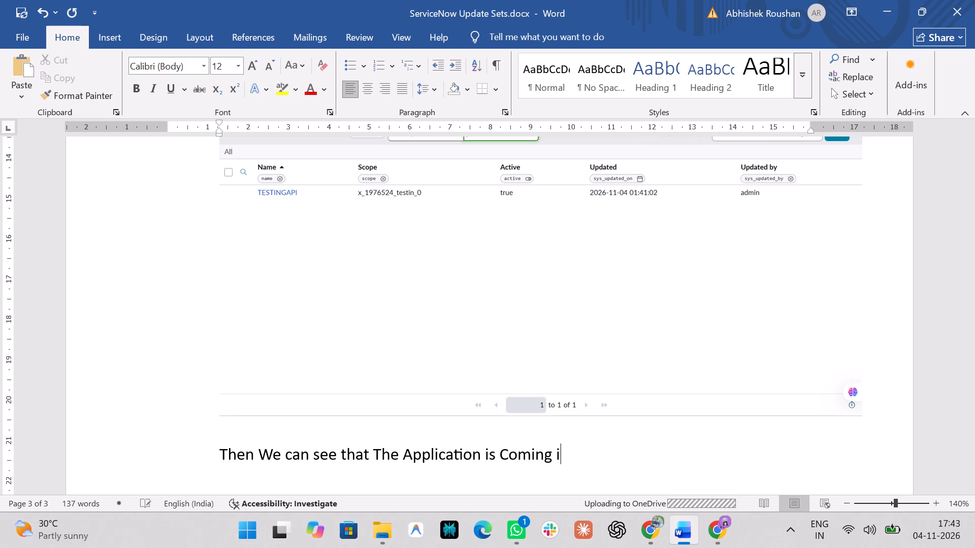
pyautogui.press('BackSpace')
pyautogui.press('BackSpace')
pyautogui.press('BackSpace')
pyautogui.press('BackSpace')
pyautogui.press('BackSpace')
pyautogui.press('BackSpace')
pyautogui.press('BackSpace')
pyautogui.press('BackSpace')
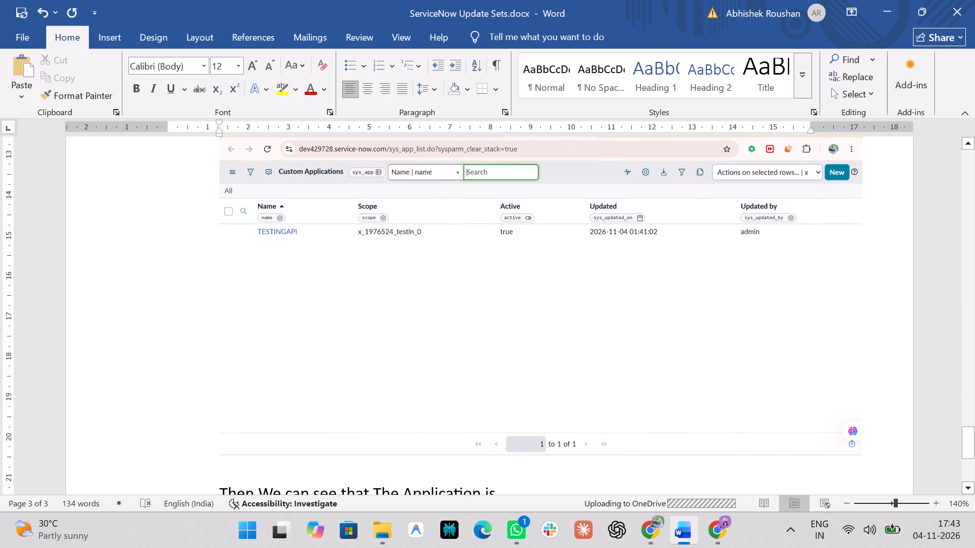
pyautogui.write('Retrived')
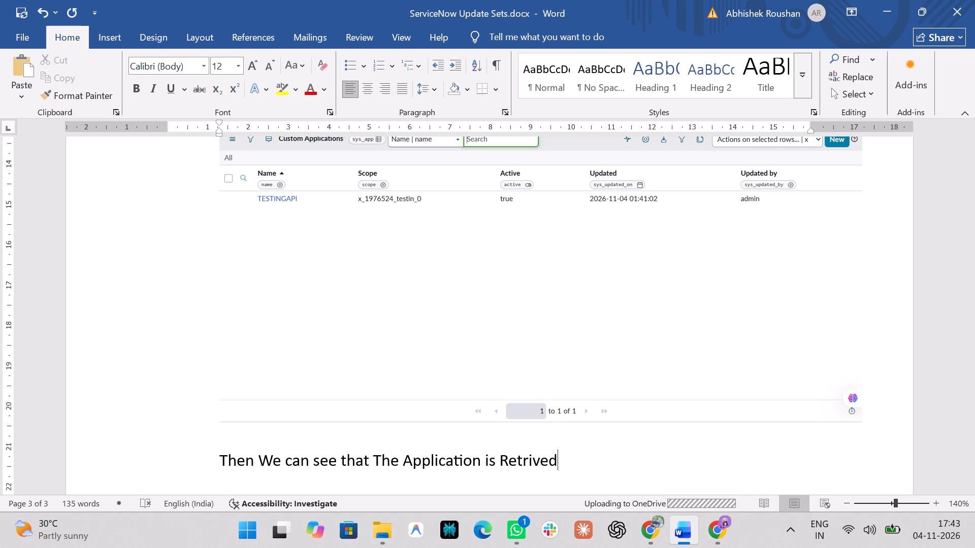
pyautogui.press('Left')
pyautogui.press('Left')
pyautogui.press('Left')
pyautogui.press('e')
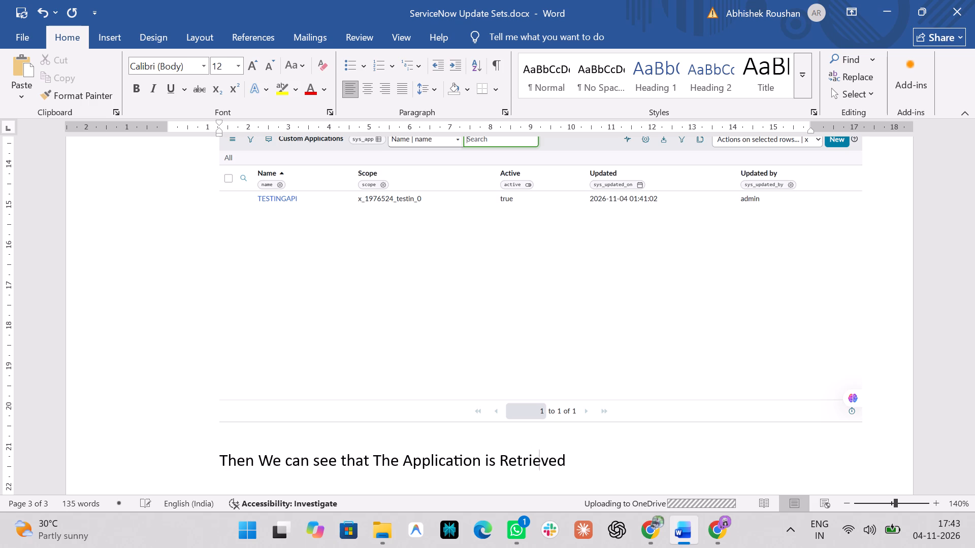
# Complete the sentence after "Retrieved" with "the Update Set.".
pyautogui.press('End')
pyautogui.press('space')
pyautogui.write('the')
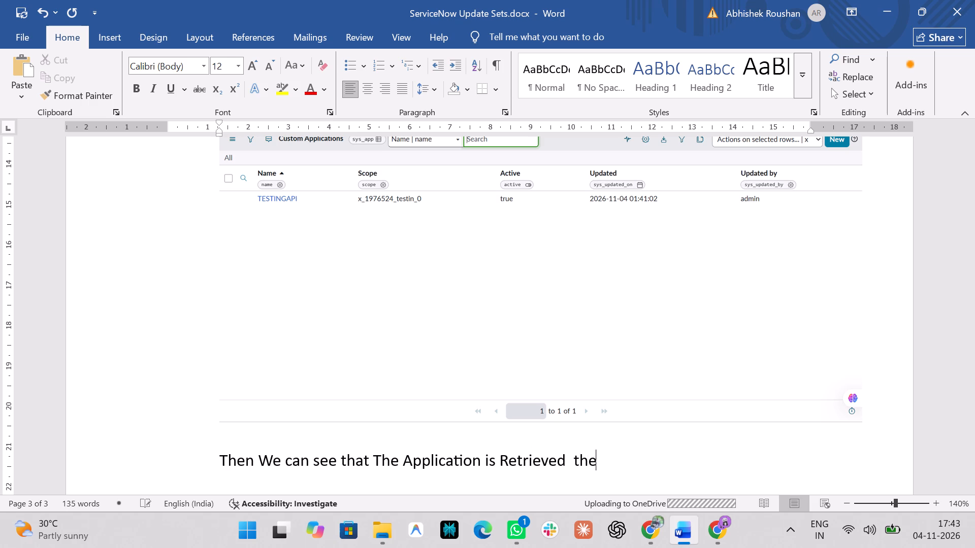
pyautogui.press('space')
pyautogui.write('Update Set.')
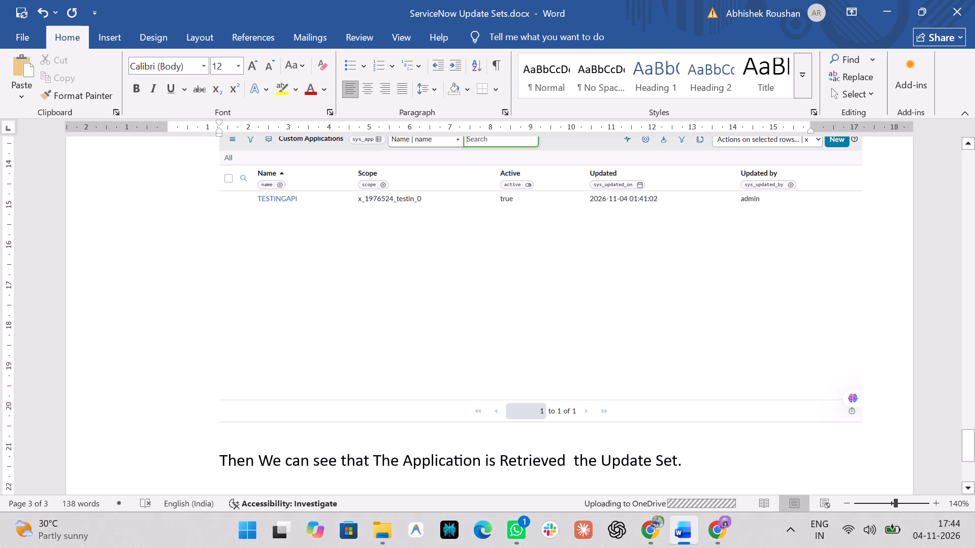
# Replace the word "Retrieved" in the last sentence with "Custom application table".
pyautogui.doubleClick(530, 462)
pyautogui.write('Custom application table')
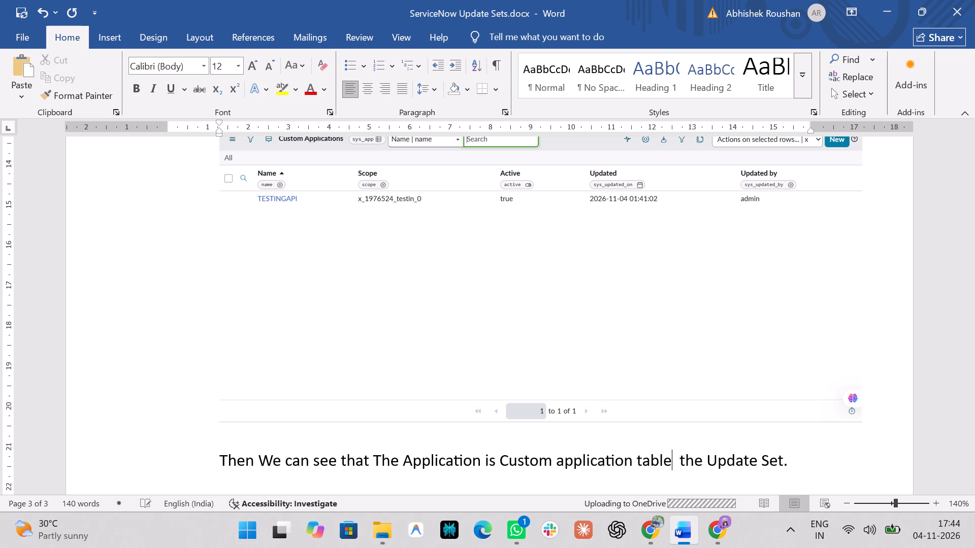
# Delete "the Update Set" from the last sentence so it ends after "Custom application table" with the full stop kept.
pyautogui.click(784, 460)
pyautogui.press('BackSpace')
pyautogui.press('BackSpace')
pyautogui.press('BackSpace')
pyautogui.press('BackSpace')
pyautogui.press('BackSpace')
pyautogui.press('BackSpace')
pyautogui.press('BackSpace')
pyautogui.press('BackSpace')
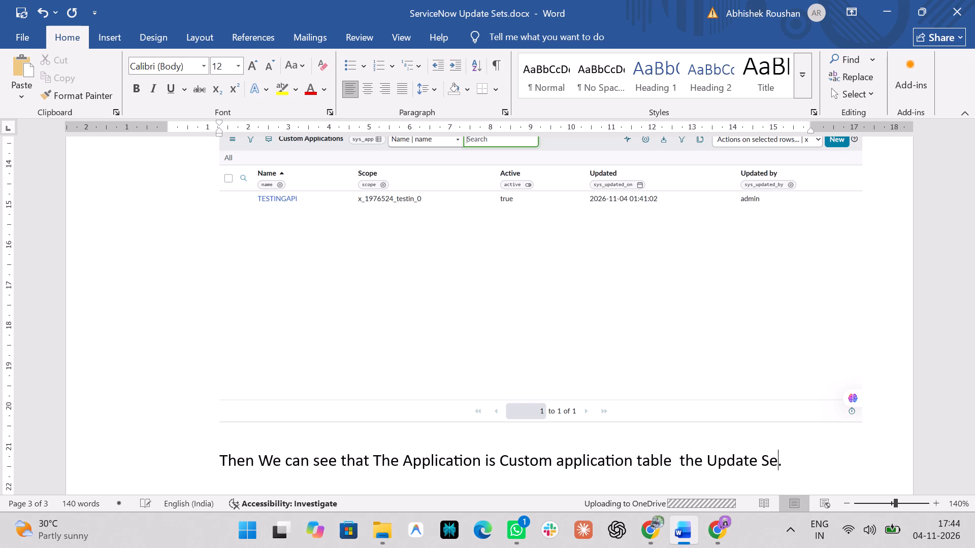
pyautogui.press('BackSpace')
pyautogui.press('BackSpace')
pyautogui.press('BackSpace')
pyautogui.press('BackSpace')
pyautogui.press('BackSpace')
pyautogui.press('BackSpace')
pyautogui.press('BackSpace')
pyautogui.press('BackSpace')
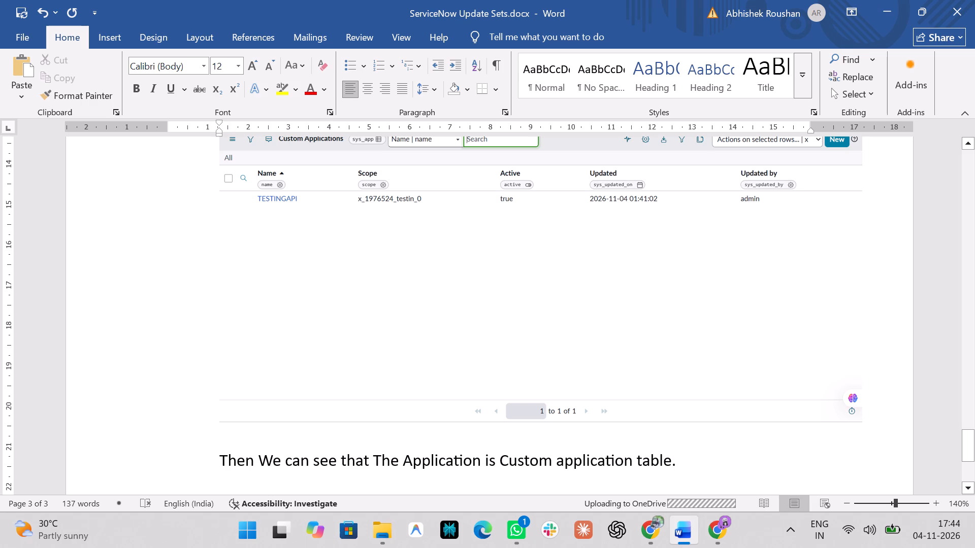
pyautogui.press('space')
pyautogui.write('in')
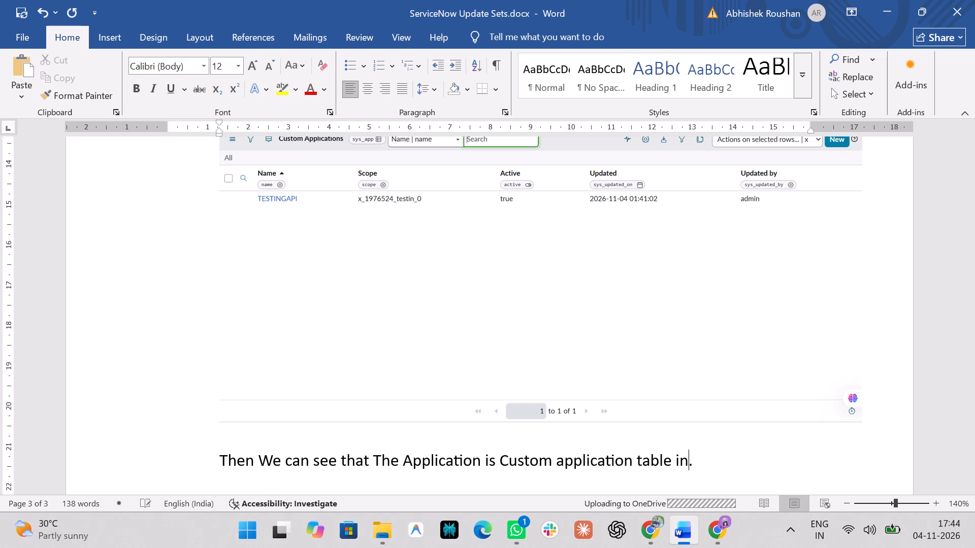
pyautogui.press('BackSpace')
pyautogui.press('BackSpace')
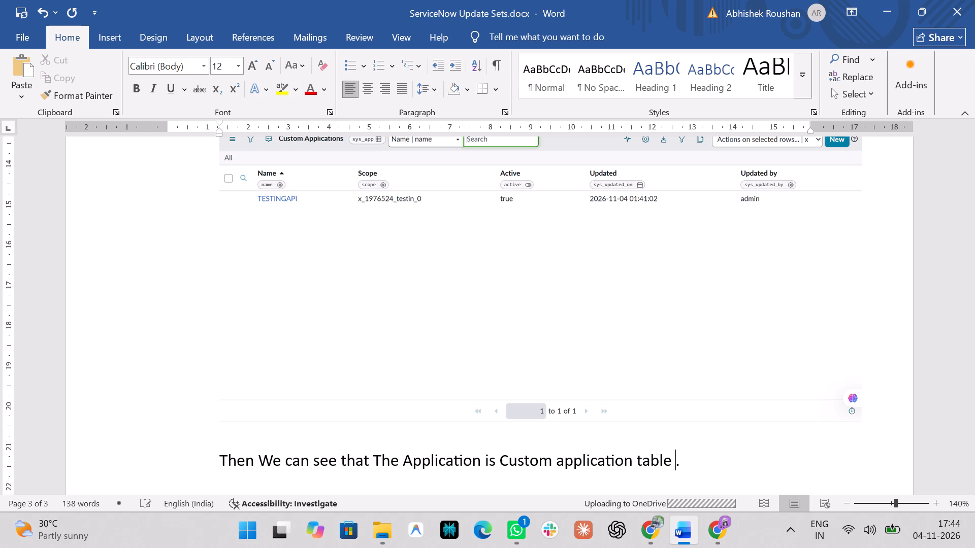
# Change "is" to "in" before "Custom application table" in the last sentence and save the document.
pyautogui.click(495, 461)
pyautogui.press('Left')
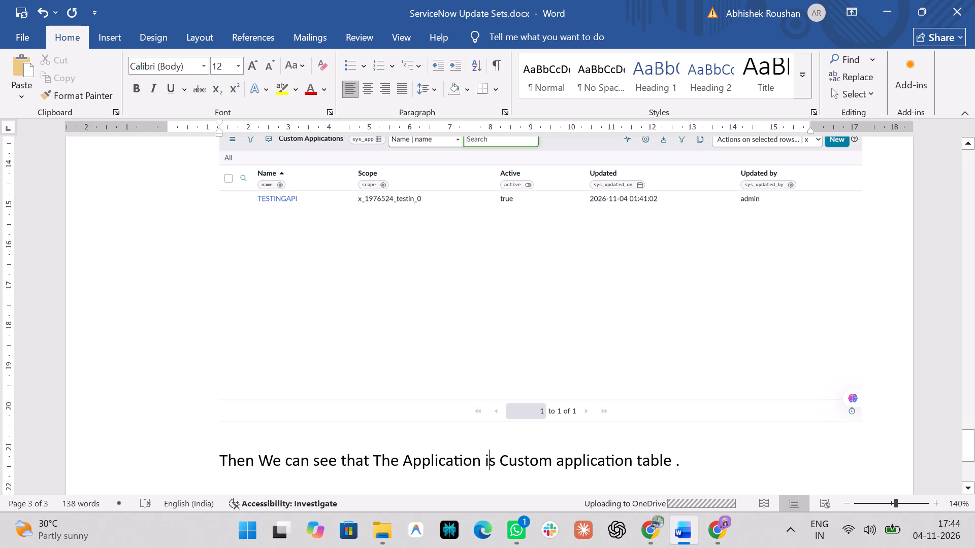
pyautogui.press('Right')
pyautogui.press('BackSpace')
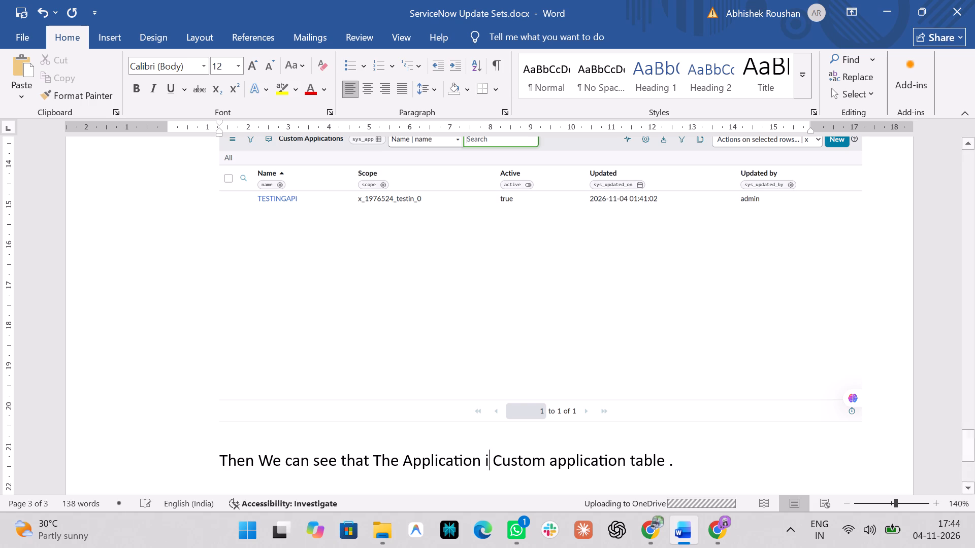
pyautogui.press('n')
pyautogui.hotkey('ctrl', 's')
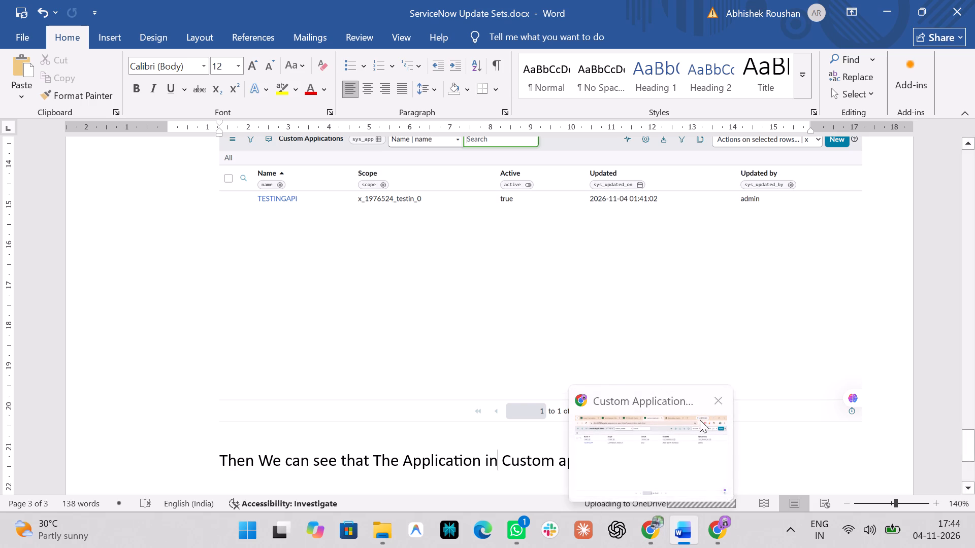
# Add "so that means the application is retrieved." after the sentence about the Custom application table.
pyautogui.click(763, 450)
pyautogui.press('space')
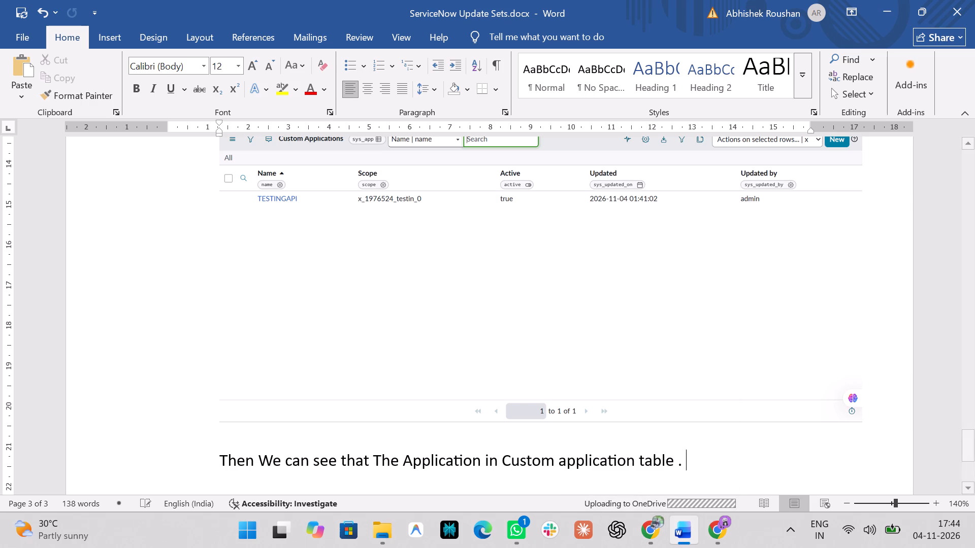
pyautogui.write('so that means the')
pyautogui.press('space')
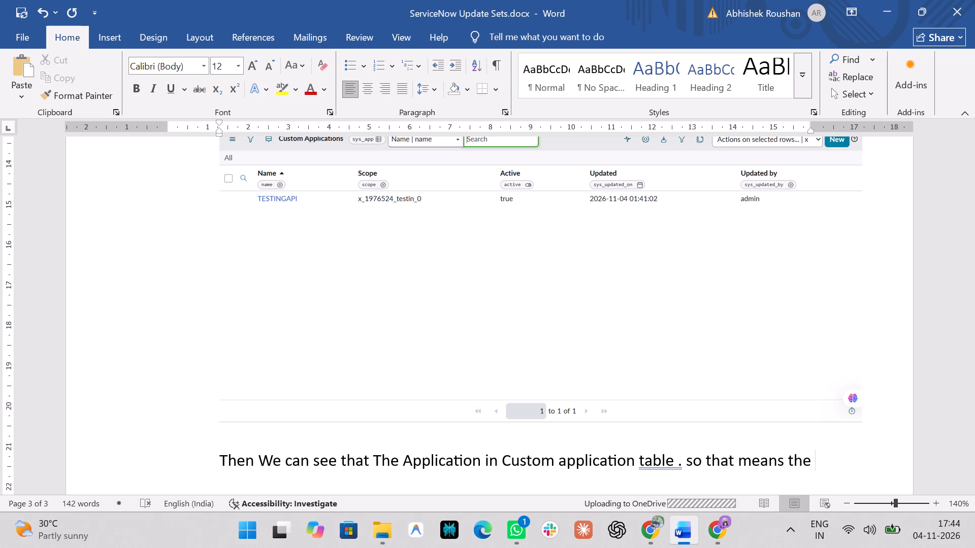
pyautogui.write('apll')
pyautogui.press('BackSpace')
pyautogui.press('BackSpace')
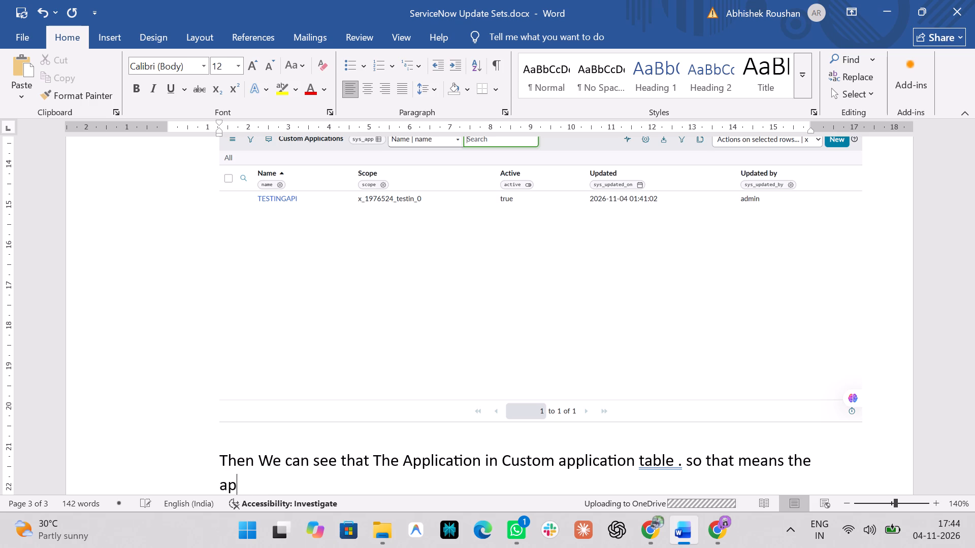
pyautogui.write('plication is')
pyautogui.press('space')
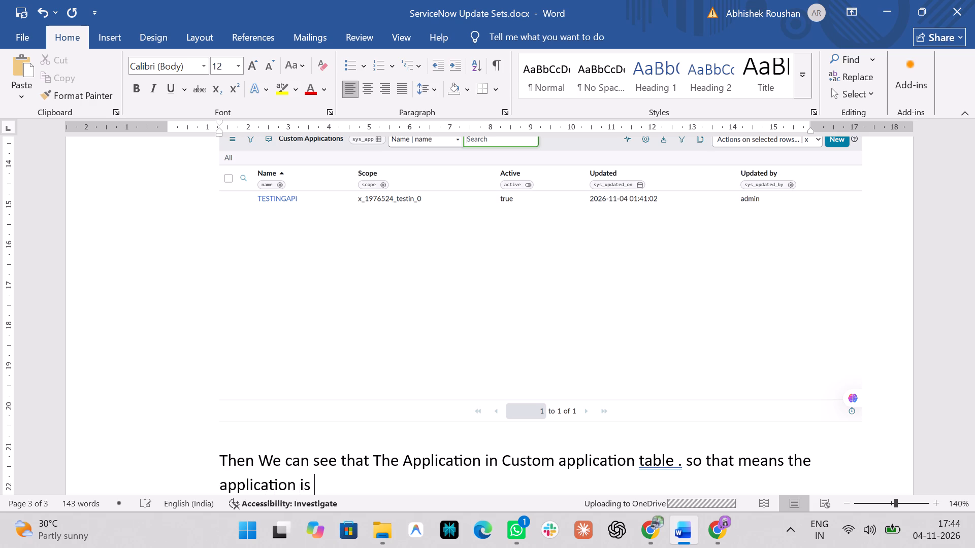
pyautogui.write('retrei')
pyautogui.press('BackSpace')
pyautogui.press('BackSpace')
pyautogui.write('ieved.')
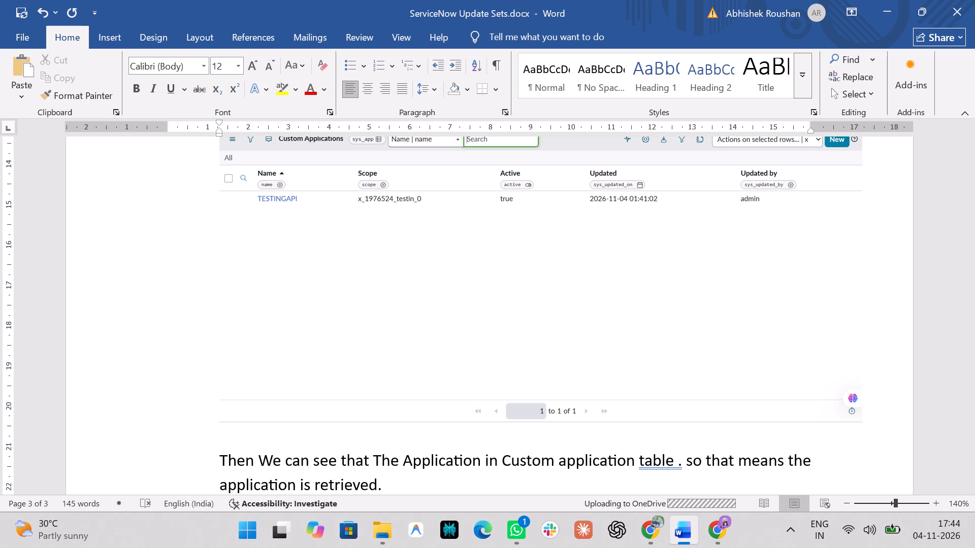
# Replace "is" with "has" before "retrieved" in the closing sentence and save the document.
pyautogui.click(311, 487)
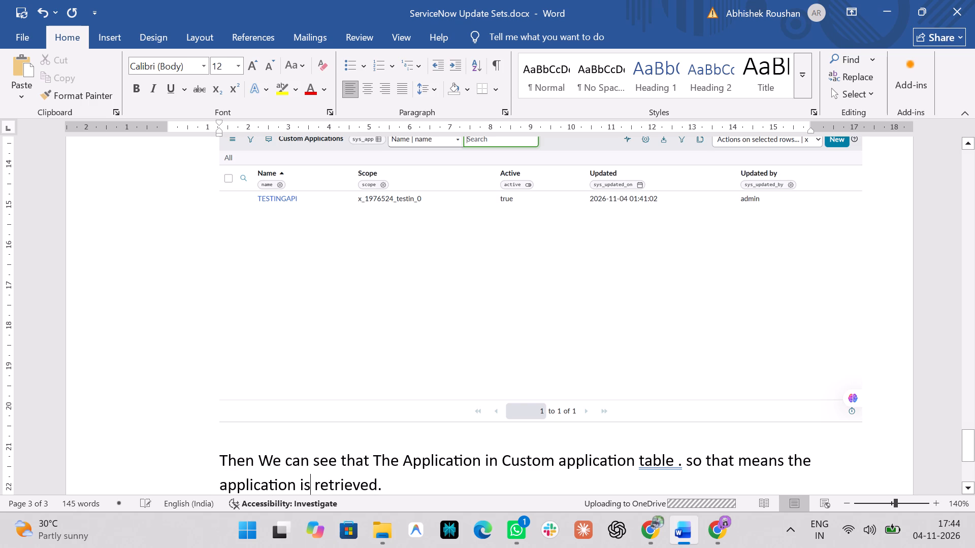
pyautogui.press('BackSpace')
pyautogui.press('BackSpace')
pyautogui.write('has')
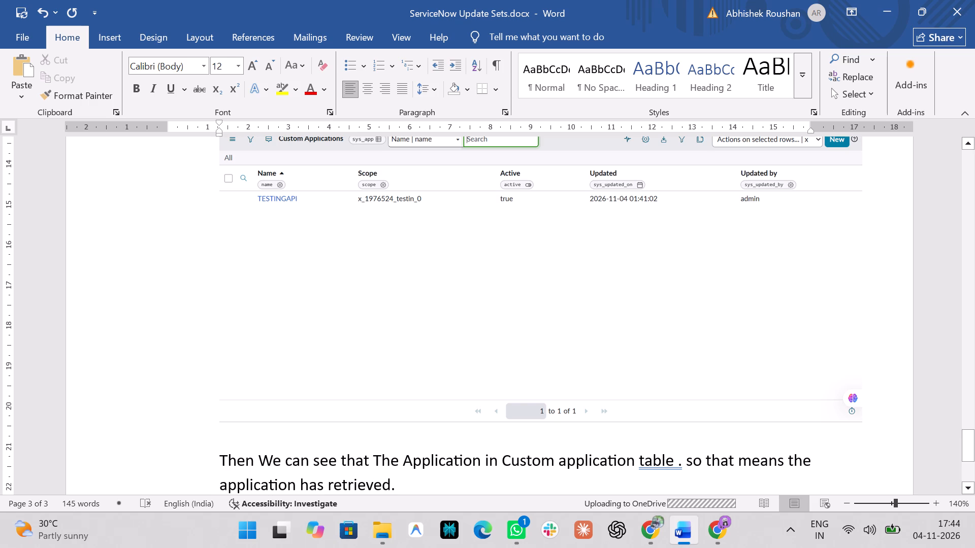
pyautogui.click(405, 490)
pyautogui.hotkey('ctrl', 's')
# Format the title "3 ways to manage ServiceNow Update Sets" as bold at font size 14.
pyautogui.scroll(2, 405, 490)
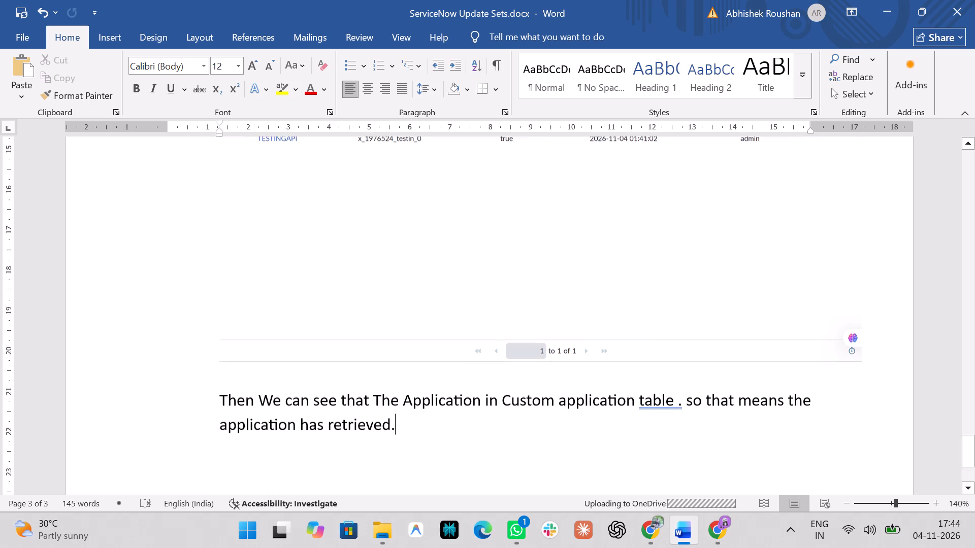
pyautogui.scroll(2, 405, 490)
pyautogui.keyDown('ctrl'); pyautogui.scroll(-3, 405, 490); pyautogui.keyUp('ctrl')
pyautogui.scroll(5, 405, 490)
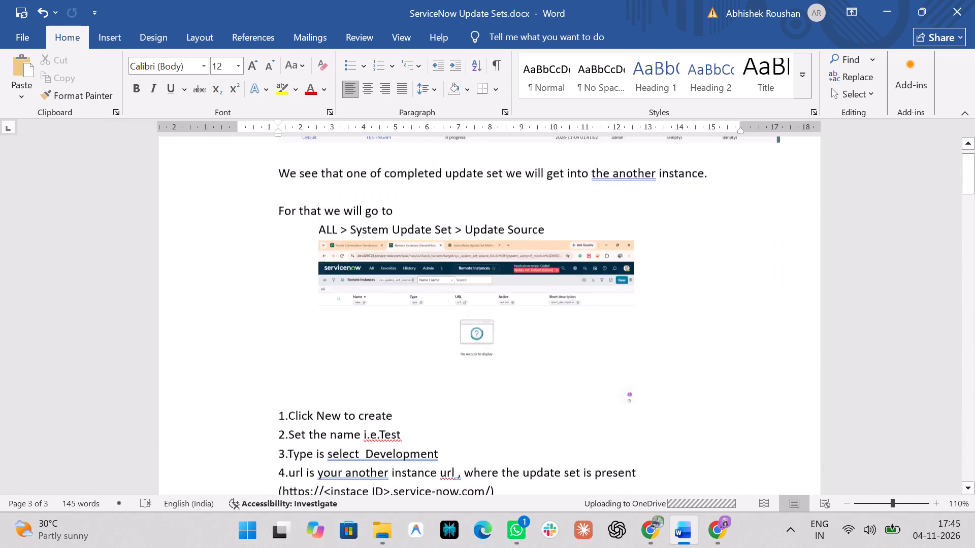
pyautogui.scroll(4, 405, 490)
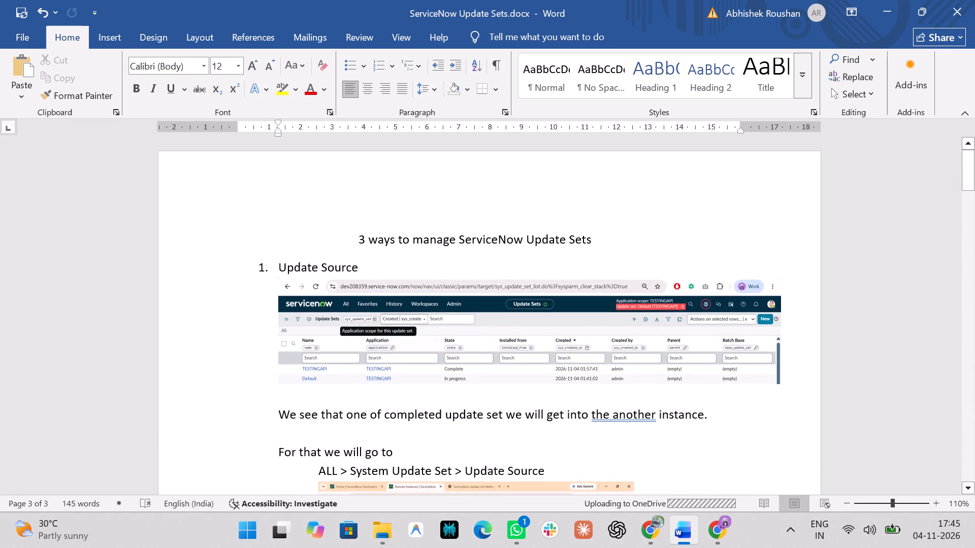
pyautogui.moveTo(600, 244); pyautogui.dragTo(355, 238)
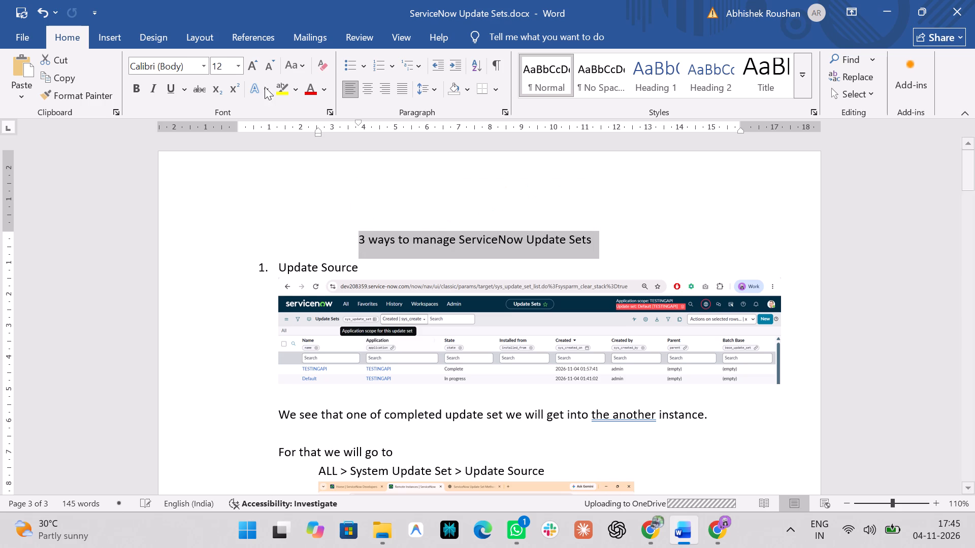
pyautogui.click(250, 64)
pyautogui.click(648, 241)
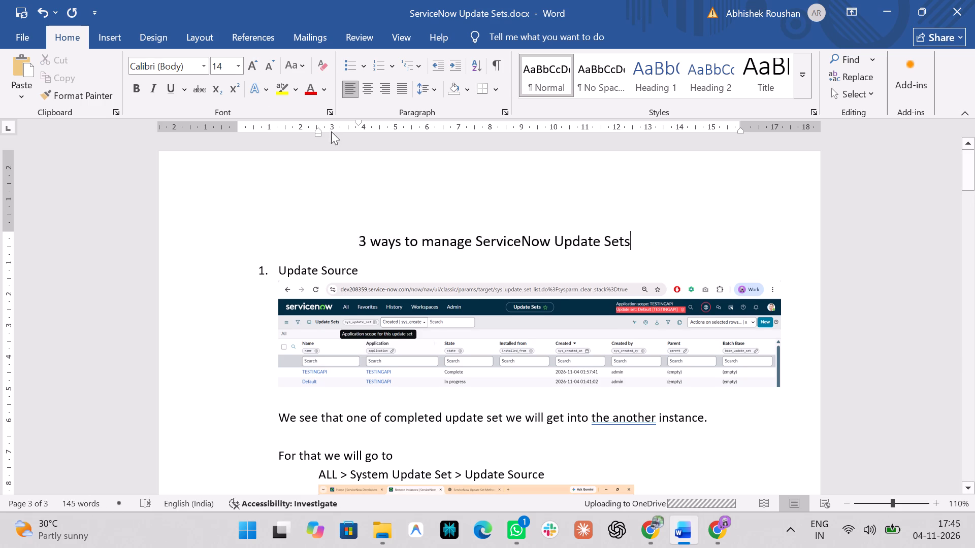
pyautogui.moveTo(360, 238); pyautogui.dragTo(641, 242)
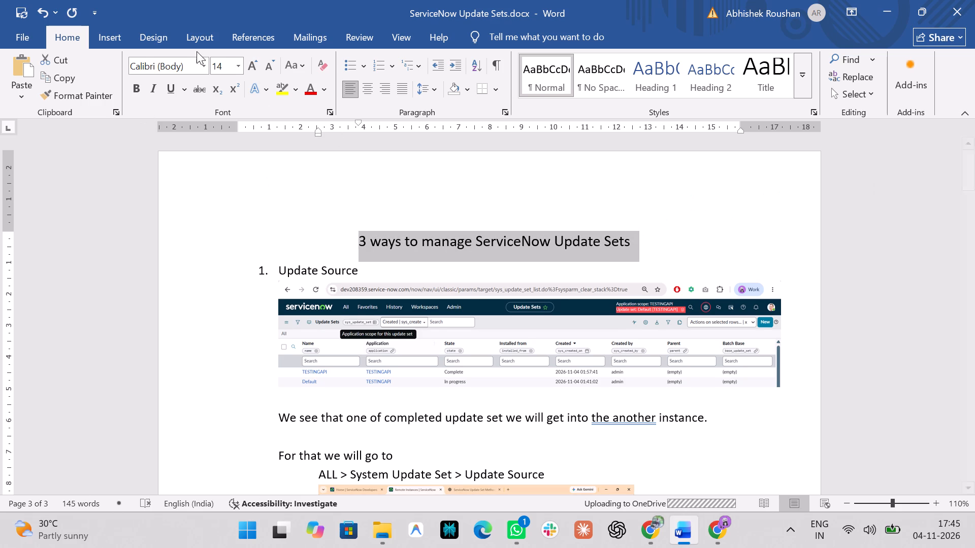
pyautogui.click(138, 90)
pyautogui.click(657, 218)
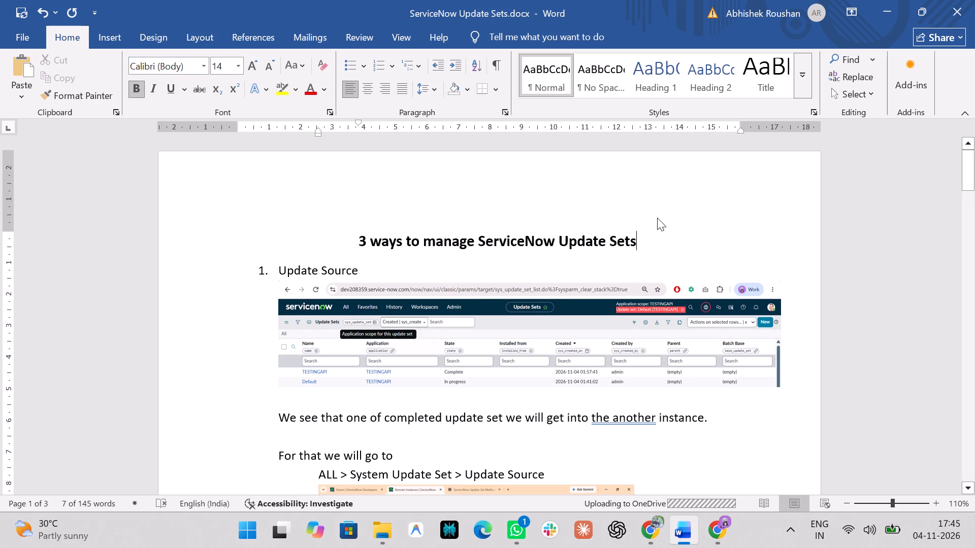
# Make the numbered heading "Update Source" bold and increase its font size by one step.
pyautogui.scroll(-1, 424, 261)
pyautogui.click(384, 268)
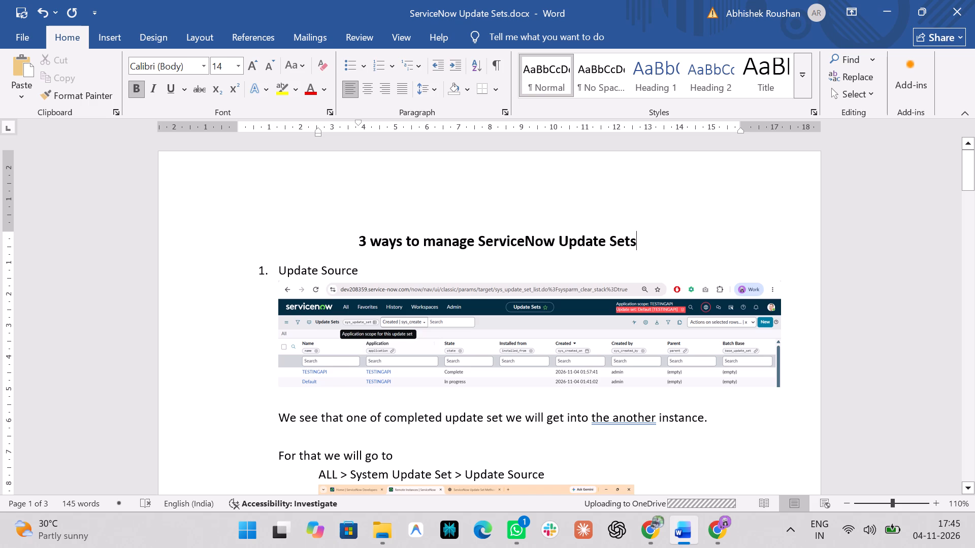
pyautogui.moveTo(384, 268); pyautogui.dragTo(289, 268)
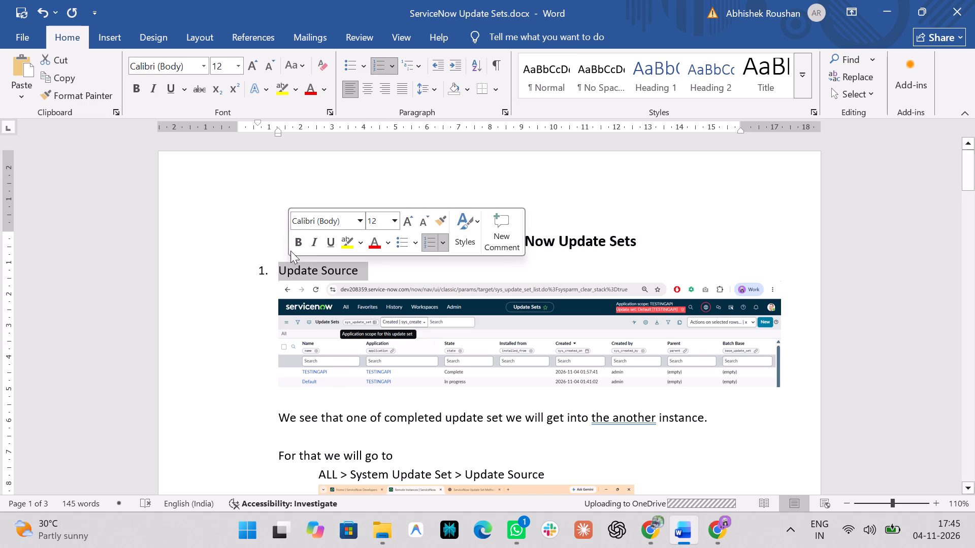
pyautogui.click(294, 247)
pyautogui.click(407, 224)
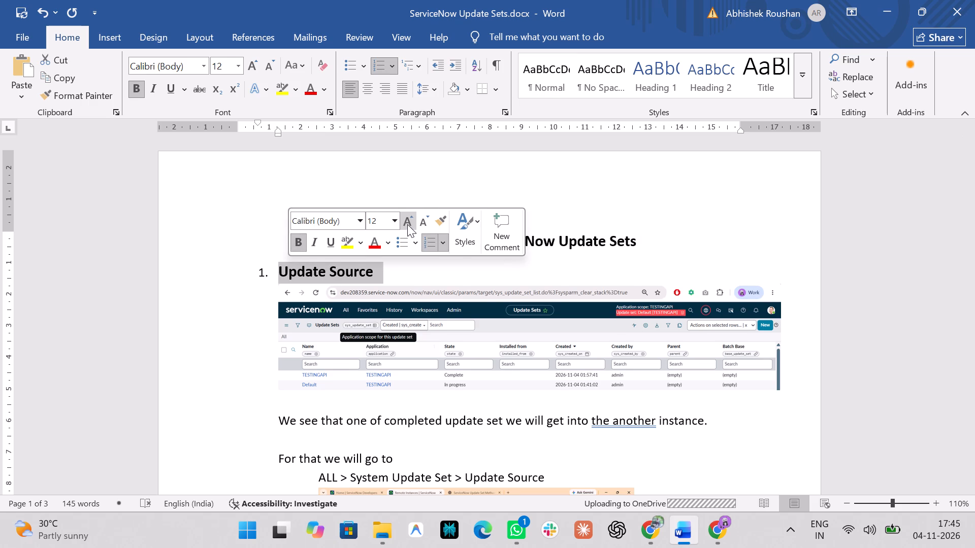
pyautogui.click(442, 271)
# Review the Update Source section from its first screenshot through the closing sentence, and save the document.
pyautogui.scroll(-1, 442, 271)
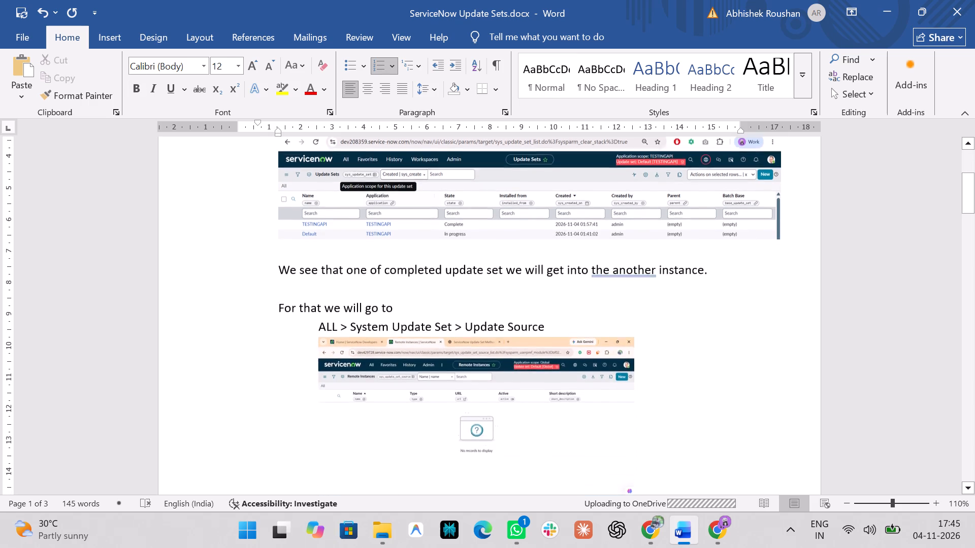
pyautogui.scroll(-2, 442, 271)
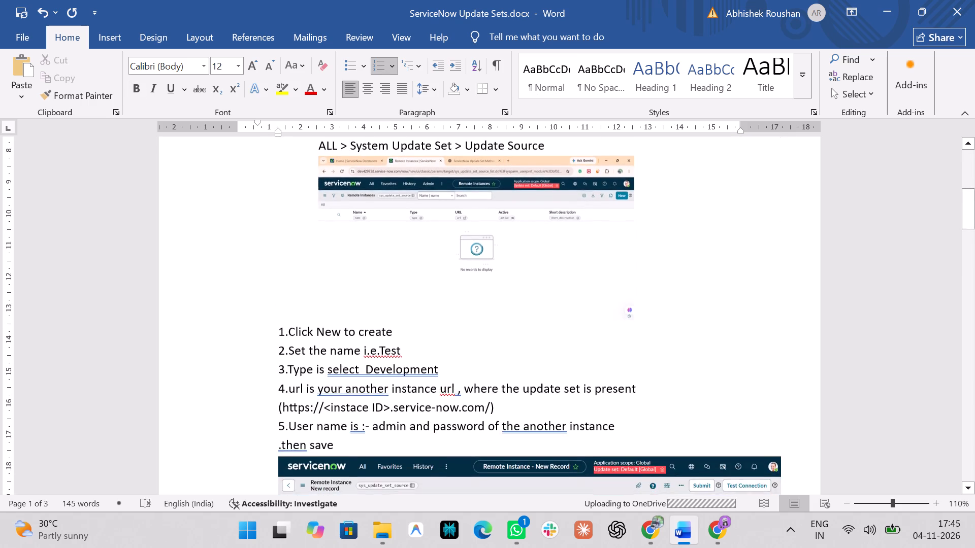
pyautogui.scroll(-4, 442, 271)
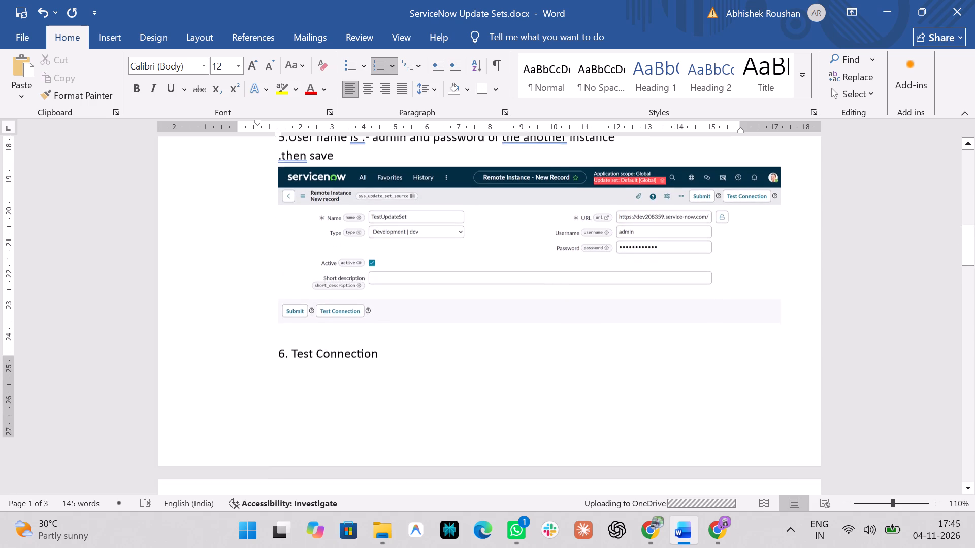
pyautogui.scroll(-4, 442, 271)
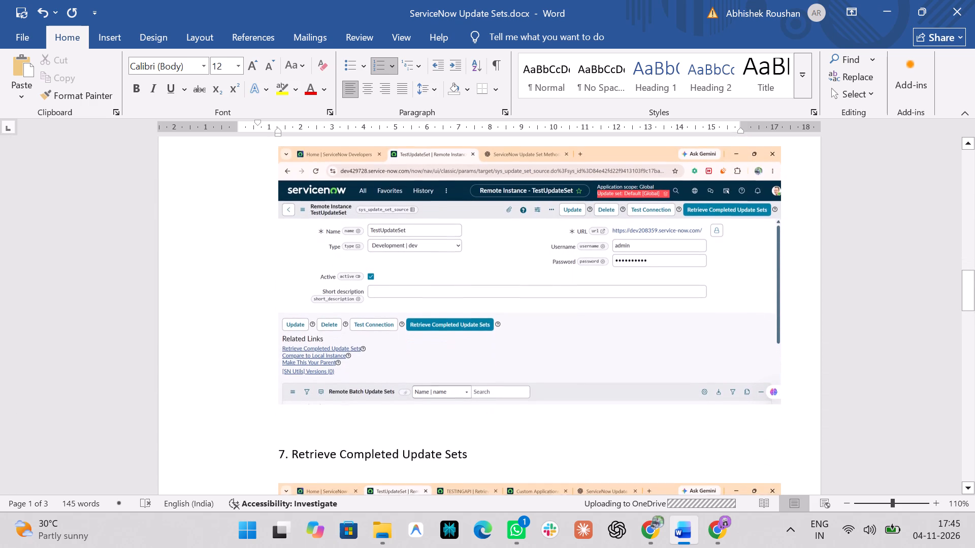
pyautogui.scroll(-3, 442, 271)
pyautogui.hotkey('ctrl', 's')
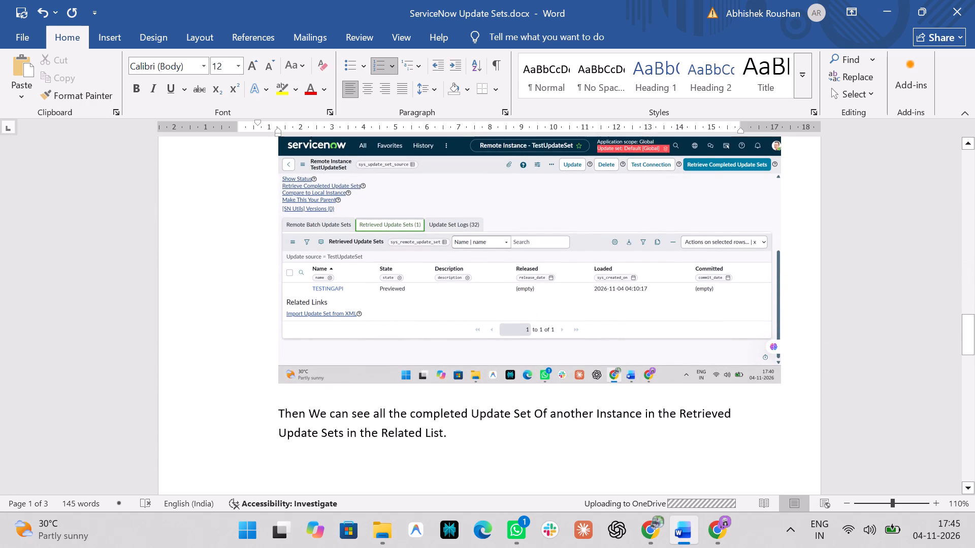
pyautogui.scroll(-3, 442, 271)
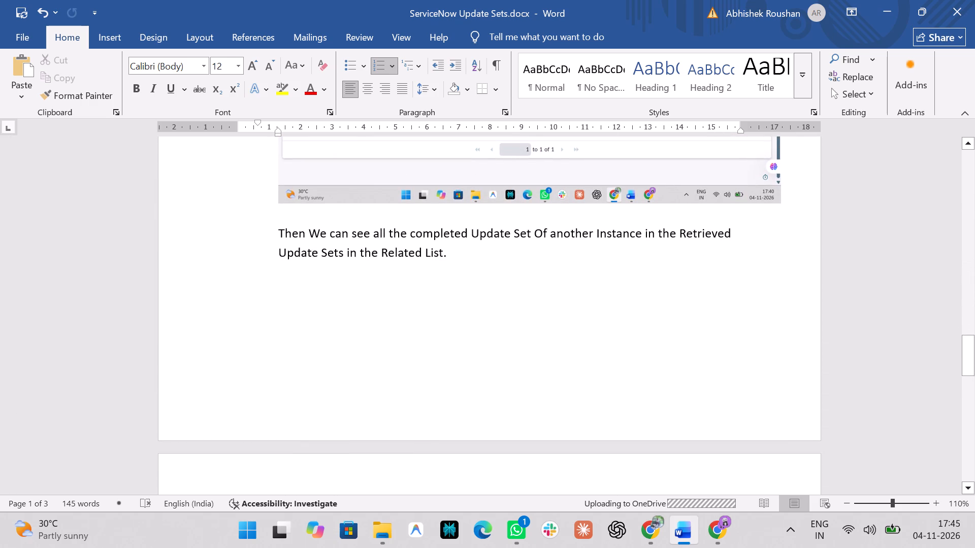
pyautogui.scroll(-4, 442, 271)
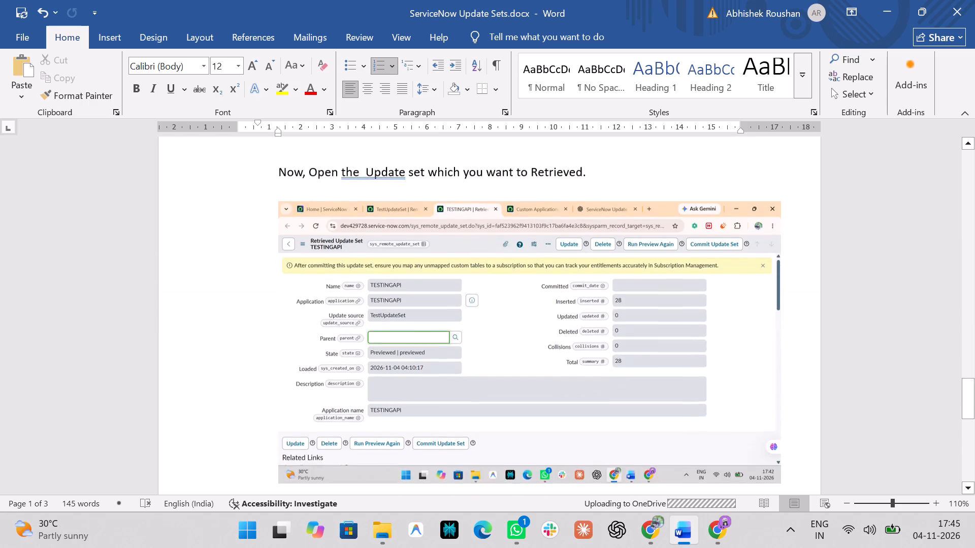
pyautogui.scroll(-3, 442, 271)
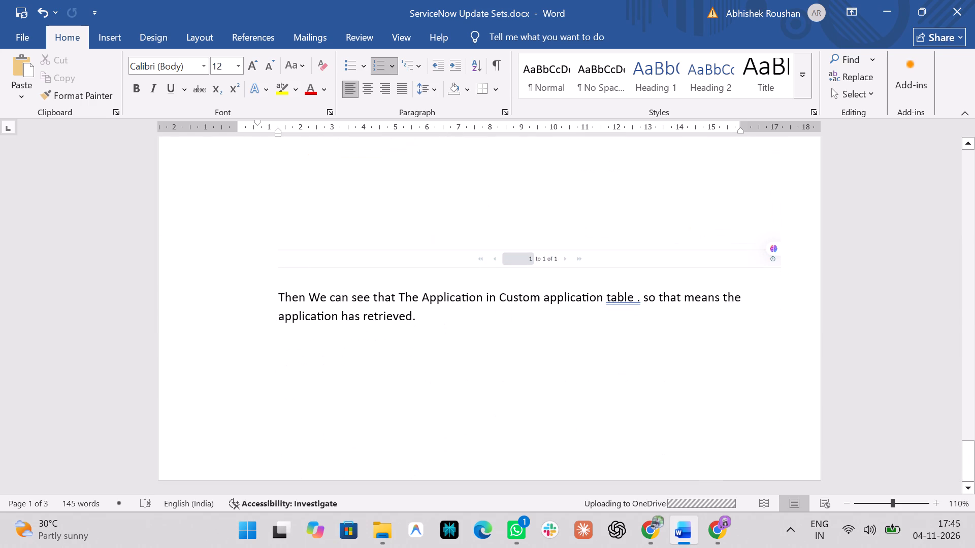
pyautogui.scroll(-1, 442, 271)
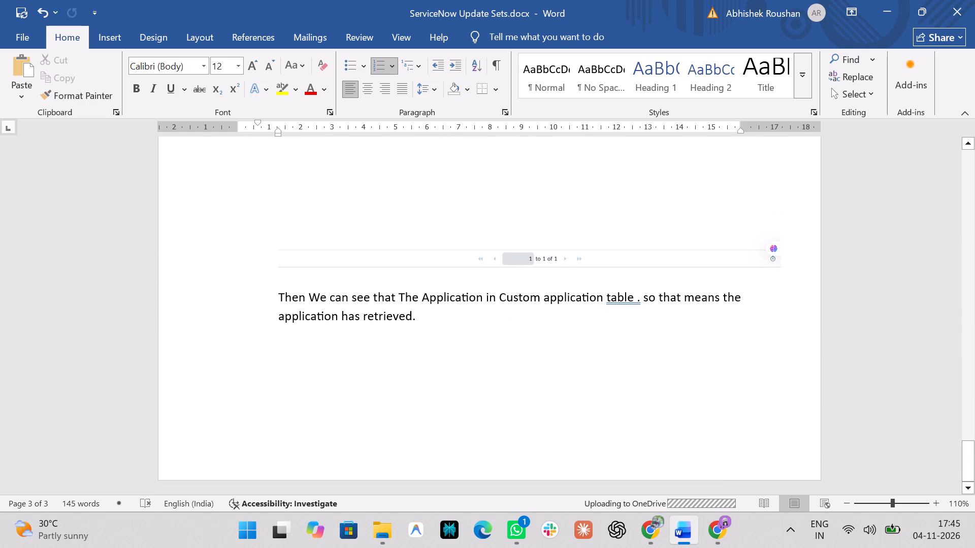
pyautogui.hscroll(1, 616, 375)
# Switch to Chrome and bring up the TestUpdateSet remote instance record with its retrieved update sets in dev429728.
pyautogui.click(649, 514)
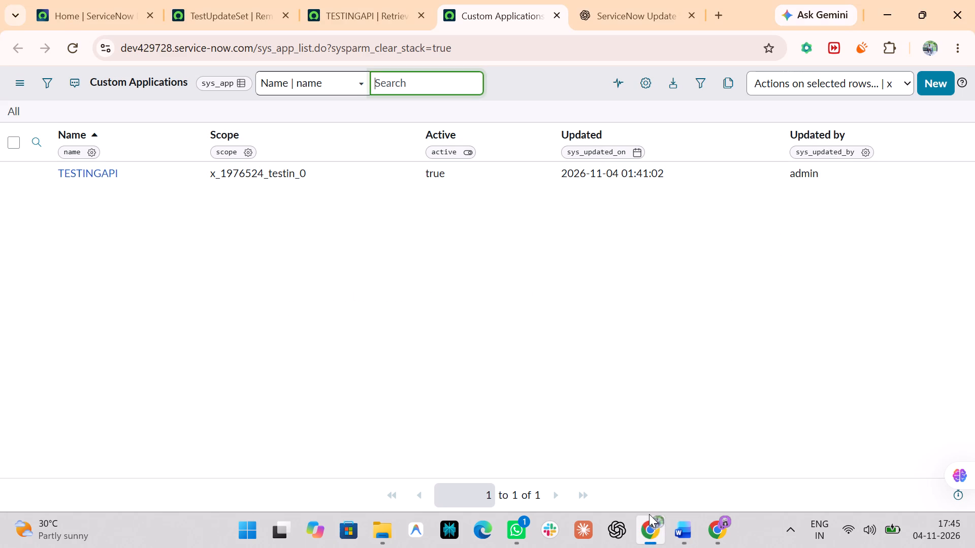
pyautogui.click(346, 0)
pyautogui.click(256, 0)
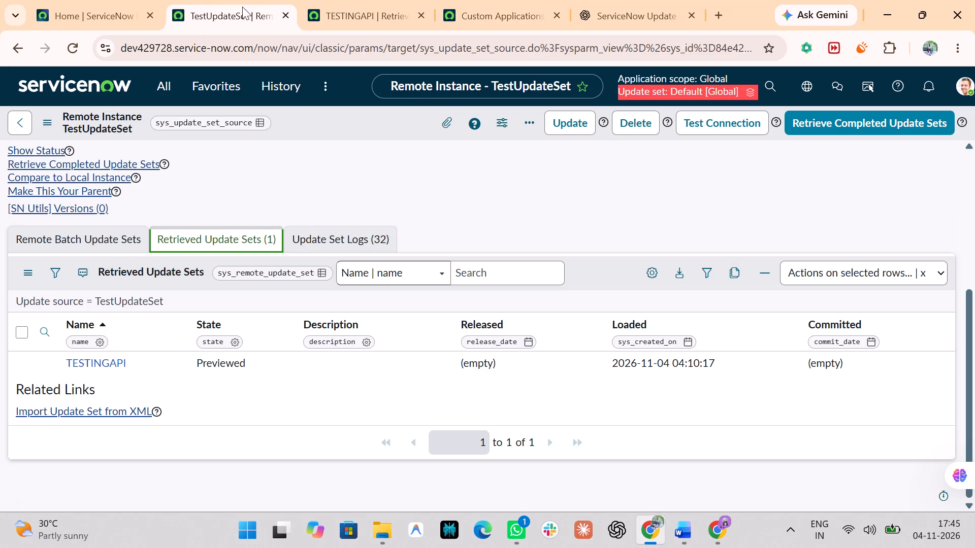
# Return to the ServiceNow home page, reload it and switch the application scope to TESTINGAPI.
pyautogui.click(106, 79)
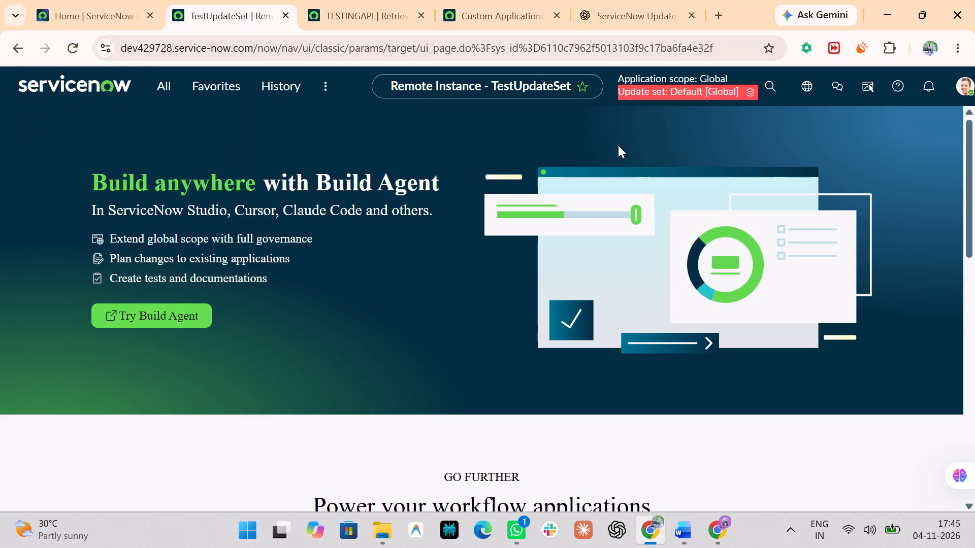
pyautogui.click(82, 42)
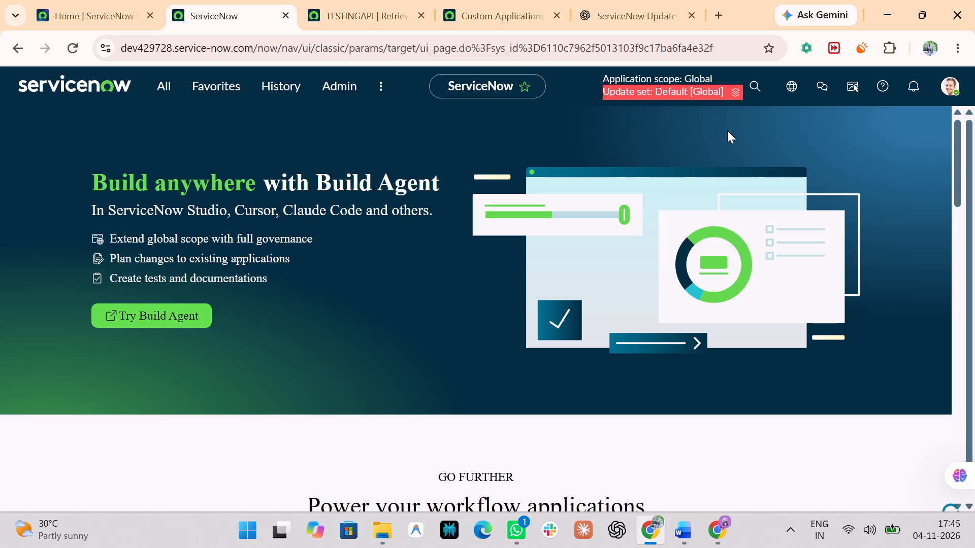
pyautogui.click(788, 86)
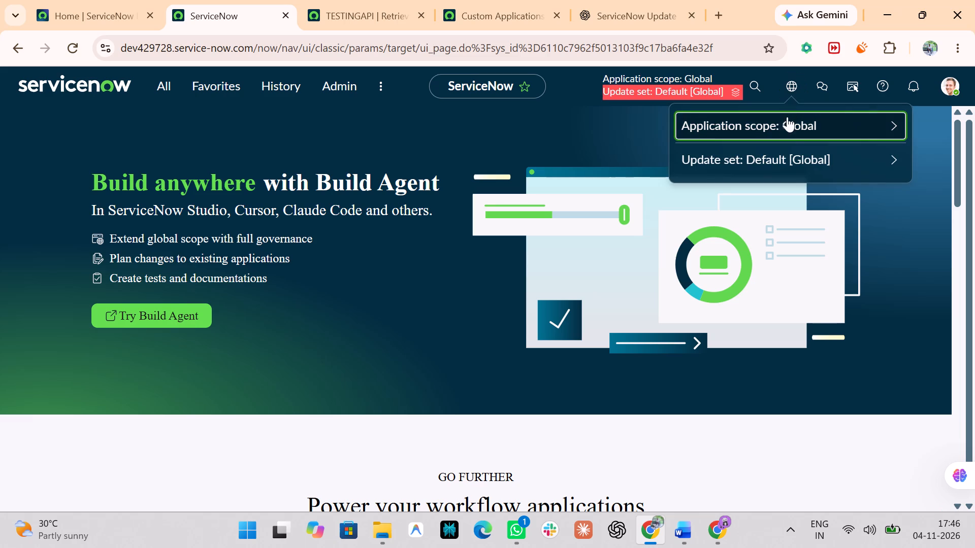
pyautogui.click(787, 127)
pyautogui.click(755, 152)
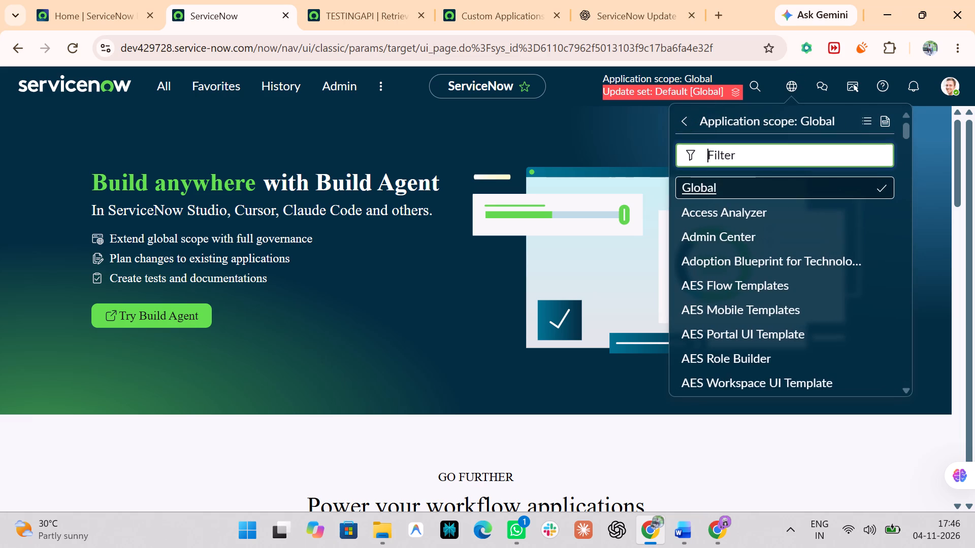
pyautogui.write('tex')
pyautogui.press('BackSpace')
pyautogui.press('s')
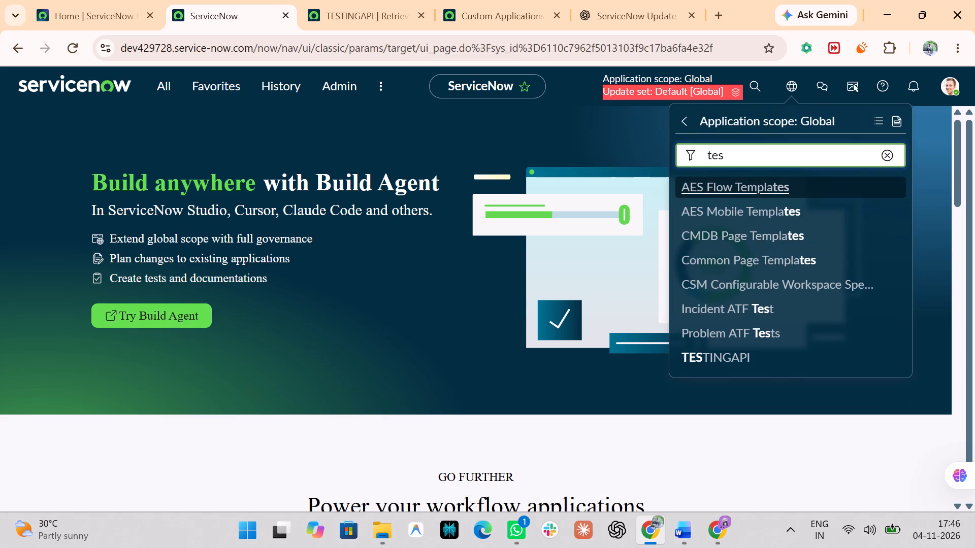
pyautogui.click(724, 355)
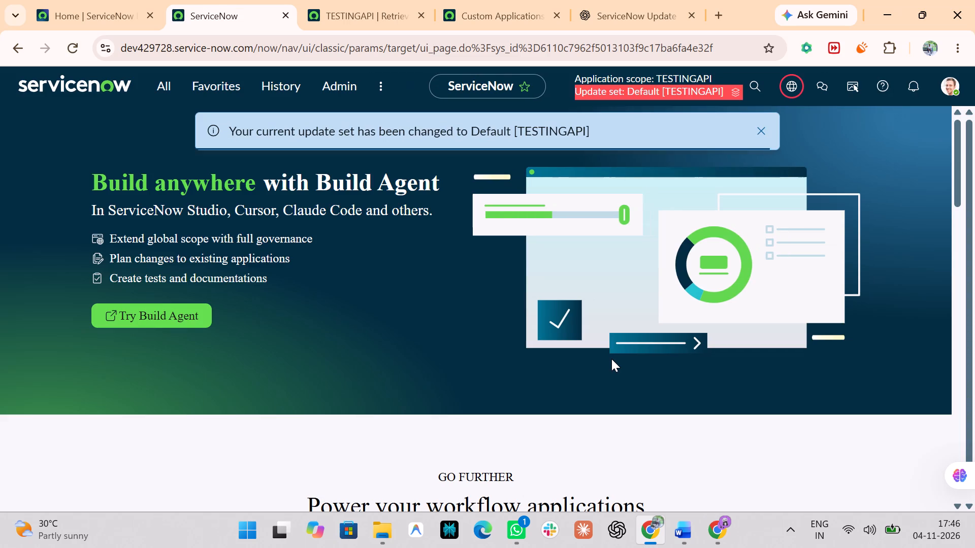
pyautogui.click(761, 136)
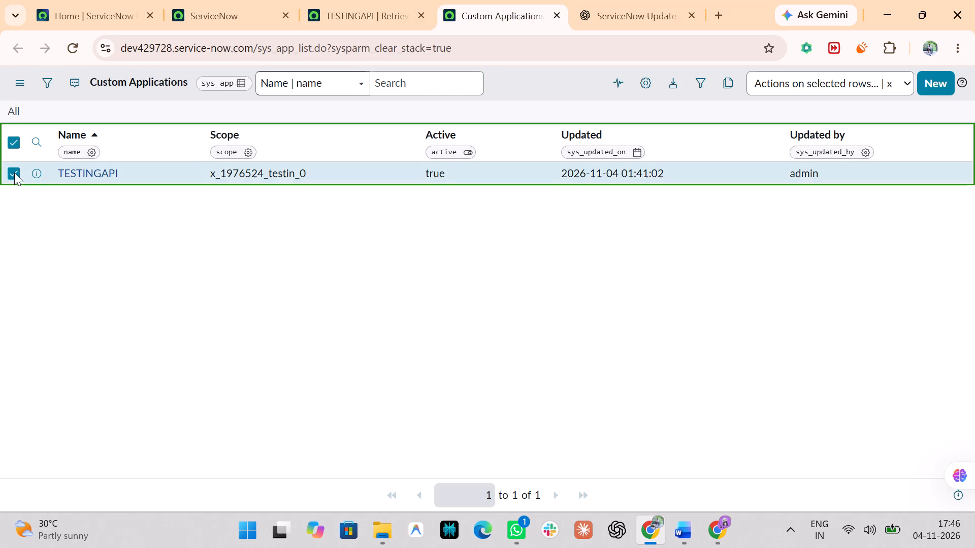
pyautogui.click(792, 83)
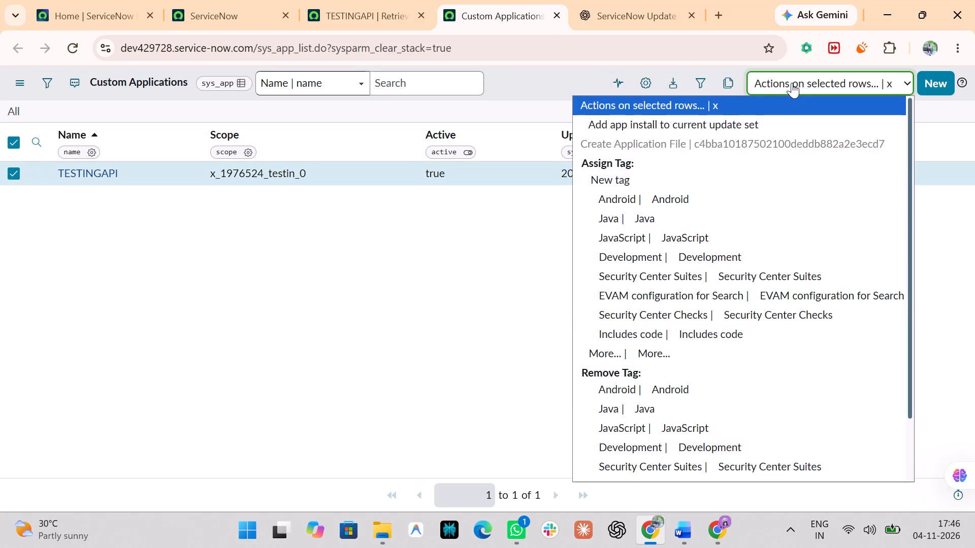
pyautogui.click(467, 286)
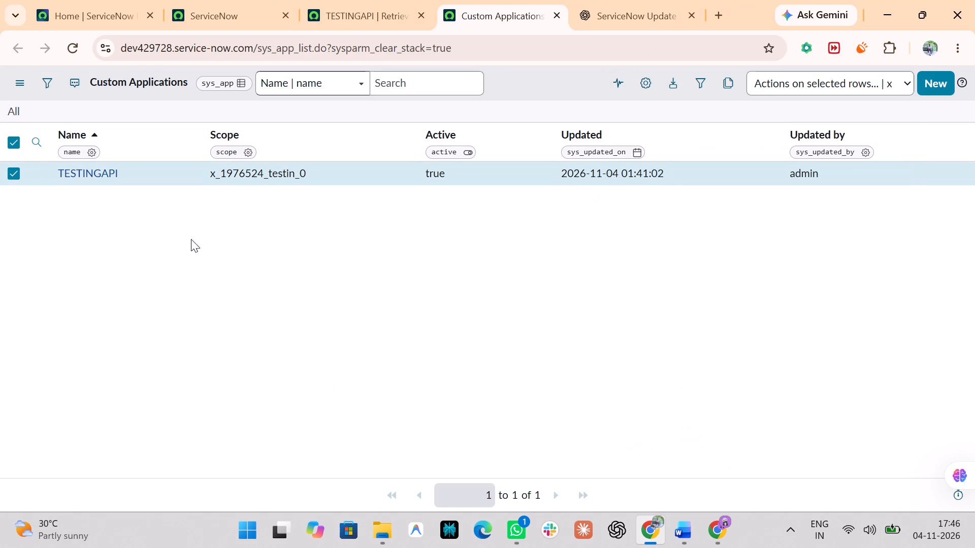
pyautogui.click(83, 174)
pyautogui.click(329, 0)
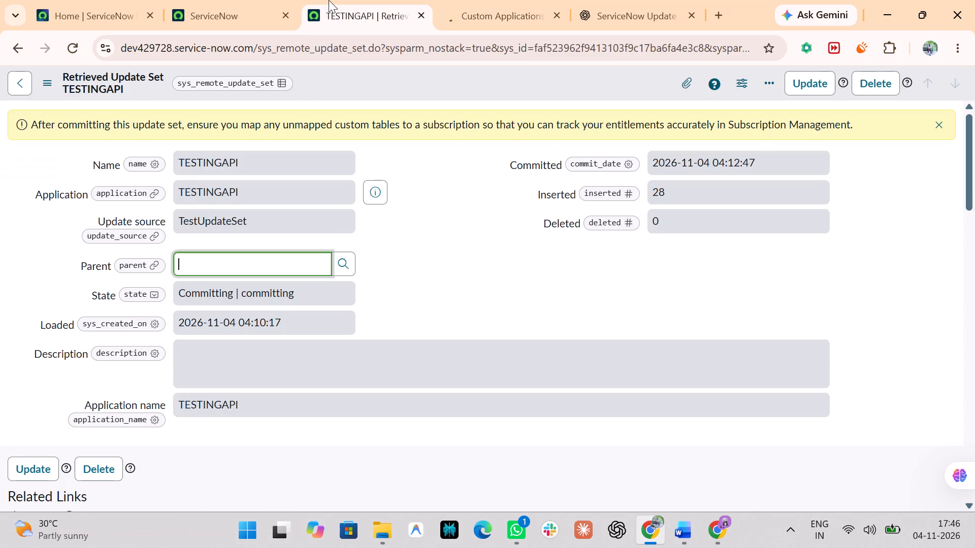
pyautogui.click(423, 18)
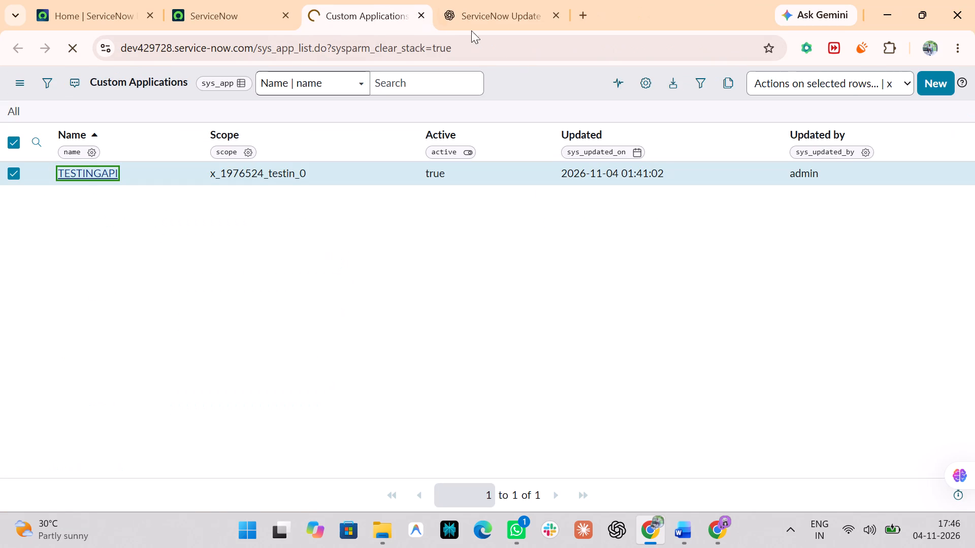
pyautogui.click(324, 0)
pyautogui.click(446, 0)
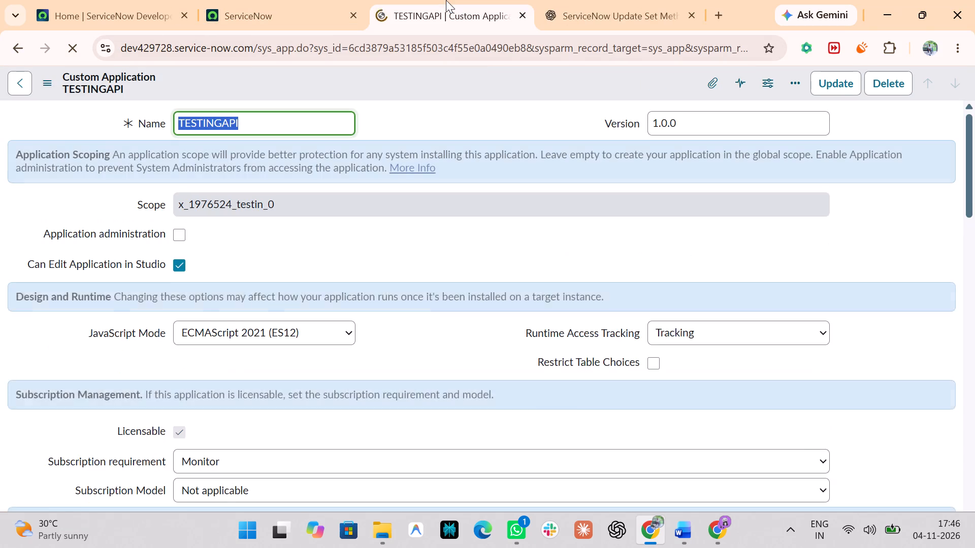
# Delete the TESTINGAPI custom application and all its files, leaving only the word "delete" as the confirmation text.
pyautogui.click(877, 78)
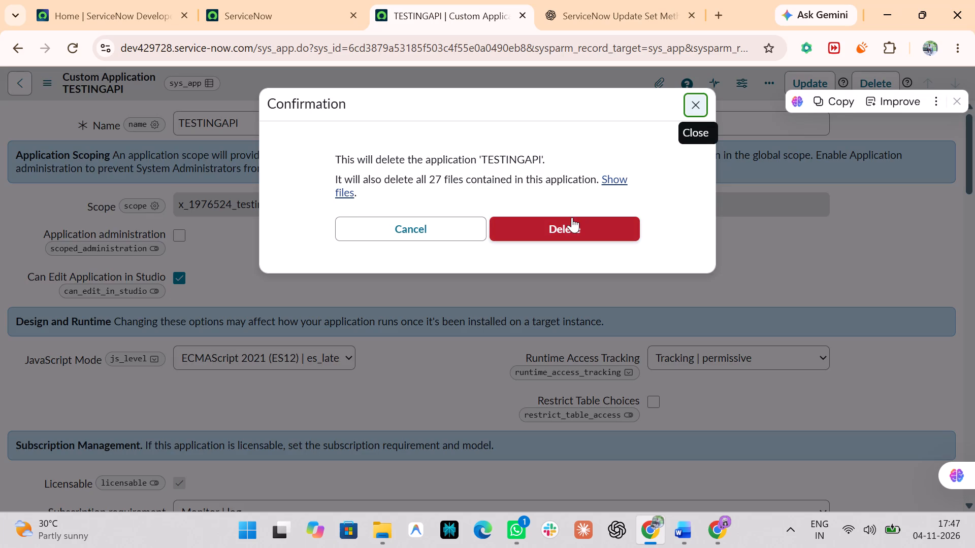
pyautogui.click(571, 218)
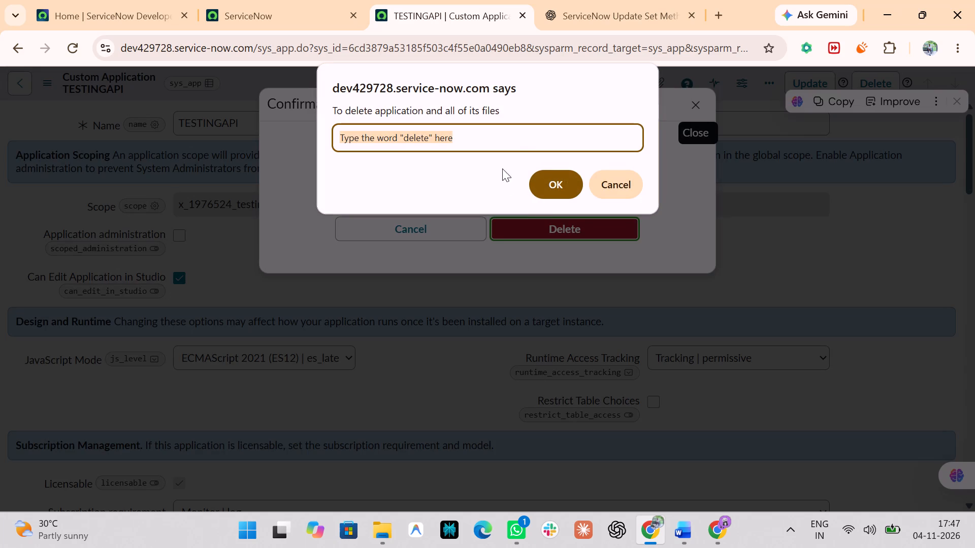
pyautogui.click(482, 138)
pyautogui.press('BackSpace')
pyautogui.press('BackSpace')
pyautogui.press('BackSpace')
pyautogui.press('BackSpace')
pyautogui.press('BackSpace')
pyautogui.press('BackSpace')
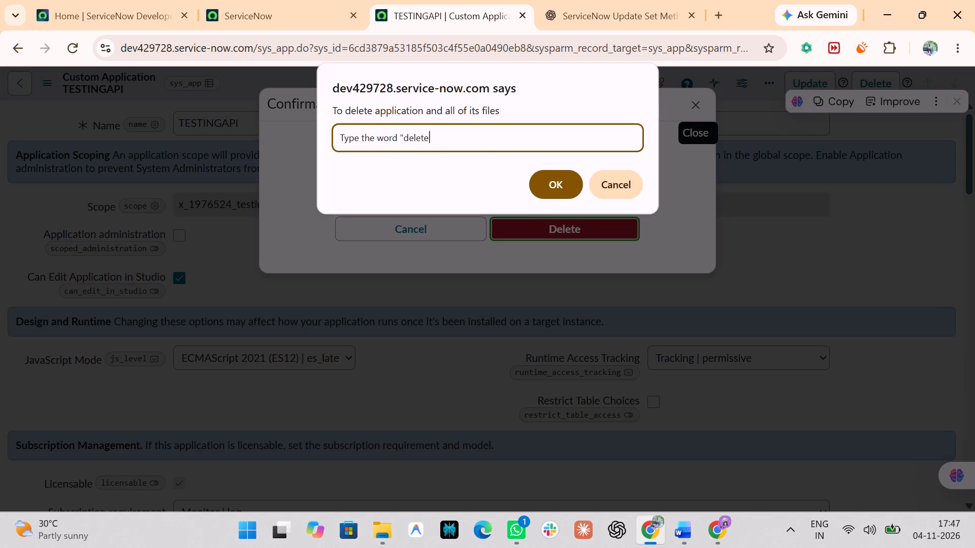
pyautogui.press('Left')
pyautogui.press('Left')
pyautogui.press('Left')
pyautogui.press('Left')
pyautogui.press('Left')
pyautogui.press('Left')
pyautogui.press('BackSpace')
pyautogui.press('BackSpace')
pyautogui.press('BackSpace')
pyautogui.press('BackSpace')
pyautogui.press('BackSpace')
pyautogui.press('BackSpace')
pyautogui.press('BackSpace')
pyautogui.press('BackSpace')
pyautogui.press('BackSpace')
pyautogui.press('BackSpace')
pyautogui.press('BackSpace')
pyautogui.press('BackSpace')
pyautogui.press('BackSpace')
pyautogui.press('BackSpace')
pyautogui.press('BackSpace')
pyautogui.press('BackSpace')
pyautogui.press('BackSpace')
pyautogui.press('BackSpace')
pyautogui.press('BackSpace')
pyautogui.press('BackSpace')
pyautogui.click(557, 177)
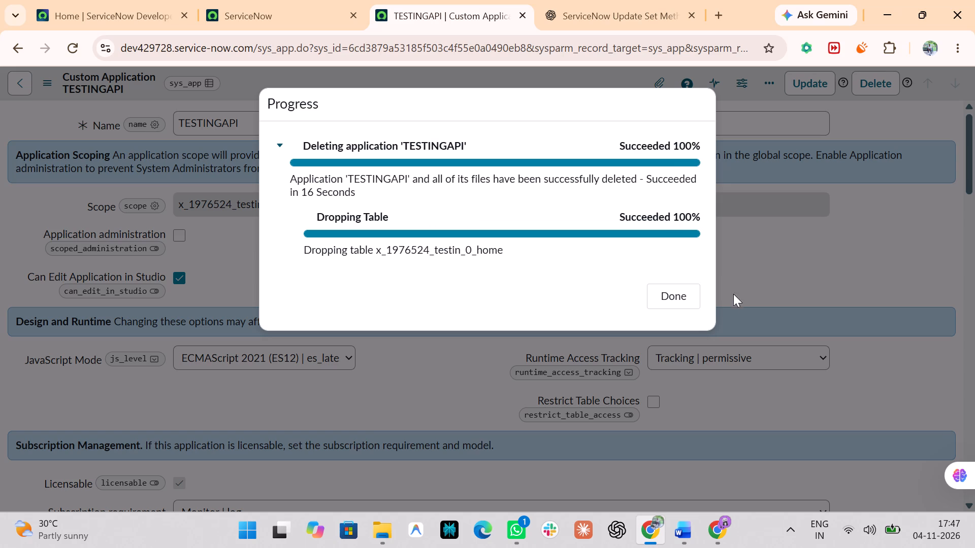
pyautogui.click(690, 304)
# Reload the ServiceNow home page and close the Application Manager page to return to the ChatGPT guide.
pyautogui.click(292, 0)
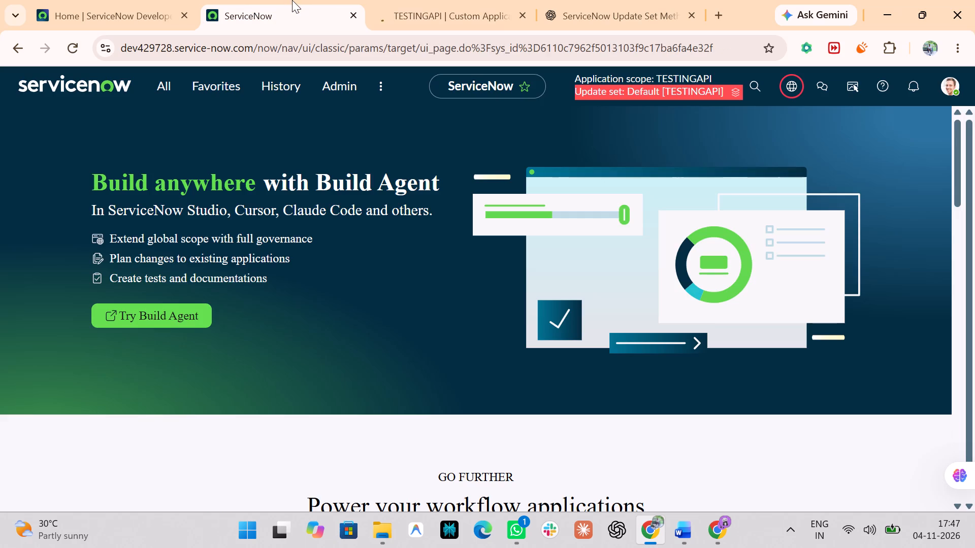
pyautogui.click(73, 51)
pyautogui.click(427, 0)
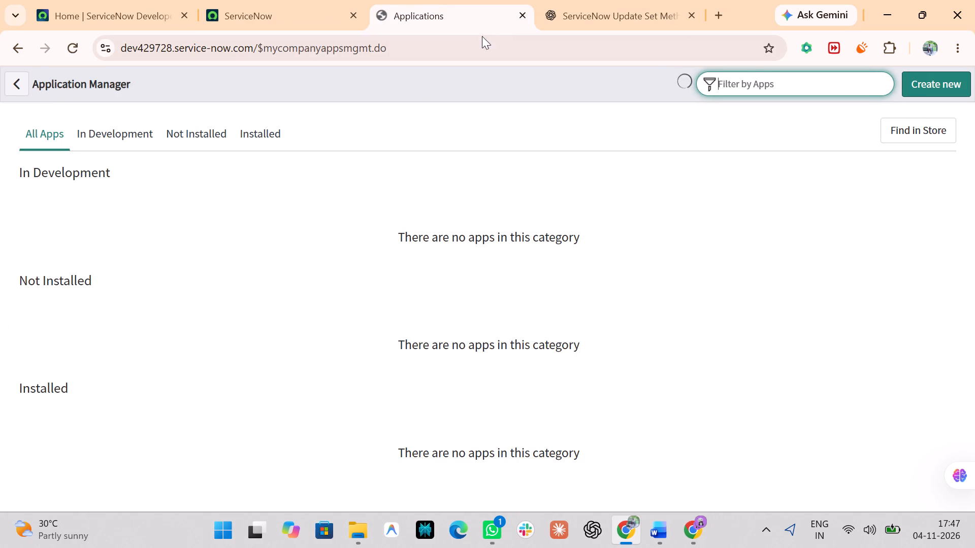
pyautogui.doubleClick(524, 14)
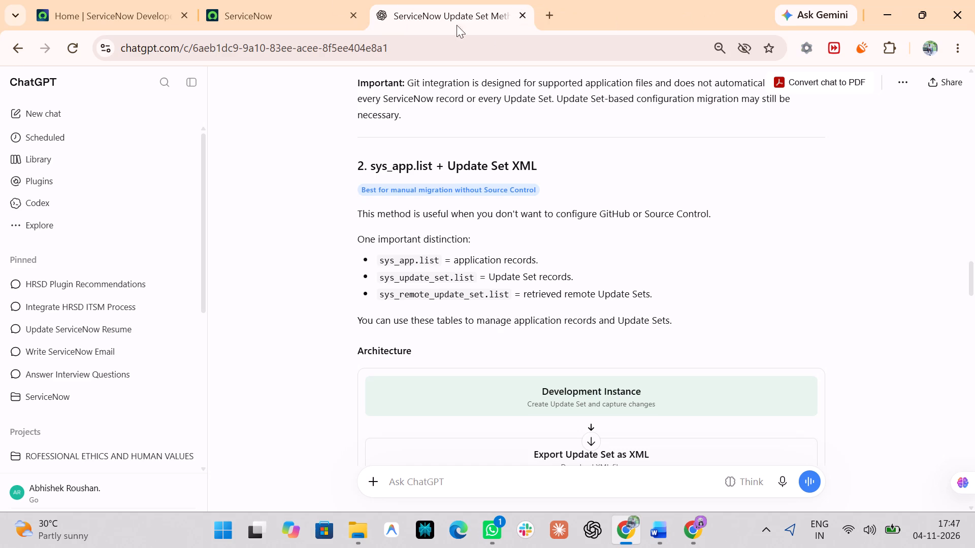
# Switch to the ServiceNow Update Sets document in Word and add blank lines after "application has retrieved." to reach a new page.
pyautogui.click(312, 0)
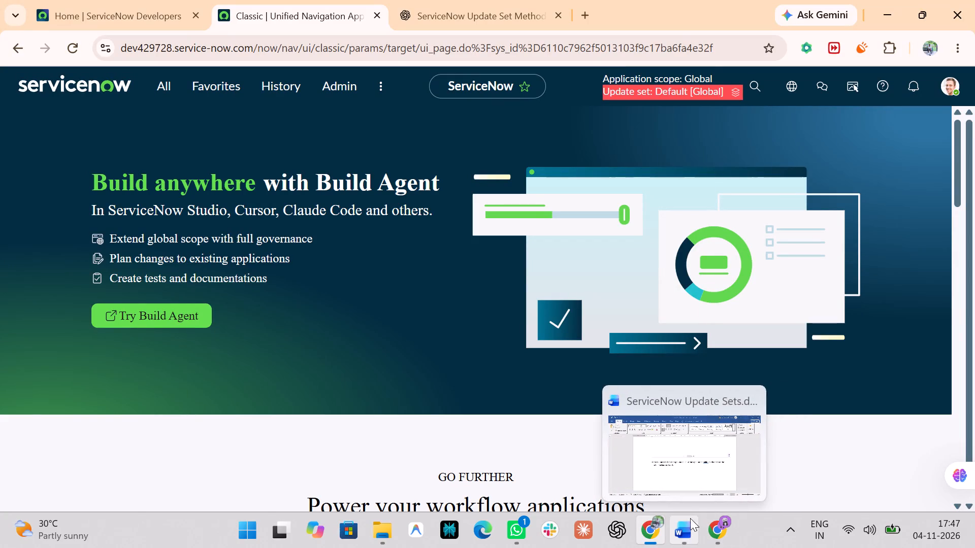
pyautogui.click(693, 477)
pyautogui.click(513, 351)
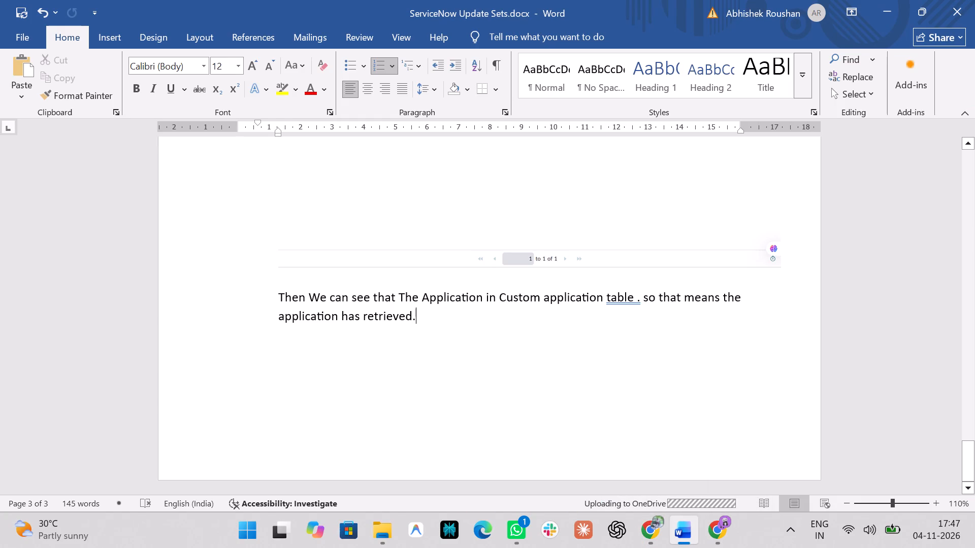
pyautogui.press('Return')
pyautogui.press('Return')
pyautogui.press('Return')
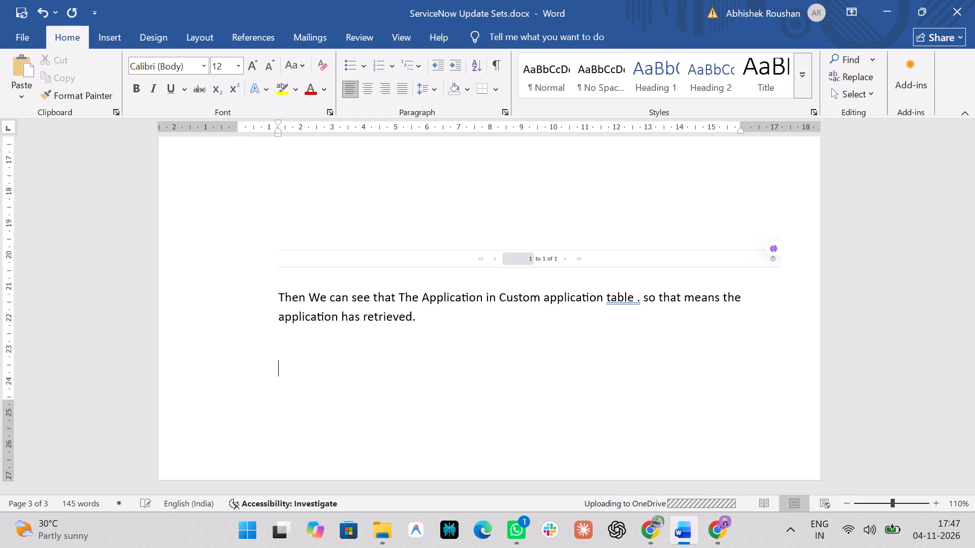
pyautogui.press('Return')
pyautogui.press('Return')
pyautogui.press('Return')
pyautogui.press('BackSpace')
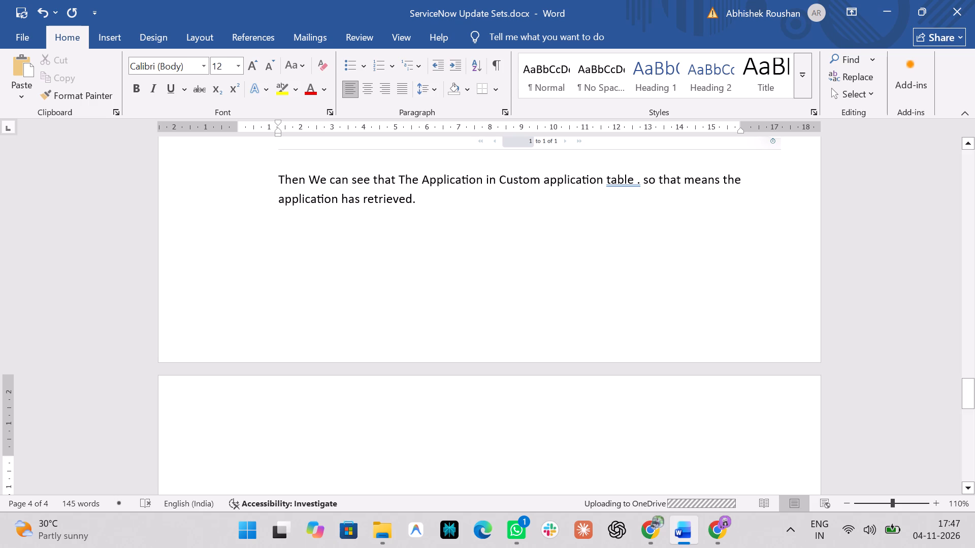
# Copy the heading "2. sys_app.list + Update Set XML" from the ChatGPT guide and paste it onto the new Word page.
pyautogui.click(659, 528)
pyautogui.click(445, 0)
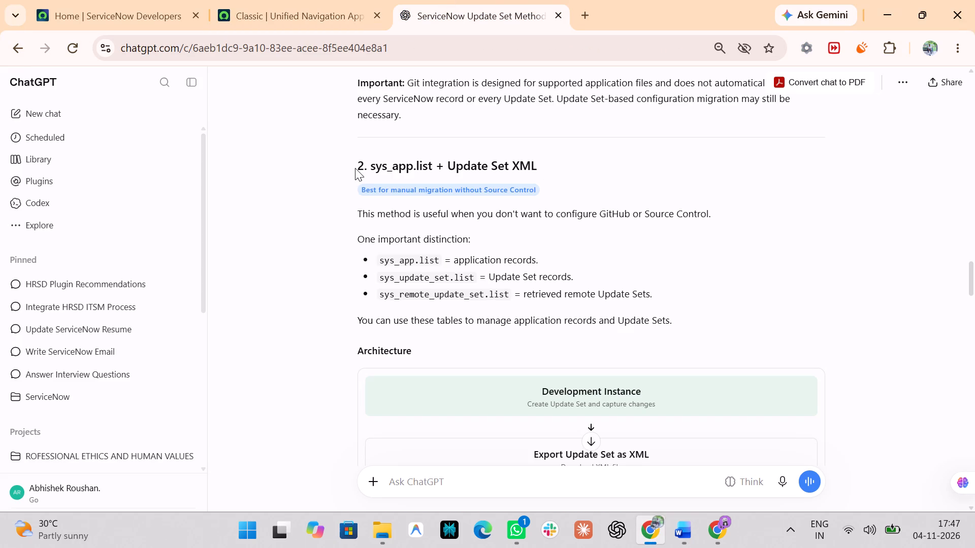
pyautogui.moveTo(355, 168); pyautogui.dragTo(546, 162)
pyautogui.hotkey('ctrl', 'c')
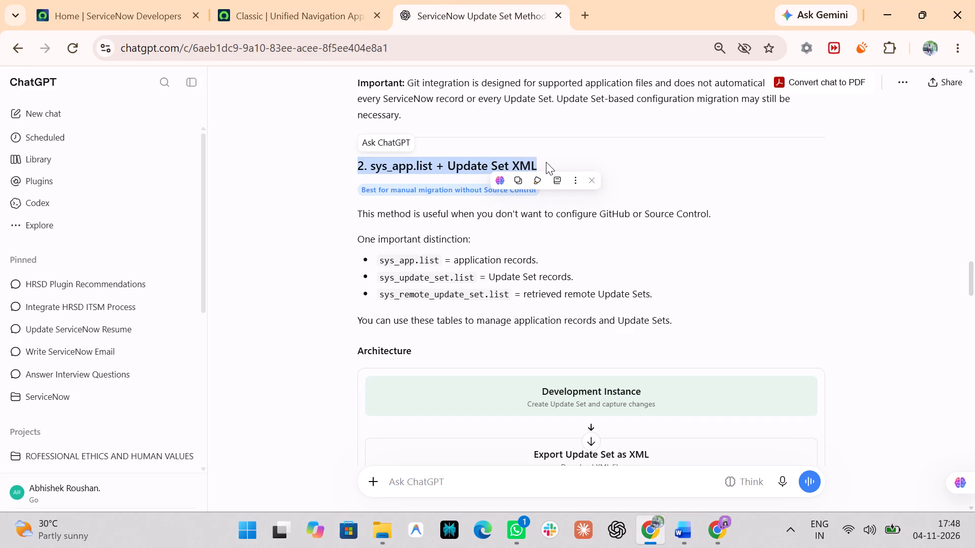
pyautogui.click(546, 162)
pyautogui.click(679, 525)
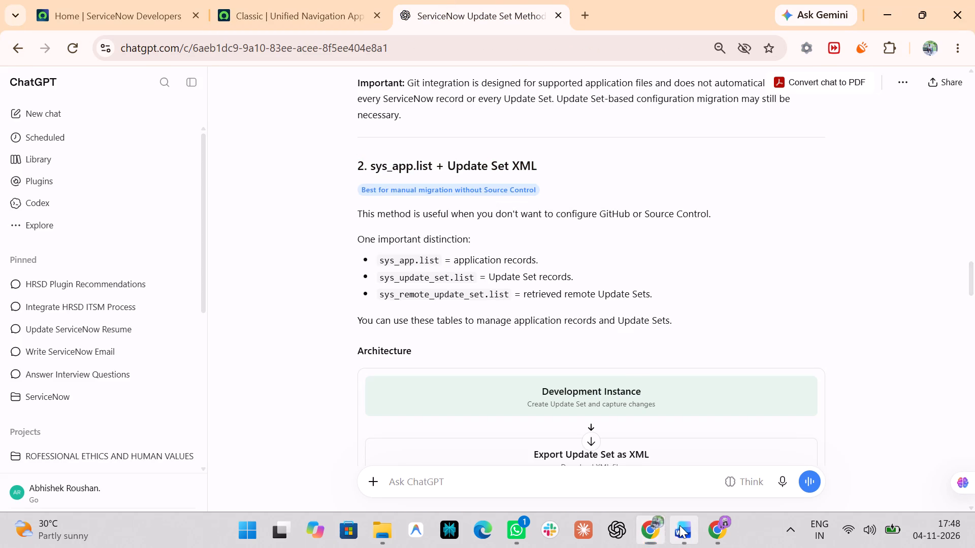
pyautogui.hotkey('ctrl', 'v')
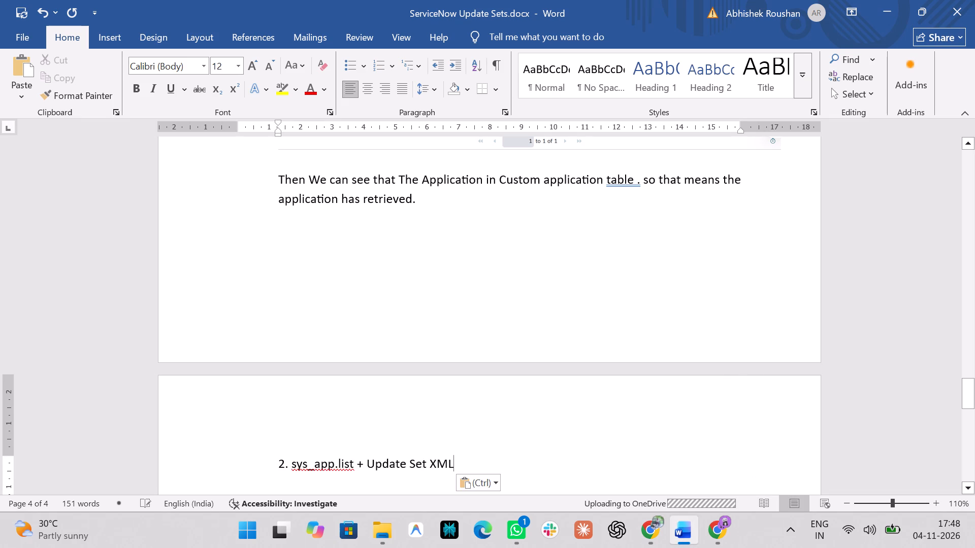
# Make the heading text "sys_app.list + Update Set XML" bold and 14 pt.
pyautogui.moveTo(473, 465); pyautogui.dragTo(298, 461)
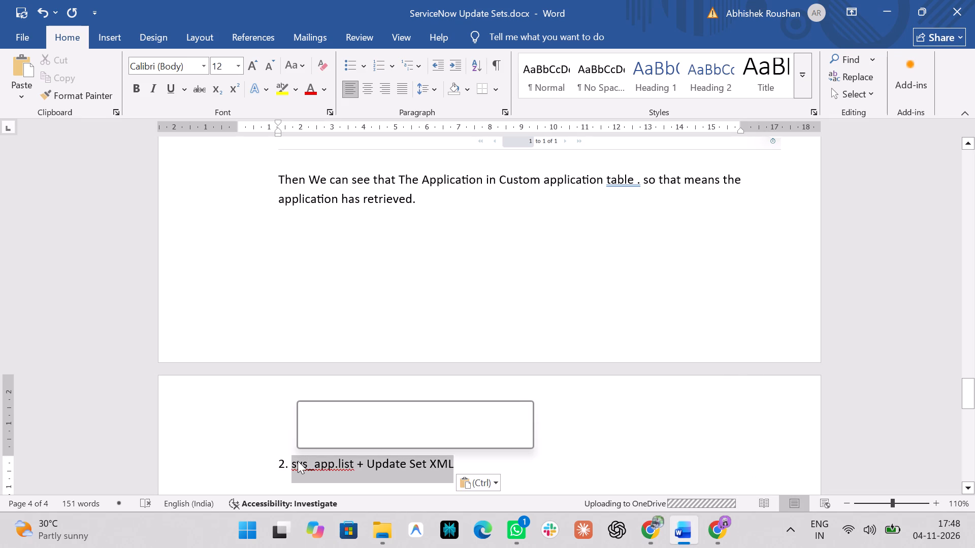
pyautogui.click(307, 428)
pyautogui.click(415, 417)
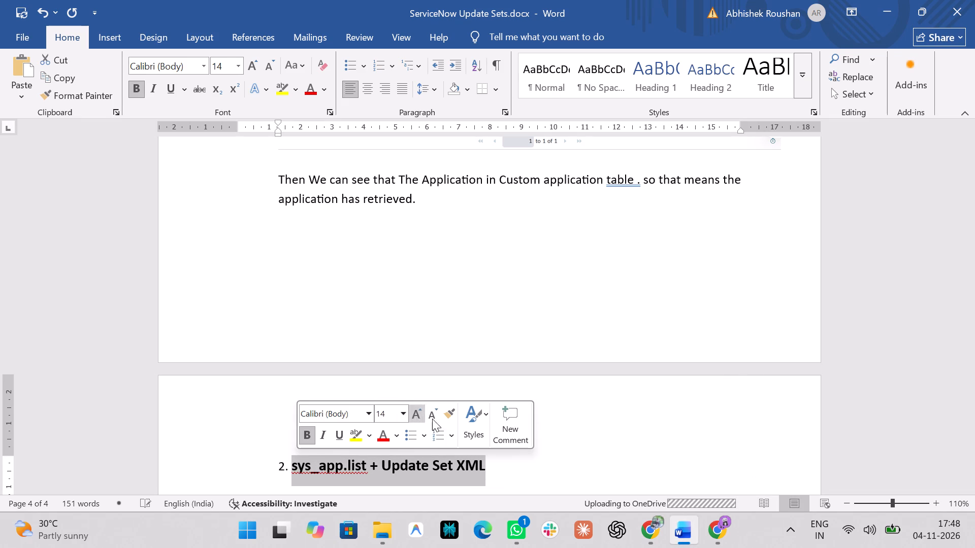
pyautogui.click(539, 476)
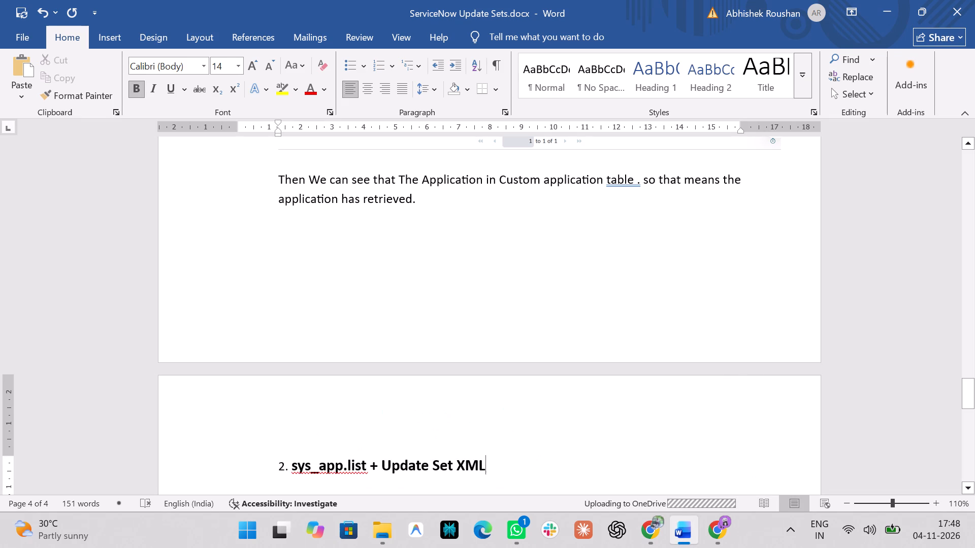
# Insert a blank line beneath the document title "3 ways to manage ServiceNow Update Sets".
pyautogui.scroll(7, 587, 339)
pyautogui.scroll(20, 587, 339)
pyautogui.scroll(12, 587, 339)
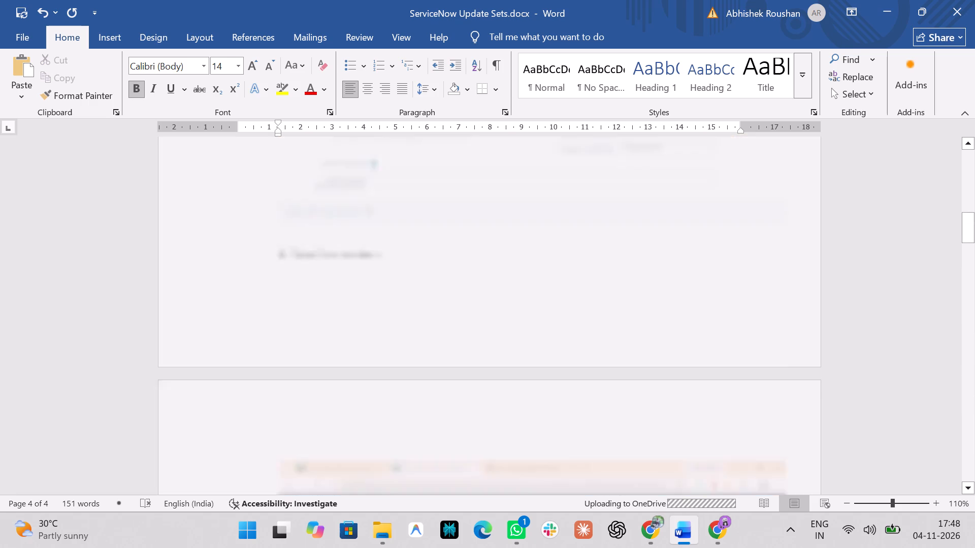
pyautogui.scroll(17, 587, 339)
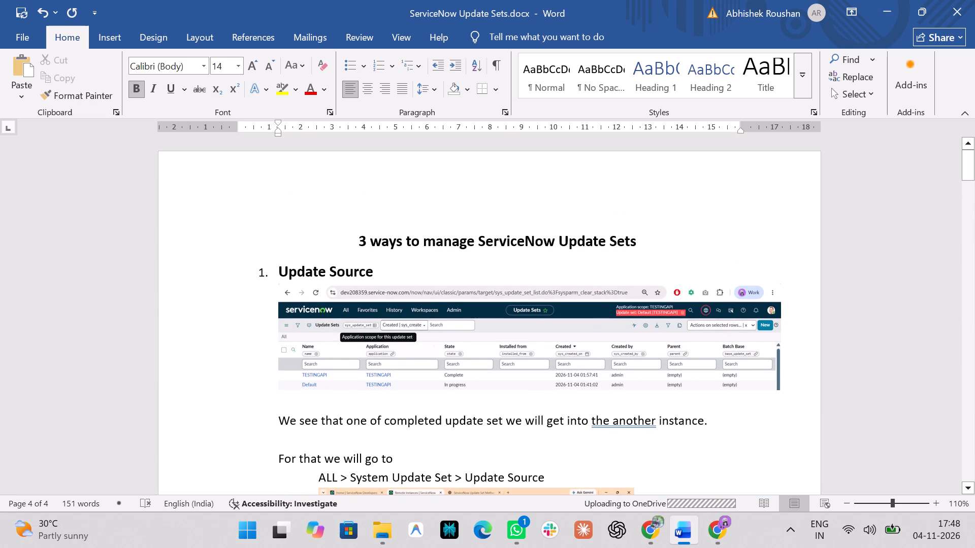
pyautogui.click(655, 239)
pyautogui.press('Return')
# Add blank lines below the "sys_app.list + Update Set XML" heading, letting the heading become an auto-numbered item.
pyautogui.scroll(-1, 655, 239)
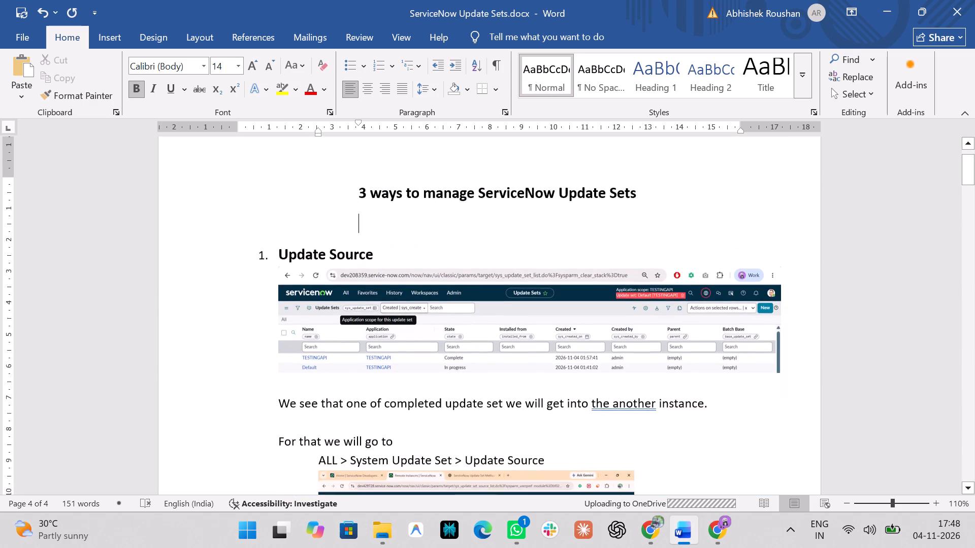
pyautogui.scroll(-3, 655, 239)
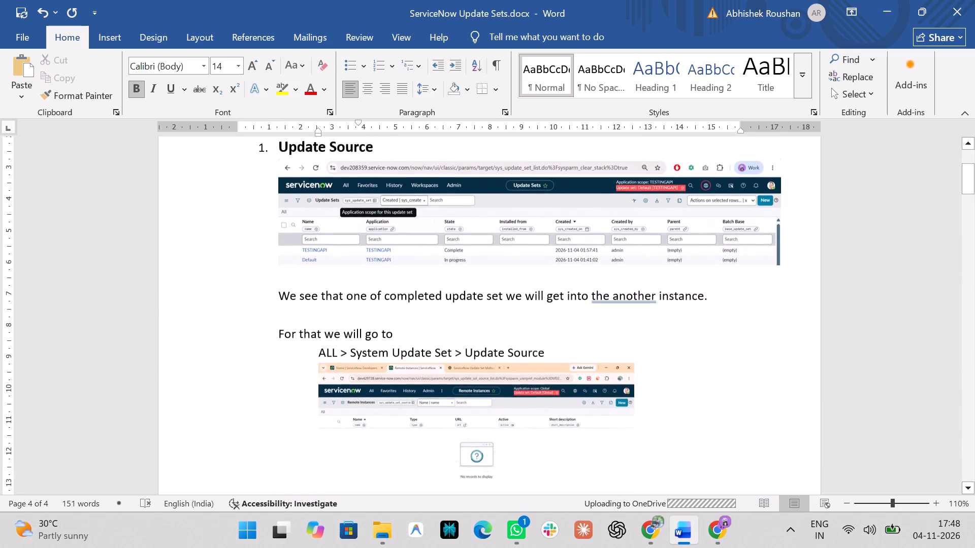
pyautogui.scroll(-6, 655, 239)
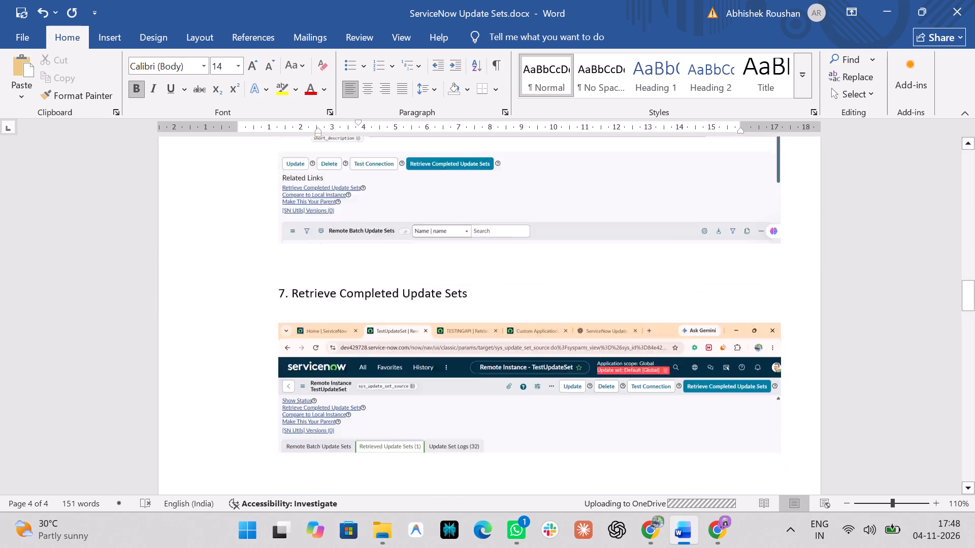
pyautogui.scroll(-5, 655, 239)
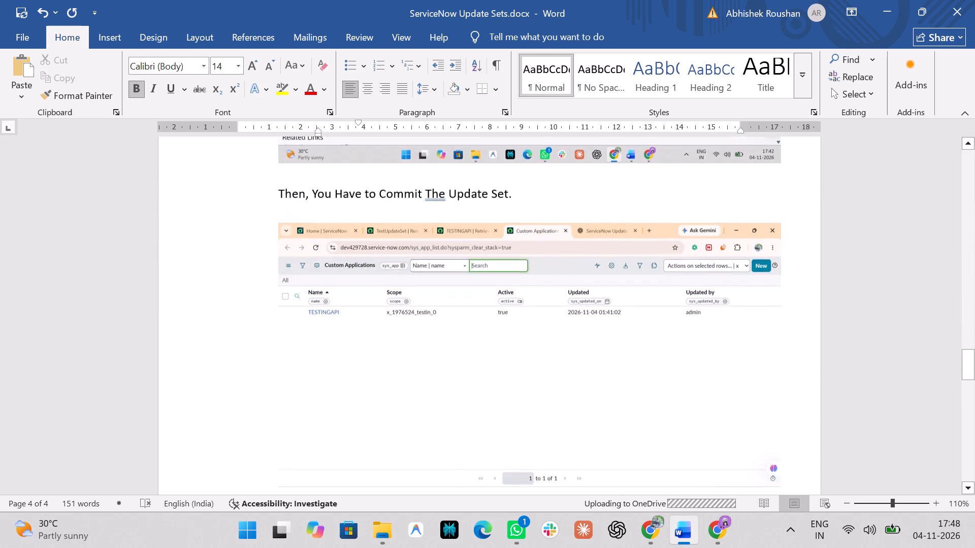
pyautogui.scroll(-6, 655, 239)
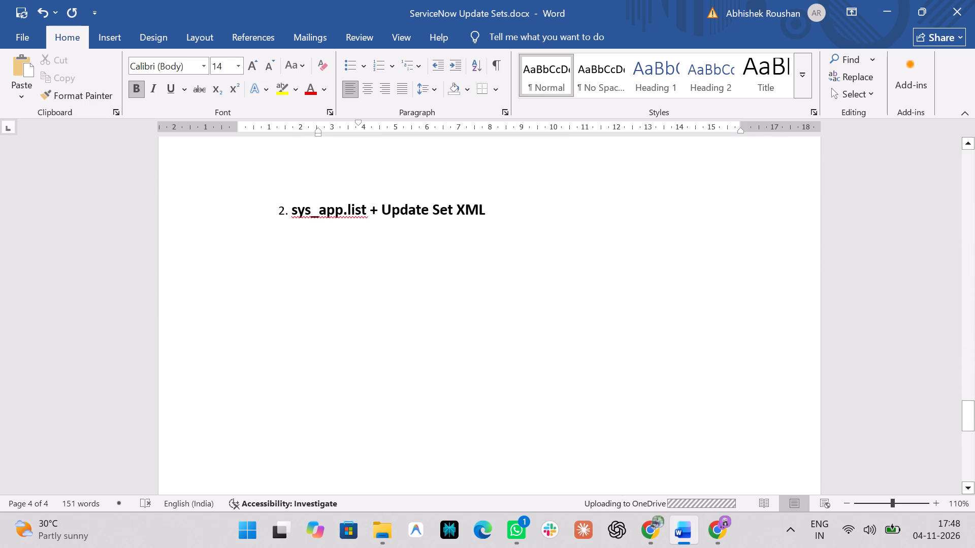
pyautogui.click(525, 213)
pyautogui.press('Return')
pyautogui.press('Return')
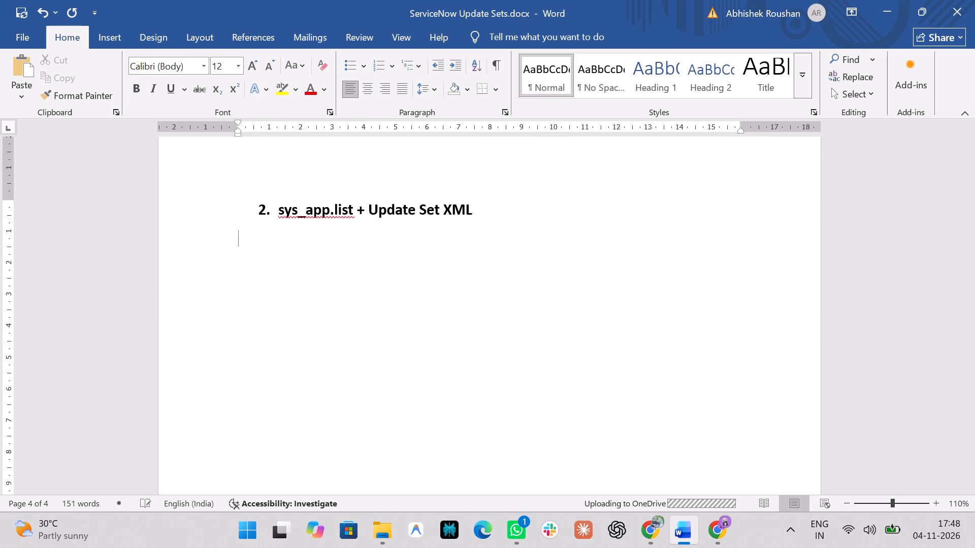
pyautogui.press('Return')
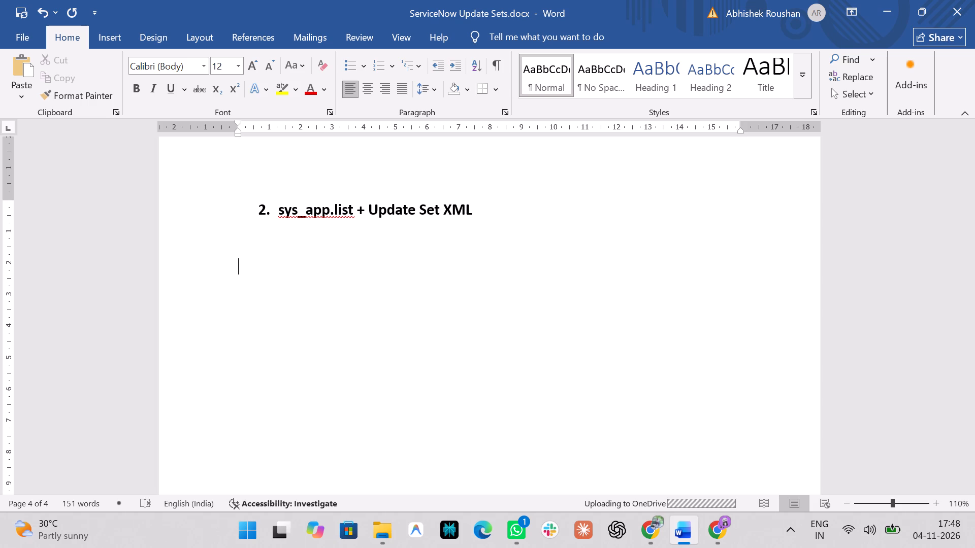
# Check the ChatGPT guide, then switch to the Work profile's Chrome window and open the dev208359 instance's ServiceNow home page.
pyautogui.click(642, 537)
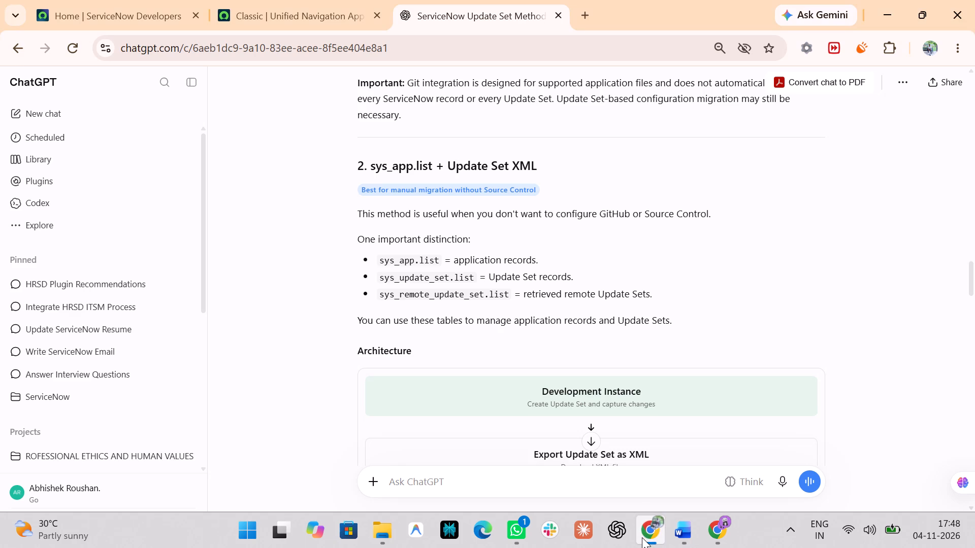
pyautogui.scroll(-1, 574, 250)
pyautogui.click(318, 0)
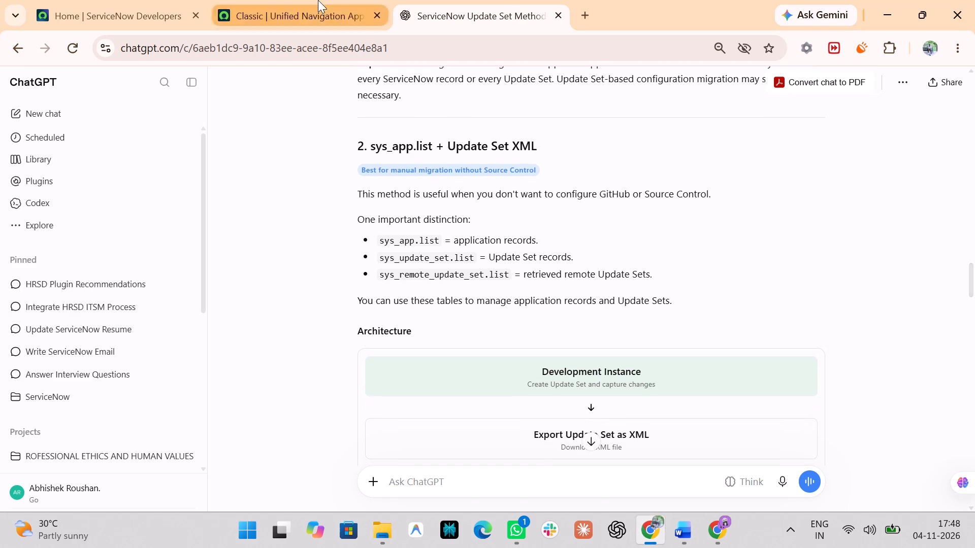
pyautogui.click(435, 0)
pyautogui.click(722, 534)
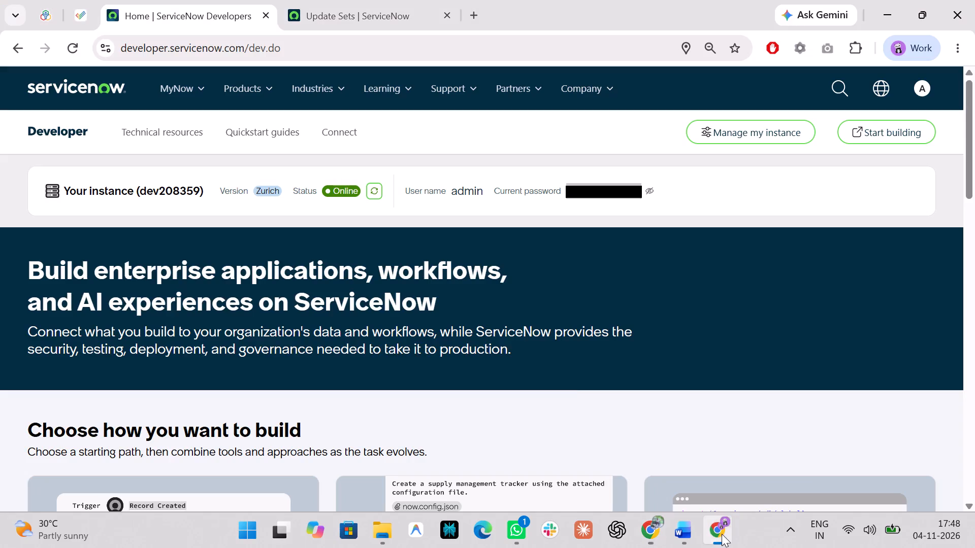
pyautogui.click(343, 0)
pyautogui.click(79, 75)
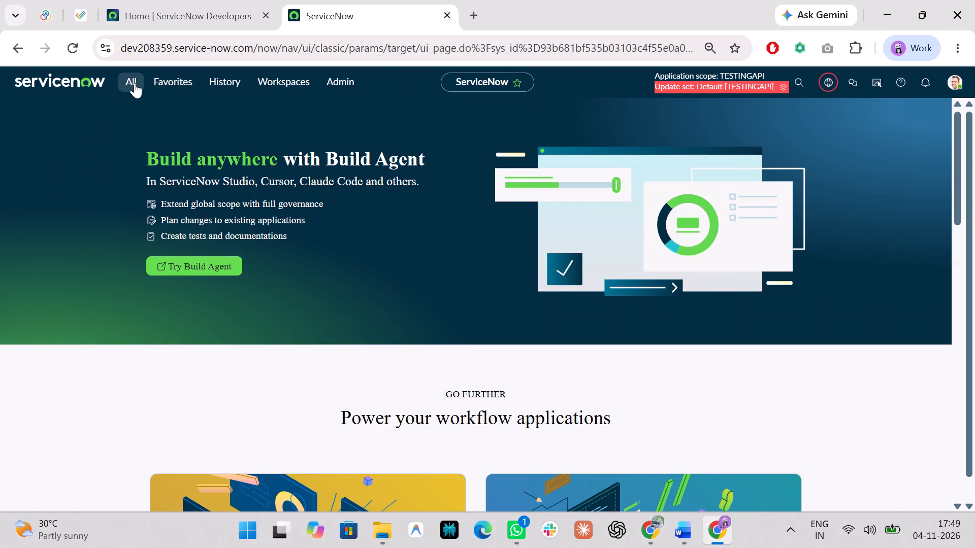
# Open the application records table on dev208359 by replacing the navigator filter with "sys_app.LIST".
pyautogui.click(135, 83)
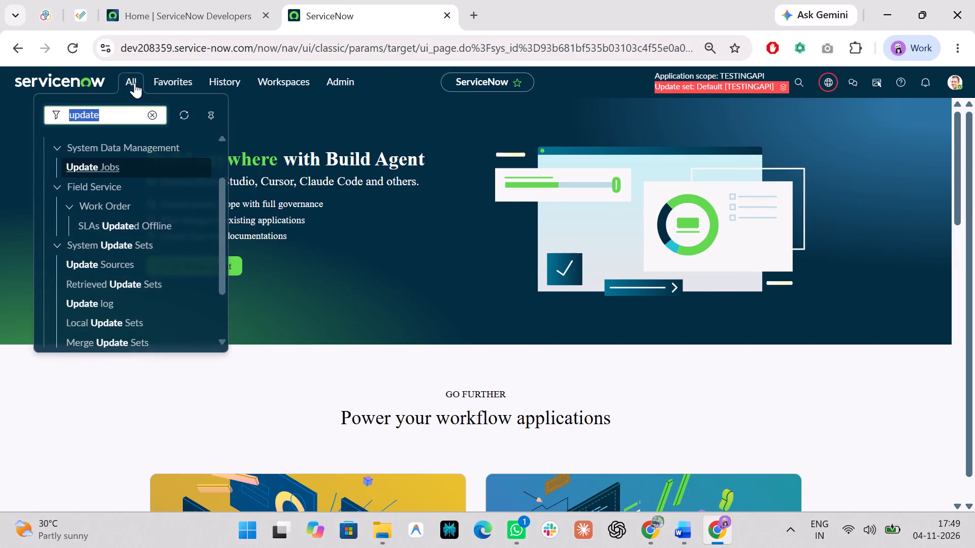
pyautogui.click(108, 118)
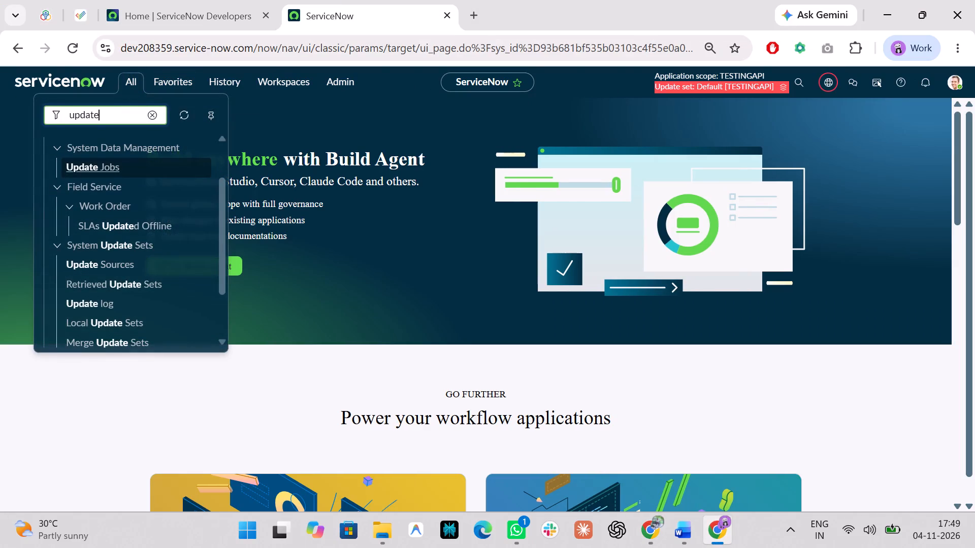
pyautogui.press('BackSpace')
pyautogui.press('BackSpace')
pyautogui.press('BackSpace')
pyautogui.press('BackSpace')
pyautogui.press('BackSpace')
pyautogui.press('BackSpace')
pyautogui.press('BackSpace')
pyautogui.press('BackSpace')
pyautogui.press('BackSpace')
pyautogui.press('BackSpace')
pyautogui.press('BackSpace')
pyautogui.press('BackSpace')
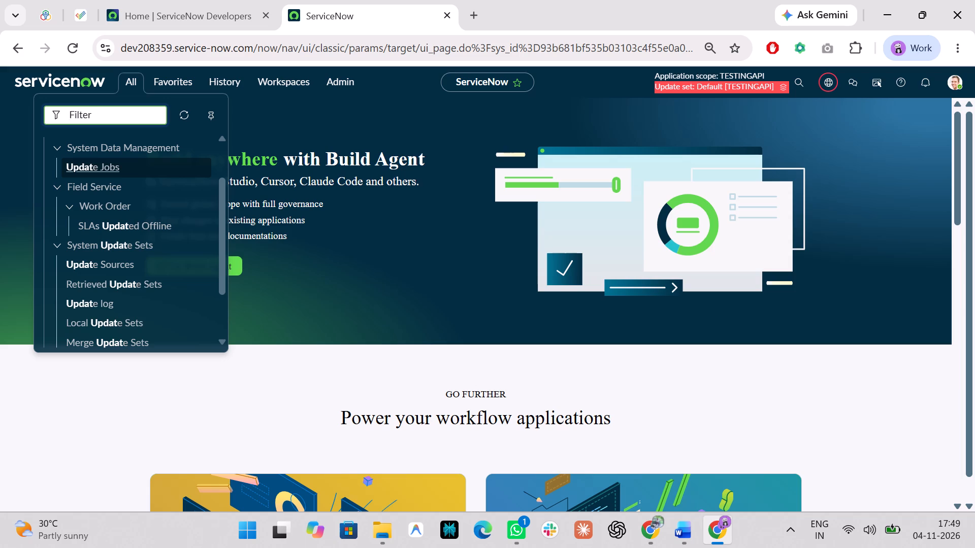
pyautogui.write('sys_app.LIST')
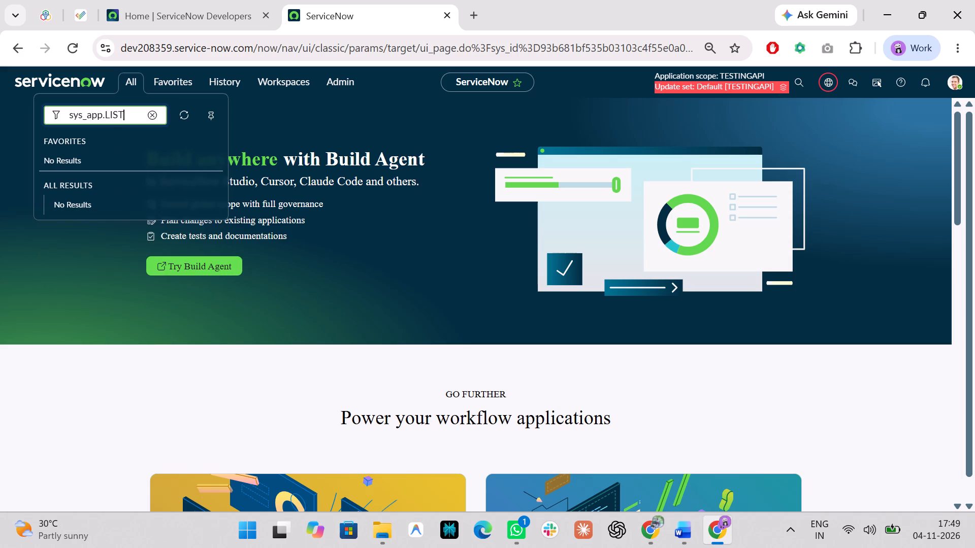
pyautogui.press('Return')
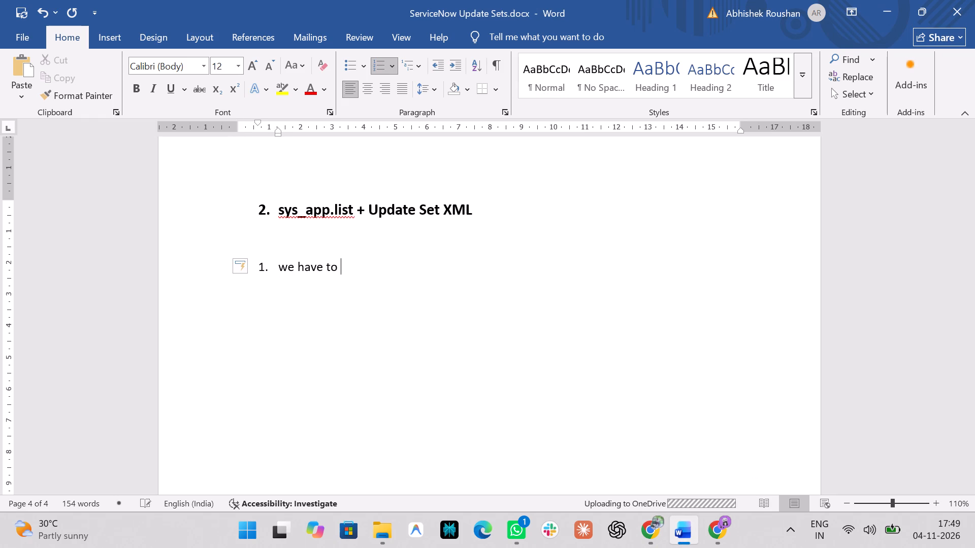
# Minimise Word and the ChatGPT browser window to get back to the dev208359 browser window.
pyautogui.click(880, 0)
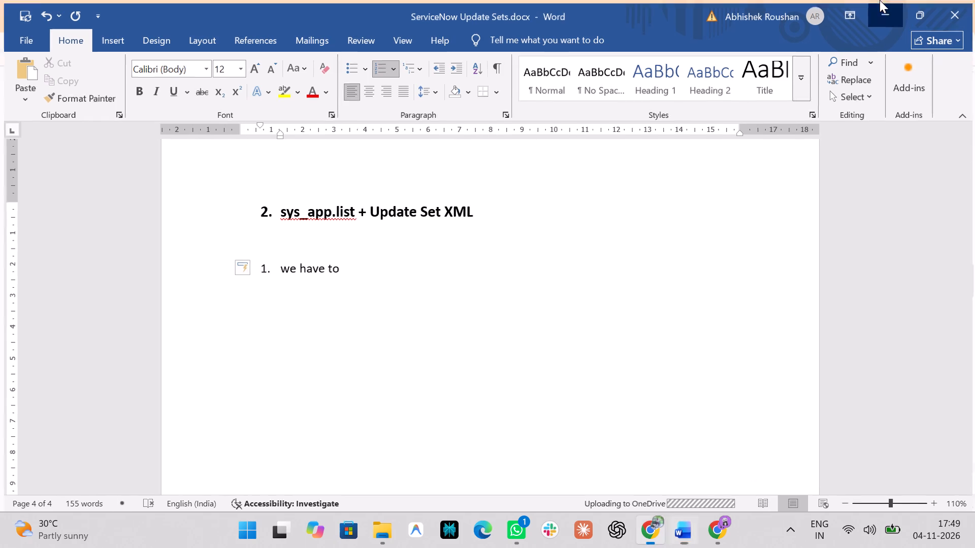
pyautogui.click(880, 0)
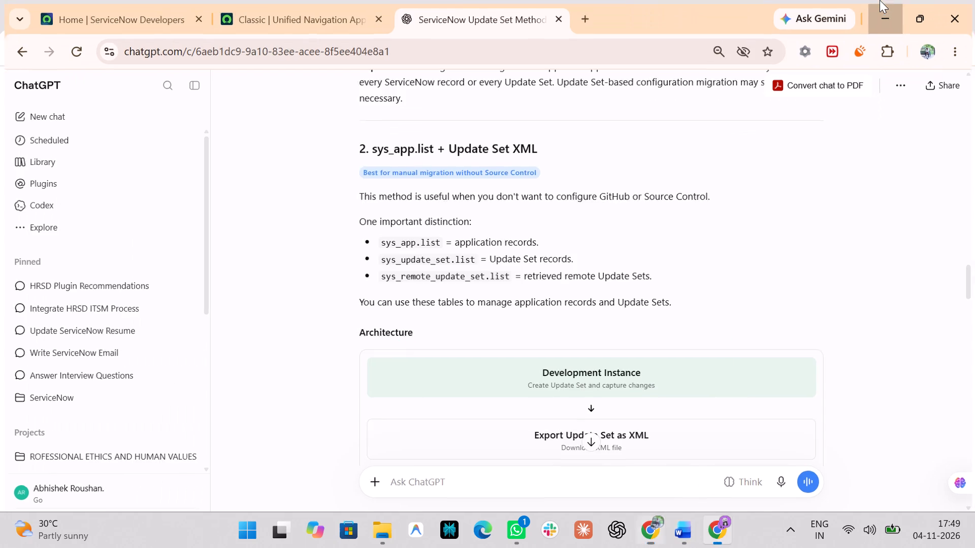
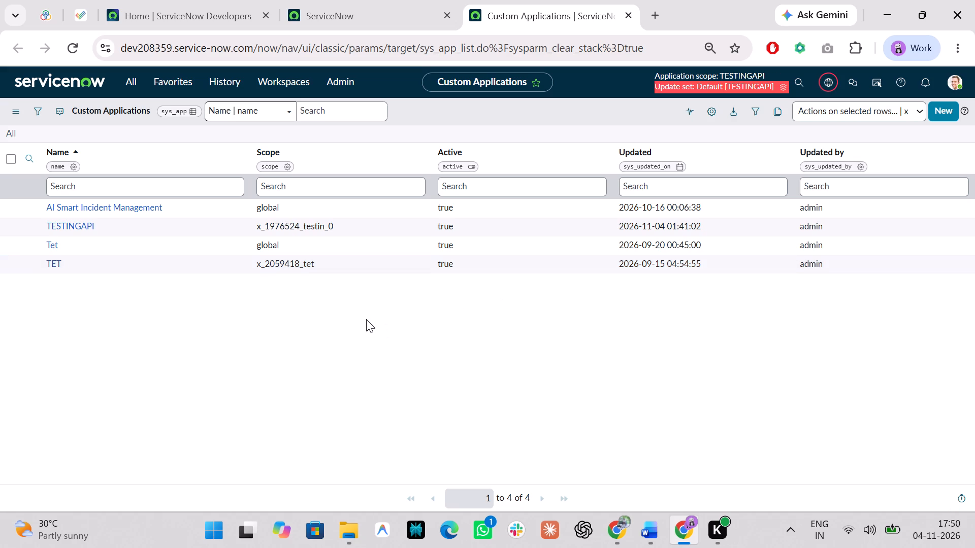
# Open the update sets table by filtering the application navigator with "sys_update_set.LIST".
pyautogui.click(301, 369)
pyautogui.click(134, 77)
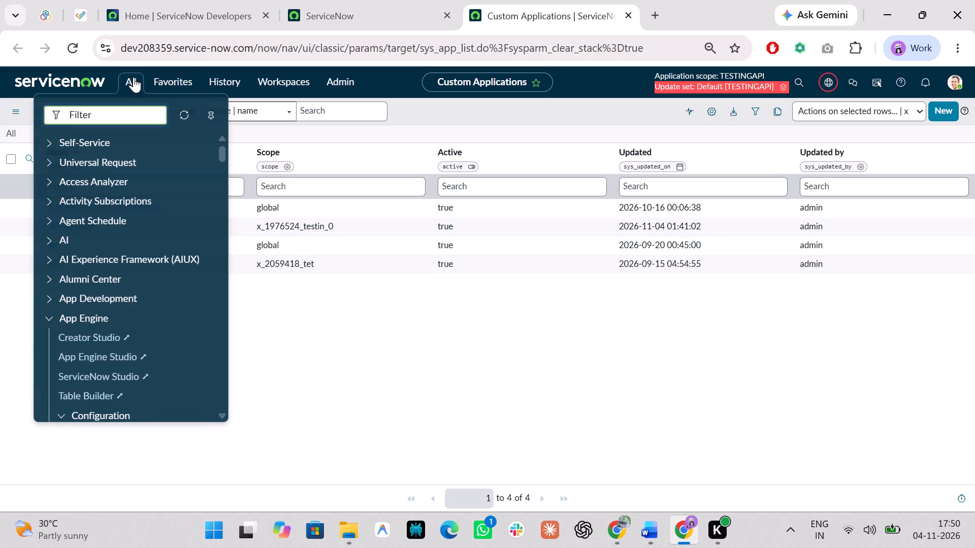
pyautogui.write('sys_update')
pyautogui.write('_set.LIST')
pyautogui.press('Return')
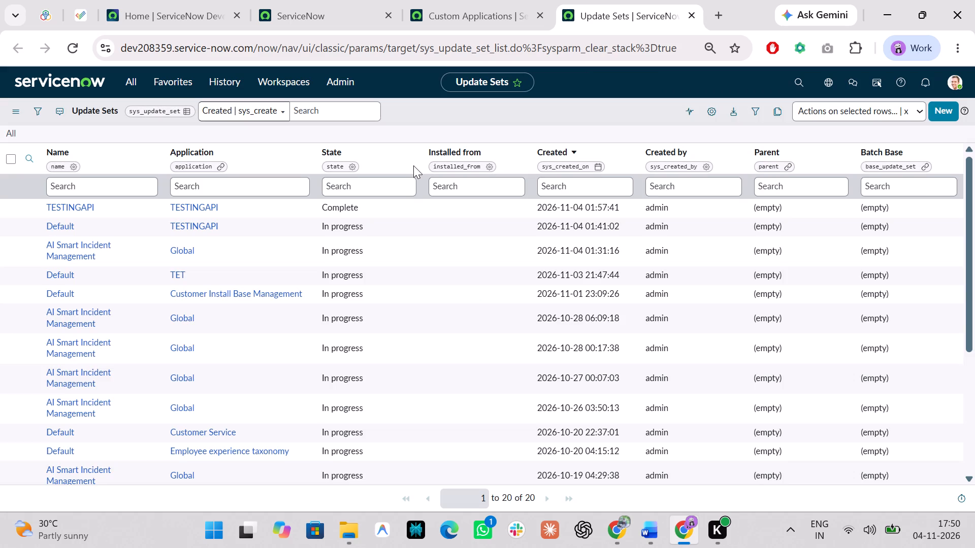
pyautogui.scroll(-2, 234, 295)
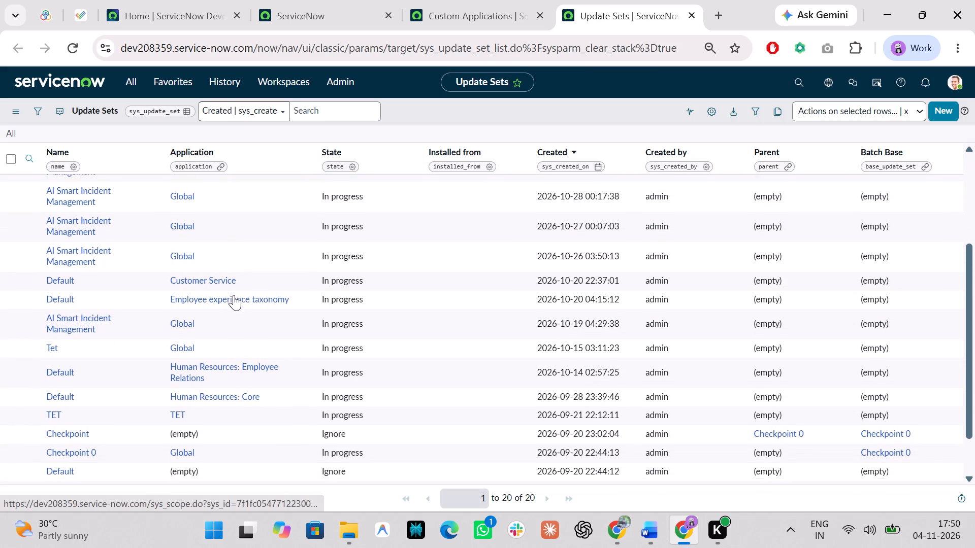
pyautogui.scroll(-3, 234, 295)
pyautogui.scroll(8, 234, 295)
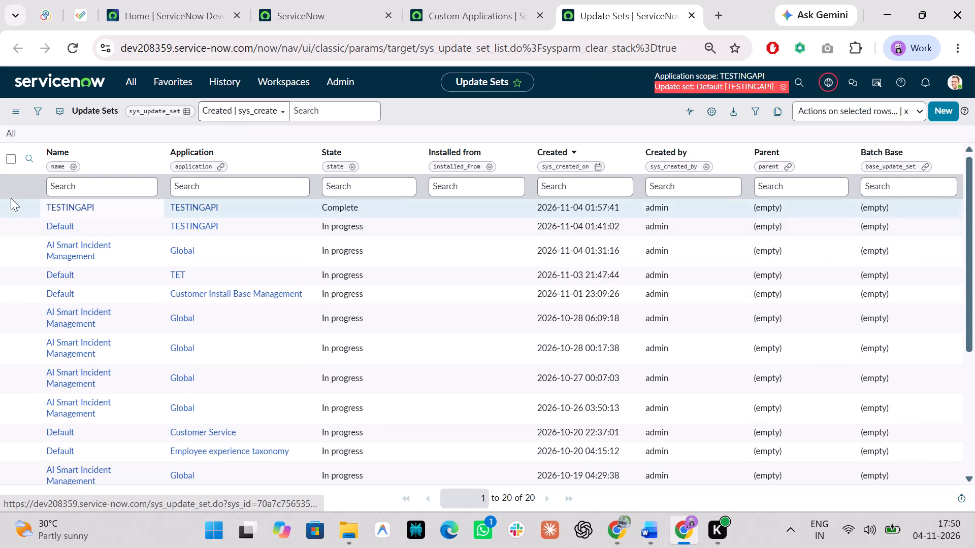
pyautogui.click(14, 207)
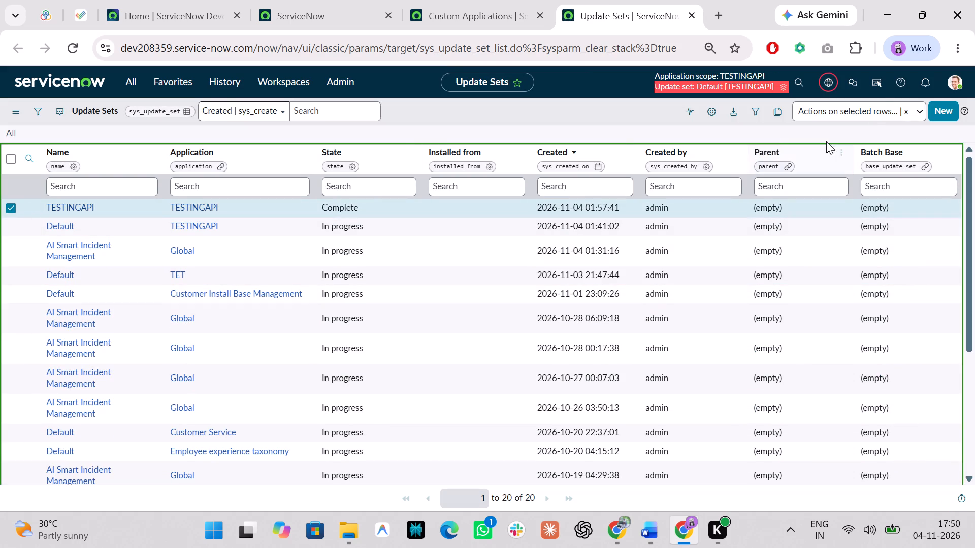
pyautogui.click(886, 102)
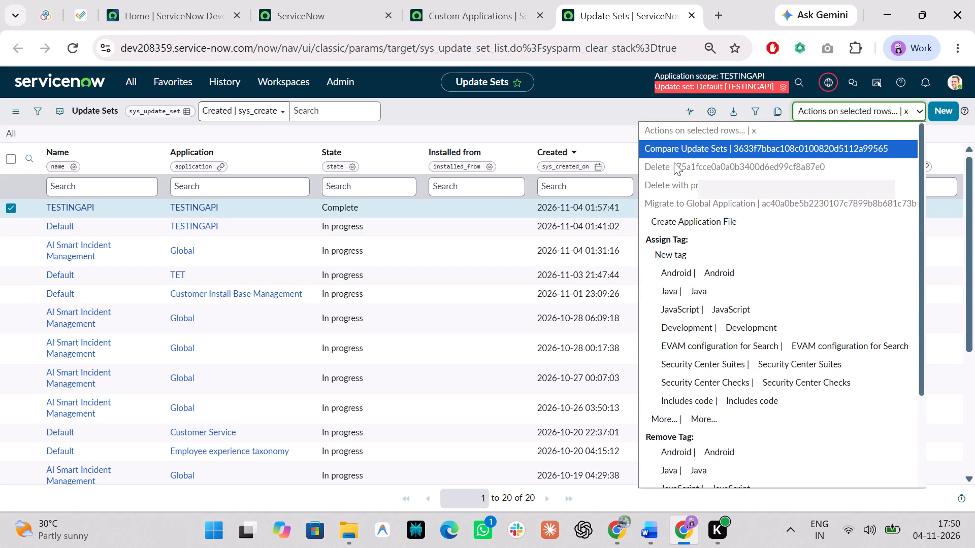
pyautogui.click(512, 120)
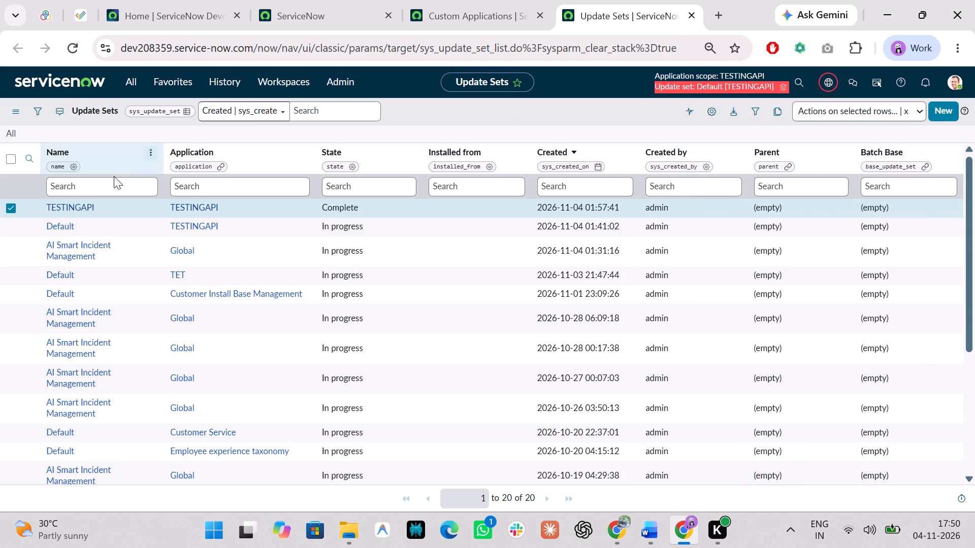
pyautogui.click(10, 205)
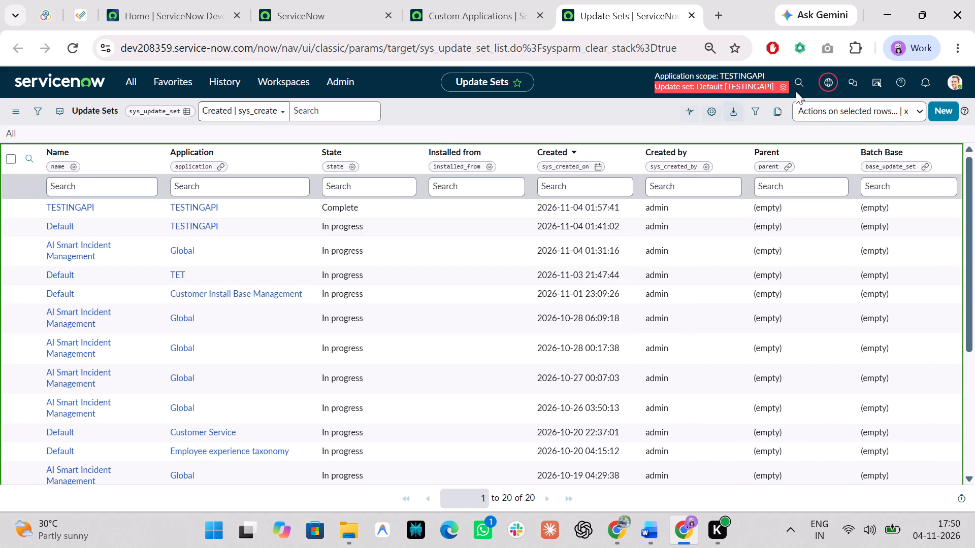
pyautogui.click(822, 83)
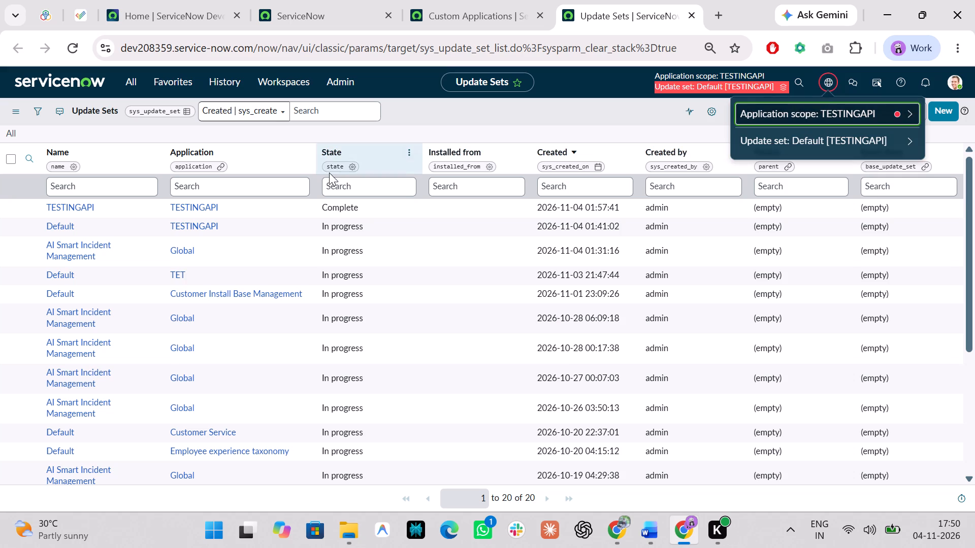
# Open the completed TESTINGAPI update set and back it out, proceeding through to the end of the back-out.
pyautogui.click(80, 206)
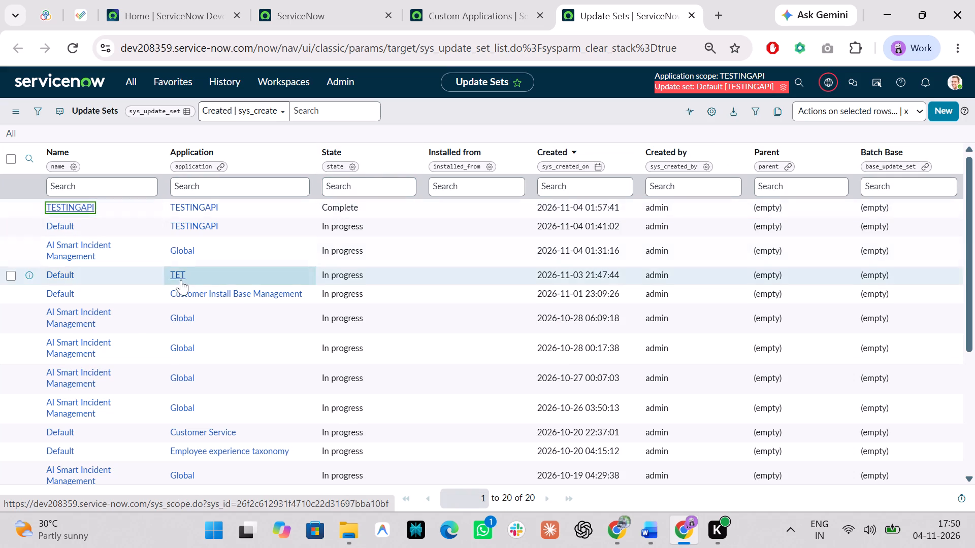
pyautogui.scroll(-4, 181, 280)
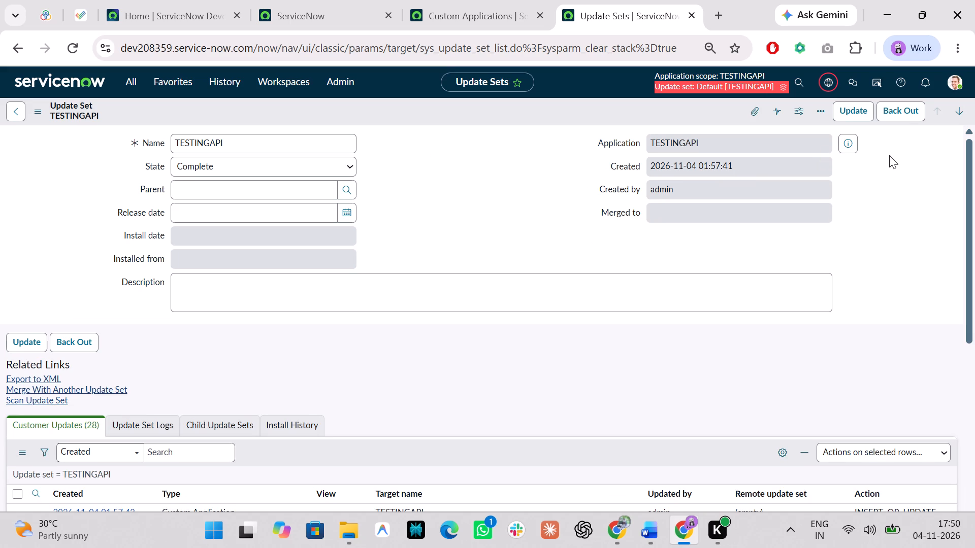
pyautogui.click(906, 117)
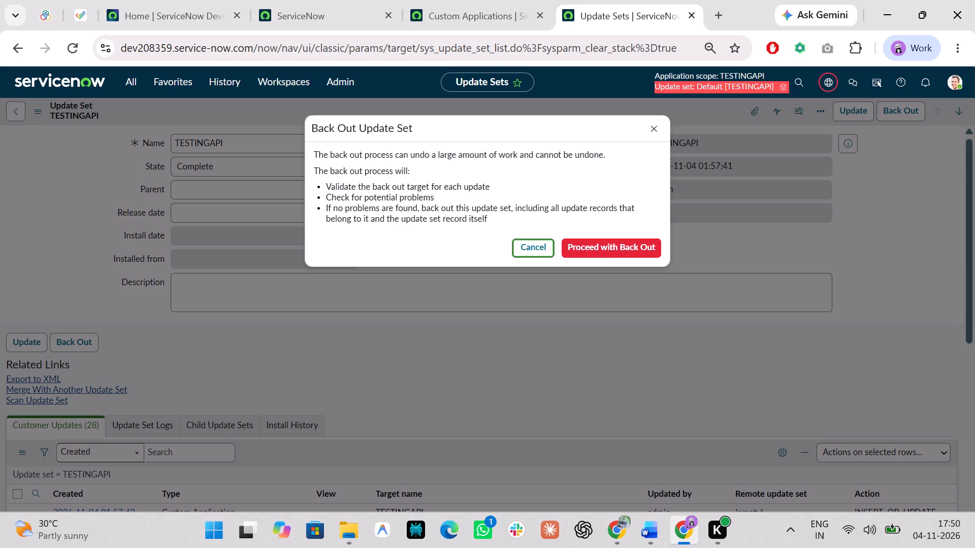
pyautogui.click(612, 243)
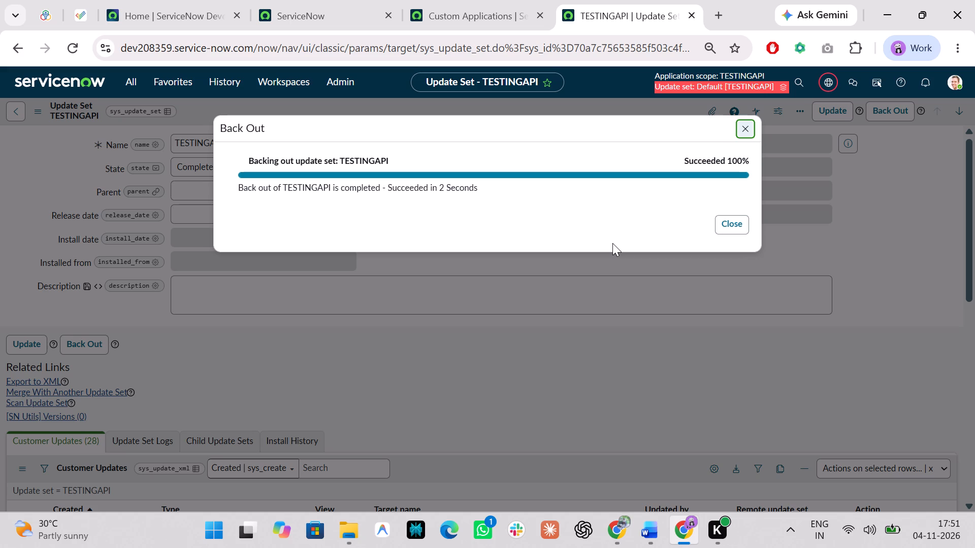
pyautogui.click(736, 221)
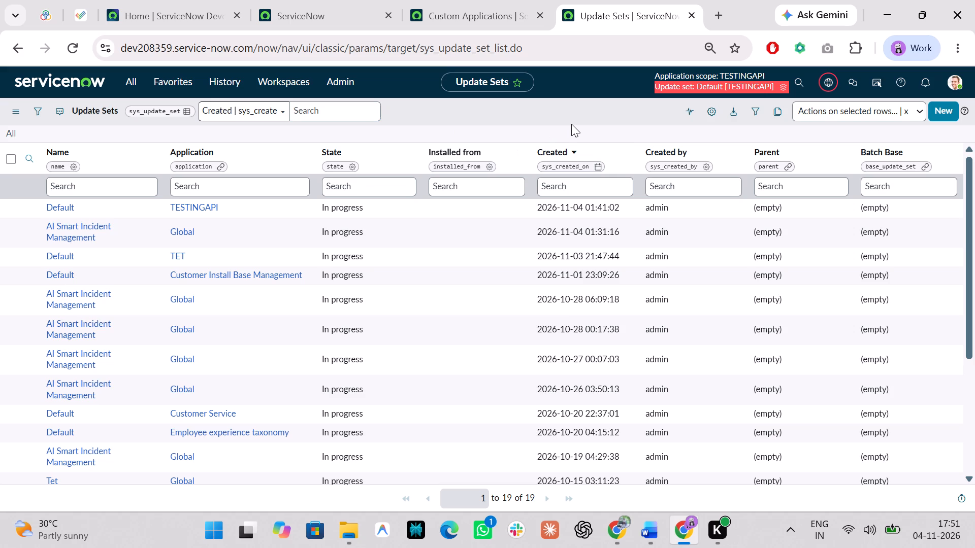
# Capture a full-screen screenshot of the Update Sets list and paste it below the "we have to" item in the Word document.
pyautogui.press('F23')
pyautogui.press('Print')
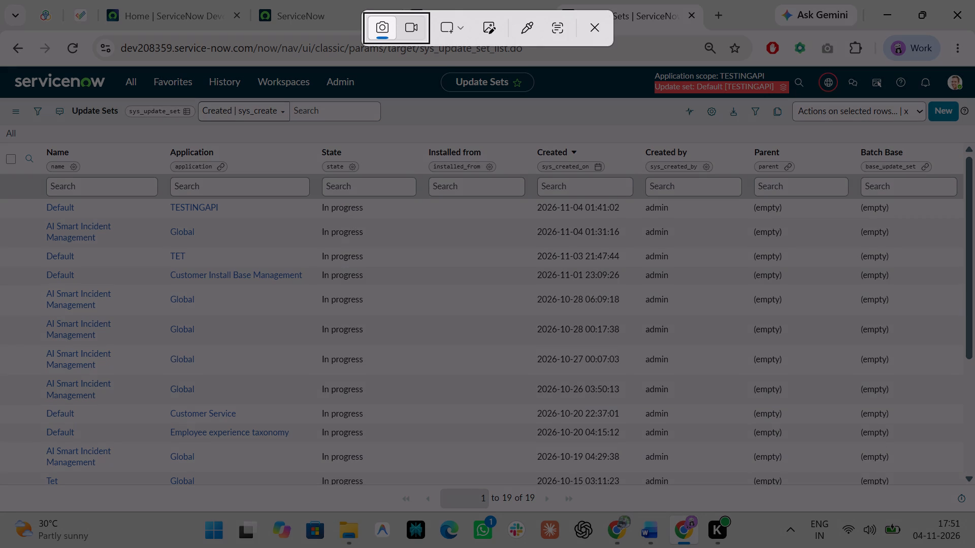
pyautogui.moveTo(0, 0); pyautogui.dragTo(974, 533)
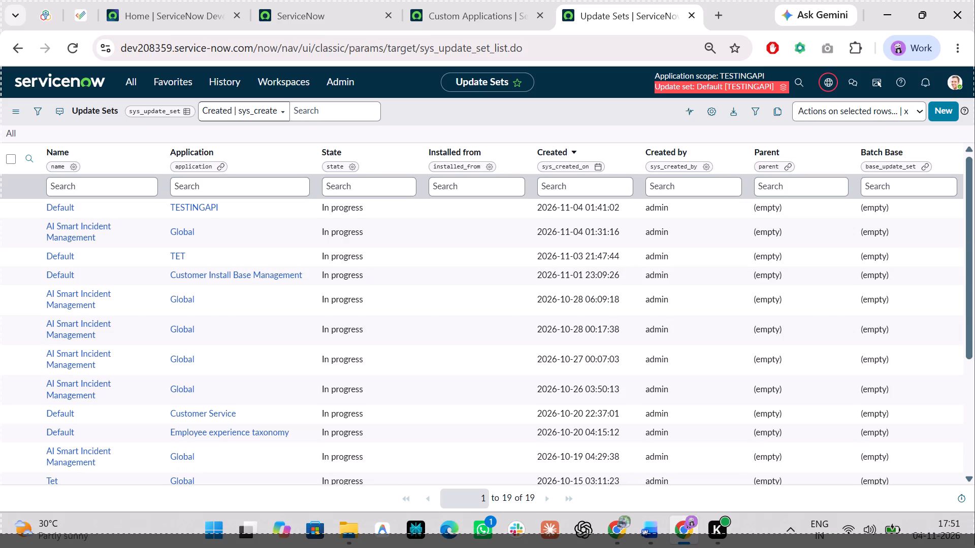
pyautogui.moveTo(974, 533); pyautogui.dragTo(974, 544)
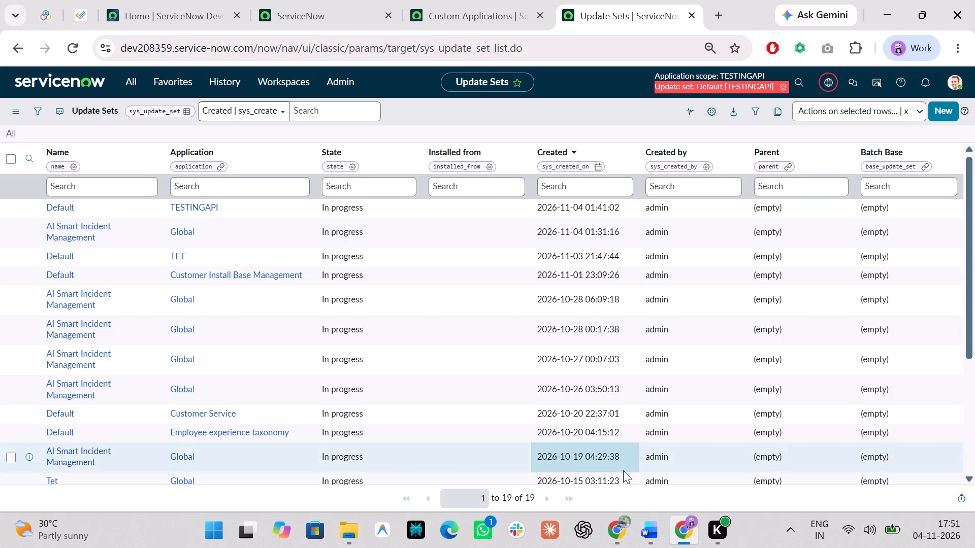
pyautogui.click(651, 532)
pyautogui.press('Return')
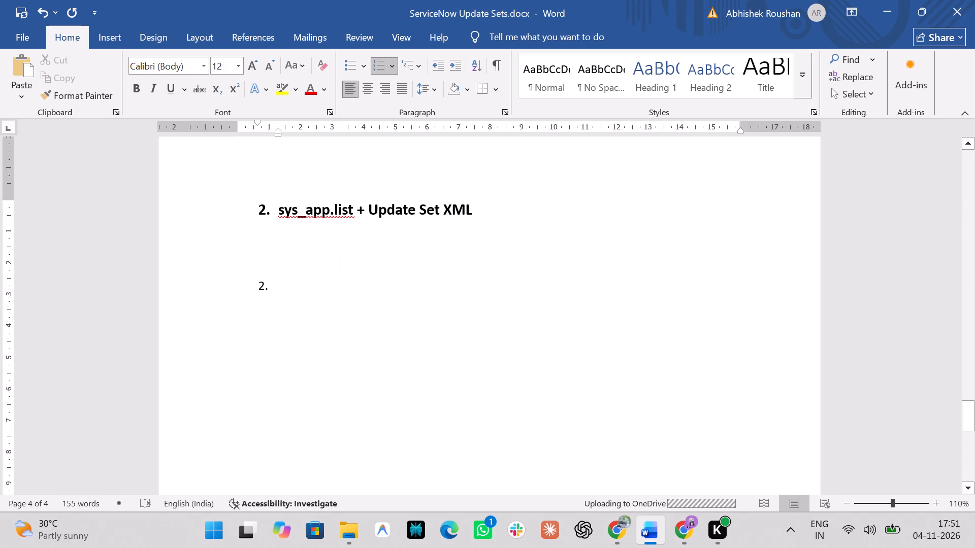
pyautogui.press('Return')
pyautogui.hotkey('ctrl', 'v')
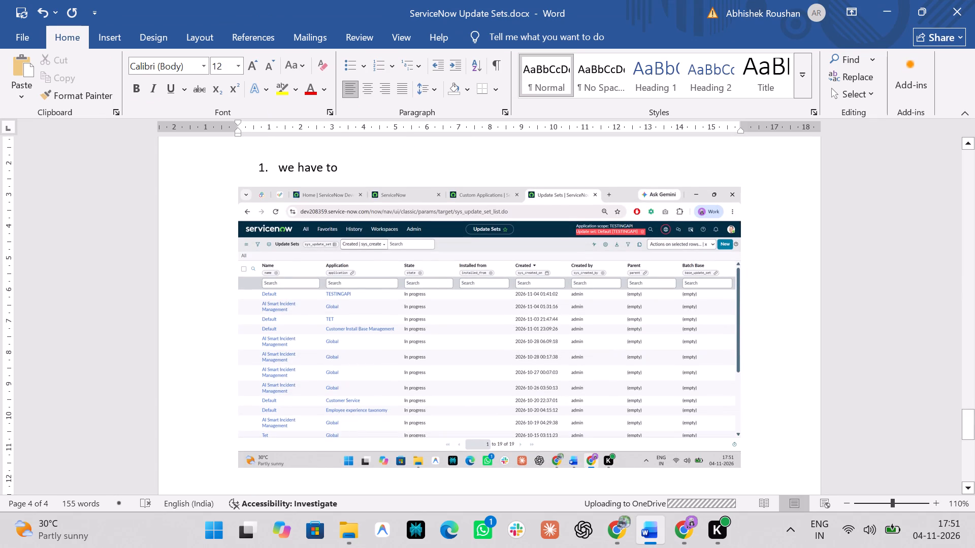
# Replace the "we have to" item with 14-point text: "we can see the only 1 update set i.e. default in the TESTINGAPI.".
pyautogui.scroll(1, 405, 309)
pyautogui.click(360, 289)
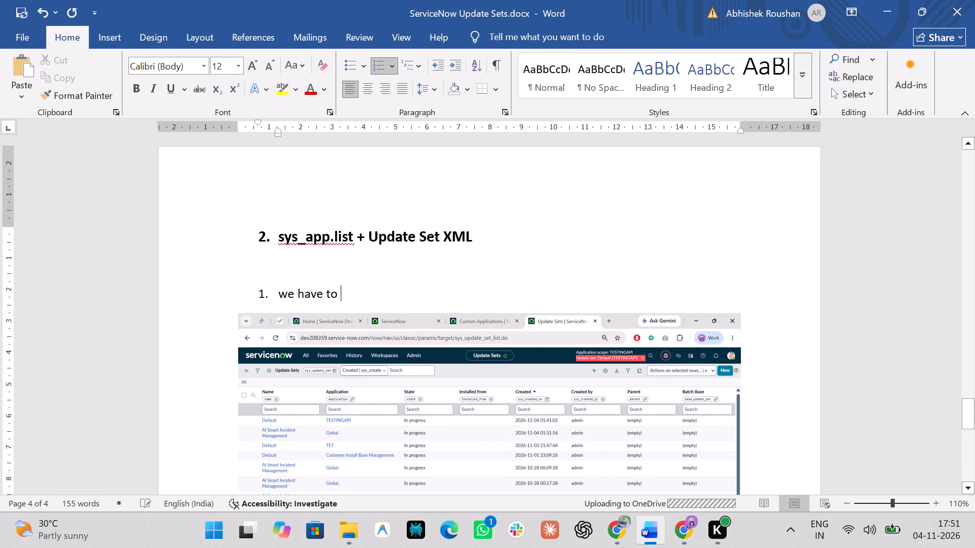
pyautogui.press('BackSpace')
pyautogui.press('BackSpace')
pyautogui.press('BackSpace')
pyautogui.press('BackSpace')
pyautogui.press('BackSpace')
pyautogui.press('BackSpace')
pyautogui.press('BackSpace')
pyautogui.press('BackSpace')
pyautogui.press('BackSpace')
pyautogui.press('BackSpace')
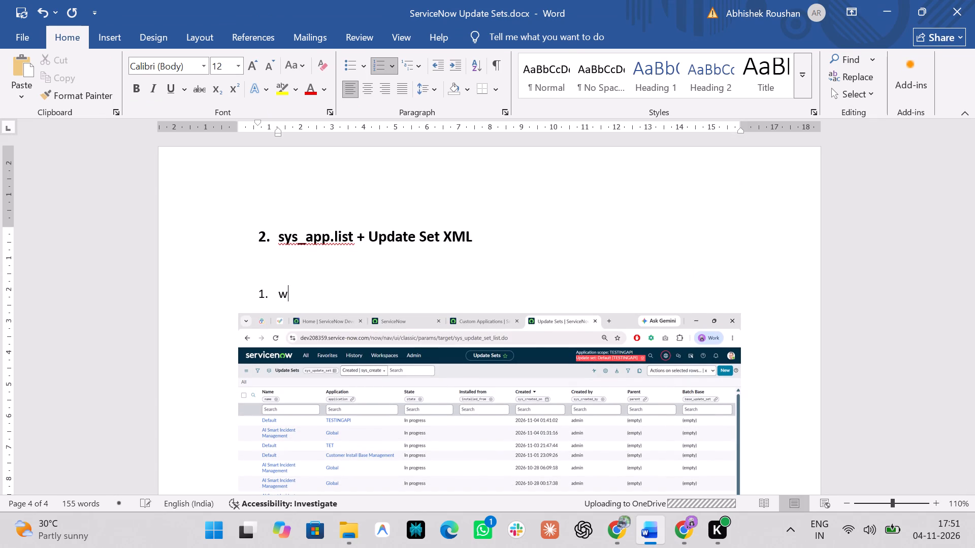
pyautogui.press('BackSpace')
pyautogui.click(249, 61)
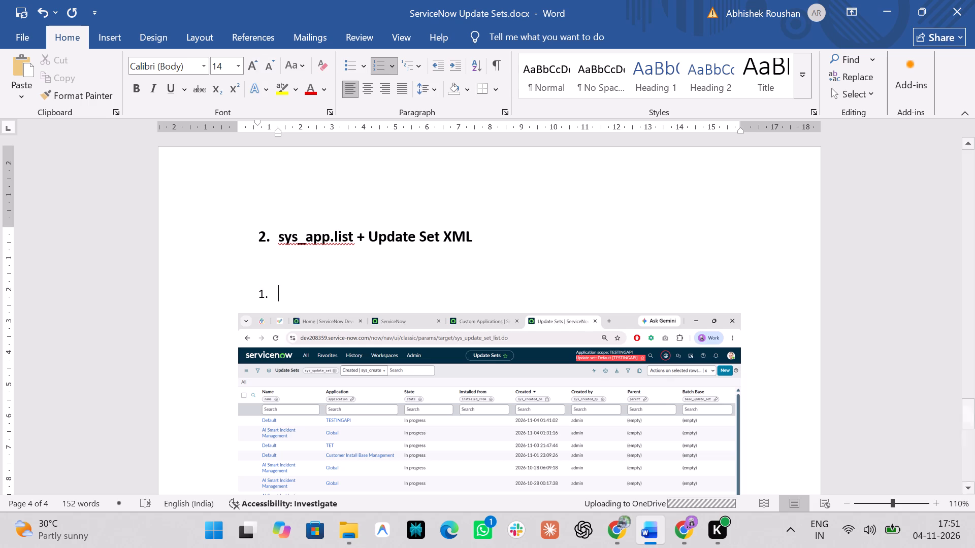
pyautogui.write('we can see the only 1 update set')
pyautogui.press('space')
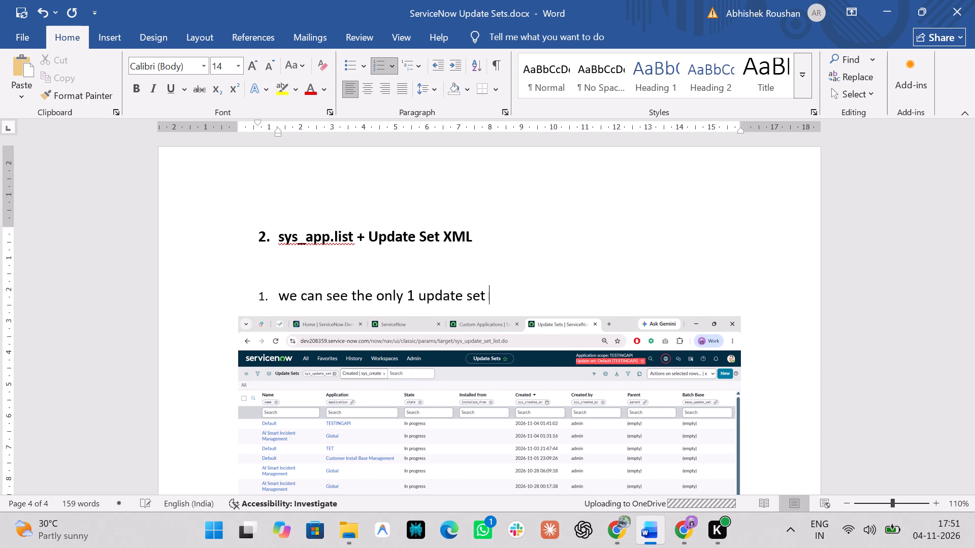
pyautogui.write('i.r')
pyautogui.press('BackSpace')
pyautogui.write('e. default')
pyautogui.press('space')
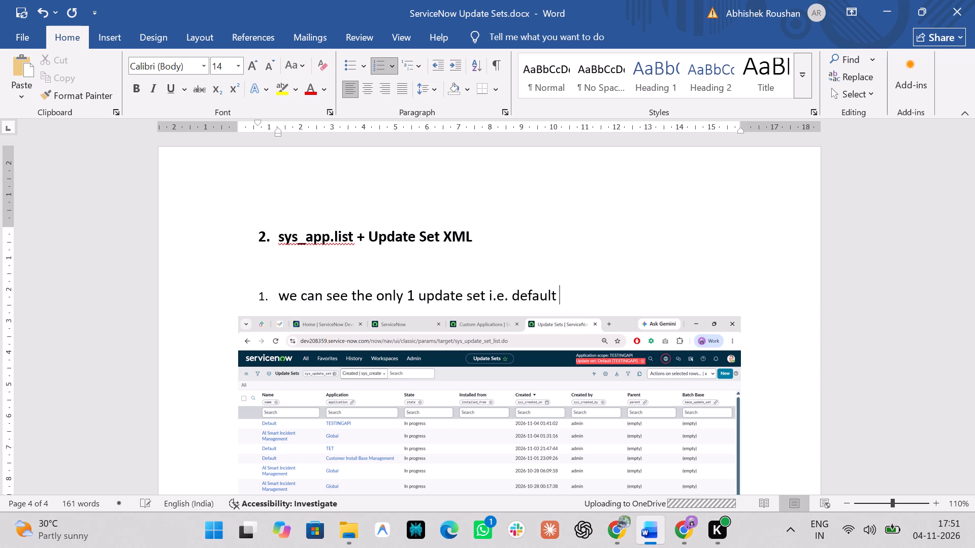
pyautogui.write('in the TESTINGAPI.')
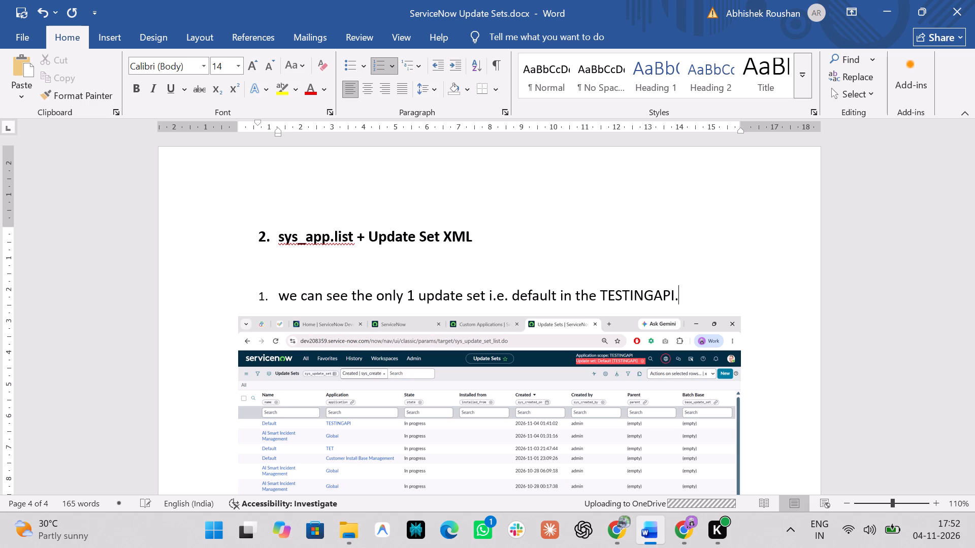
# Start numbered item 2 below the Update Sets screenshot with "We go to the [sys_app.LIST] then we will select the".
pyautogui.scroll(-1, 316, 269)
pyautogui.scroll(-1, 503, 343)
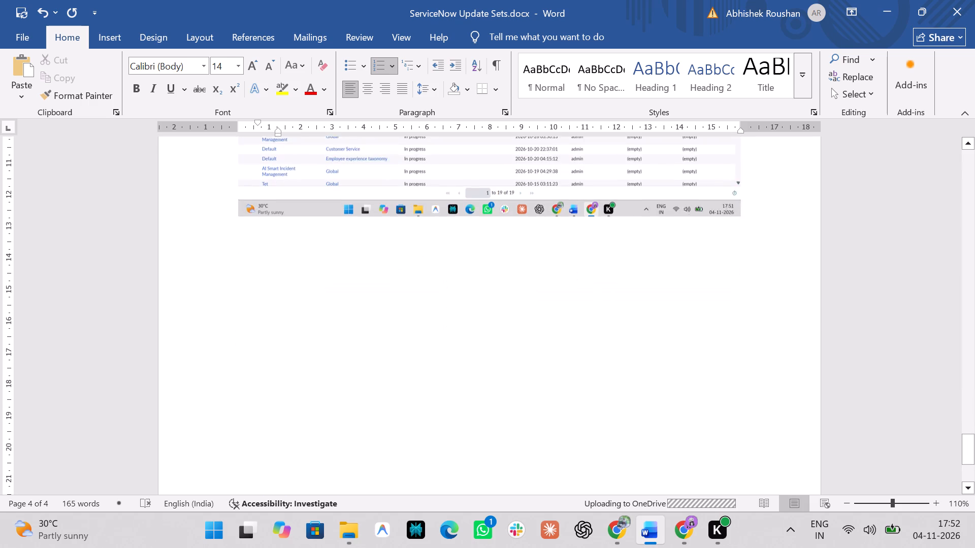
pyautogui.click(768, 185)
pyautogui.press('Return')
pyautogui.press('Return')
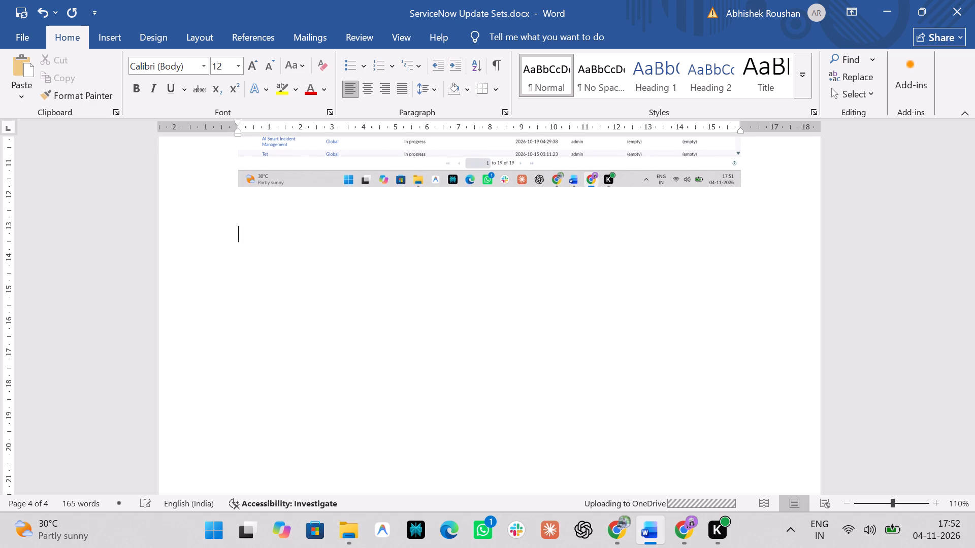
pyautogui.write('2. WE')
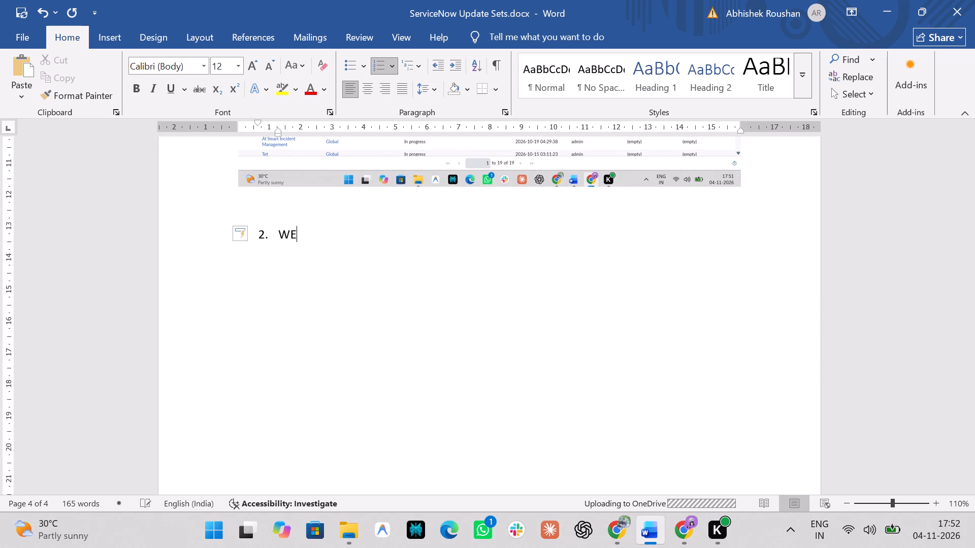
pyautogui.press('space')
pyautogui.press('BackSpace')
pyautogui.press('BackSpace')
pyautogui.write('e')
pyautogui.press('space')
pyautogui.write('go to the')
pyautogui.press('space')
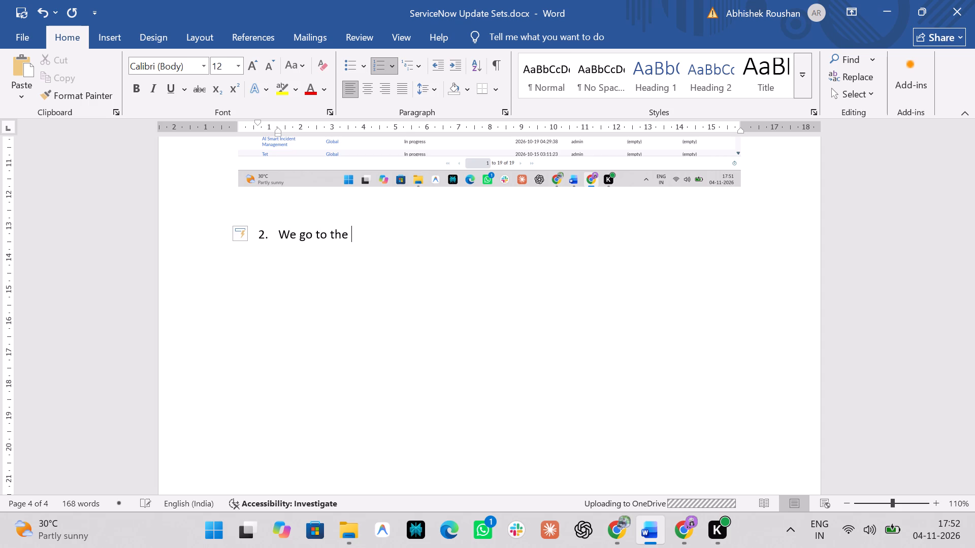
pyautogui.write('[S')
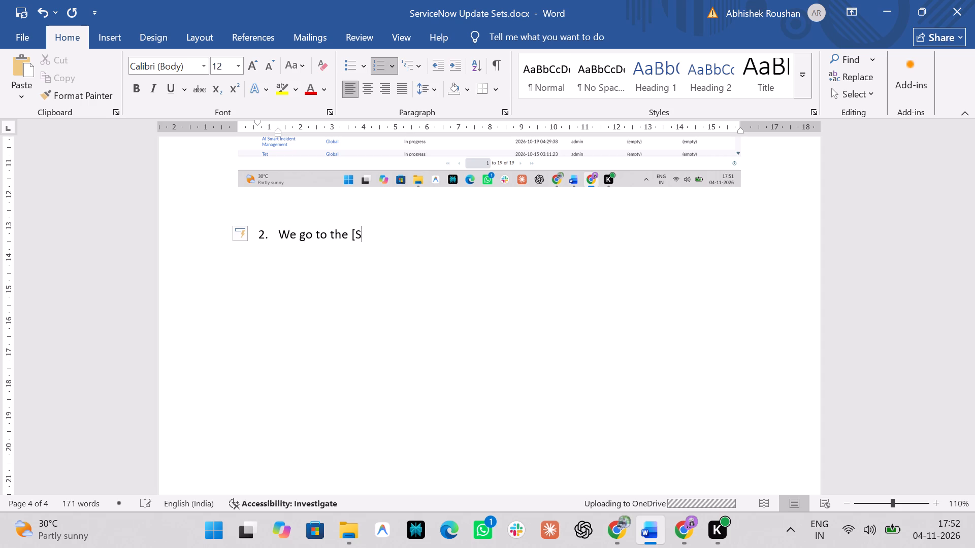
pyautogui.press('BackSpace')
pyautogui.write('sys_app.LIST] the')
pyautogui.press('space')
pyautogui.press('BackSpace')
pyautogui.write('n we will selectg')
pyautogui.press('space')
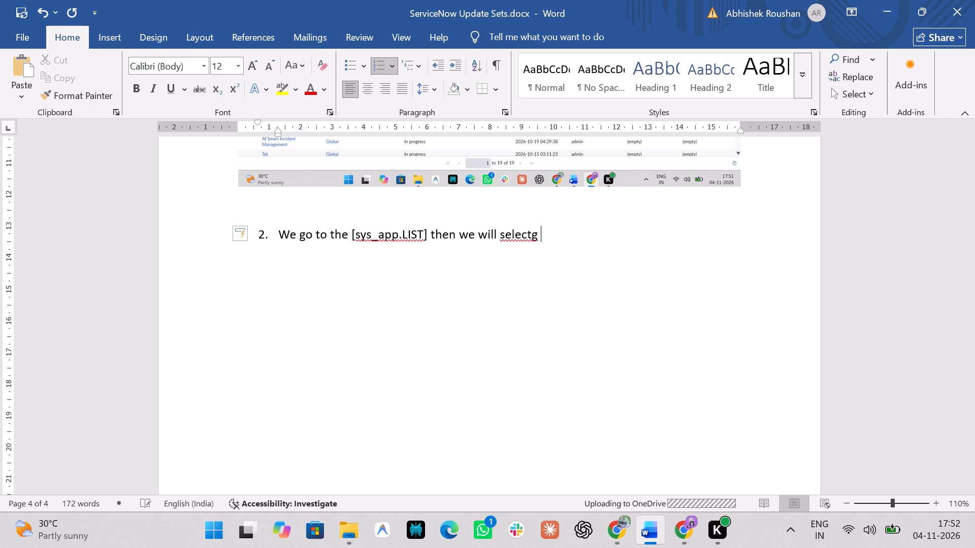
pyautogui.press('BackSpace')
pyautogui.press('BackSpace')
pyautogui.press('space')
pyautogui.write('the')
pyautogui.press('space')
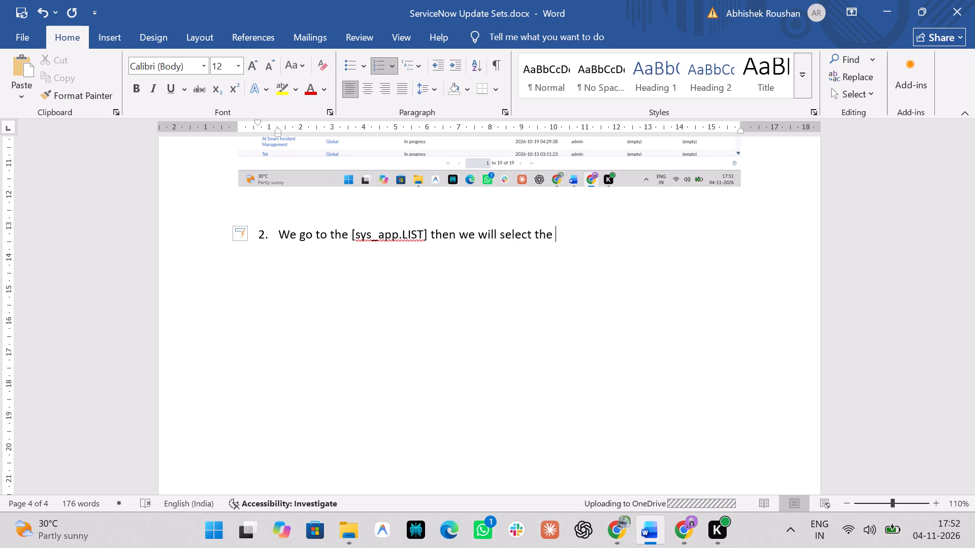
# Continue item 2 with "application which we want to get the update set of the application".
pyautogui.write('application what we')
pyautogui.press('space')
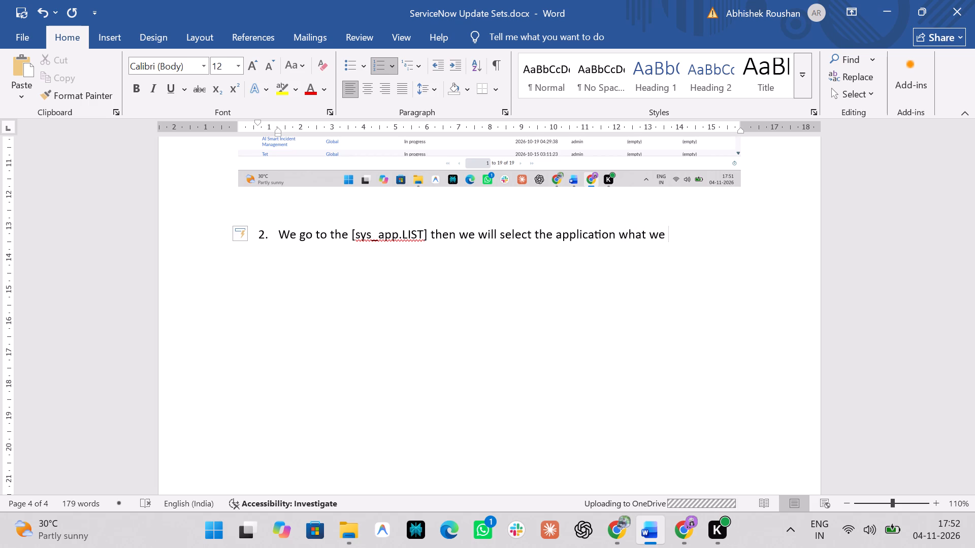
pyautogui.press('BackSpace')
pyautogui.press('BackSpace')
pyautogui.press('BackSpace')
pyautogui.press('BackSpace')
pyautogui.press('BackSpace')
pyautogui.press('BackSpace')
pyautogui.press('BackSpace')
pyautogui.press('BackSpace')
pyautogui.write('which we a')
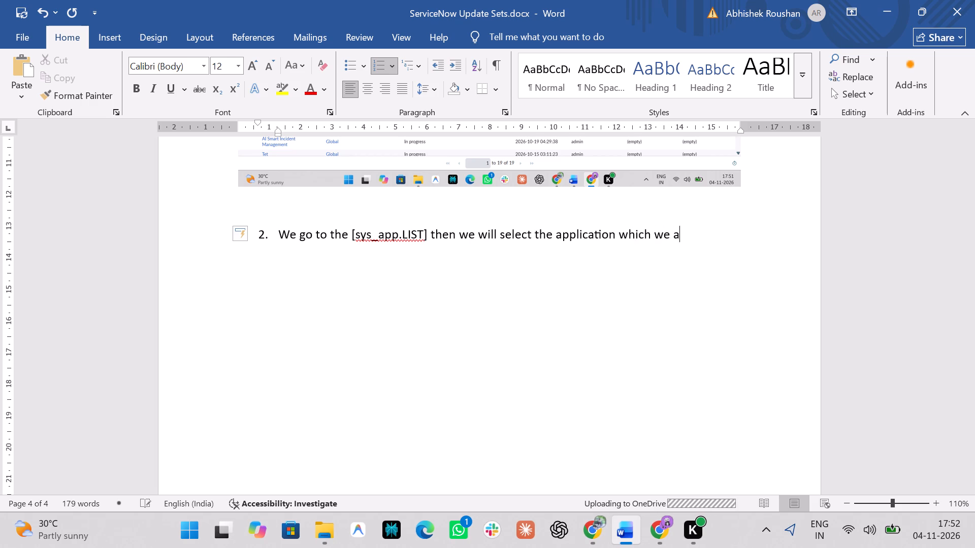
pyautogui.press('BackSpace')
pyautogui.write('want to')
pyautogui.press('space')
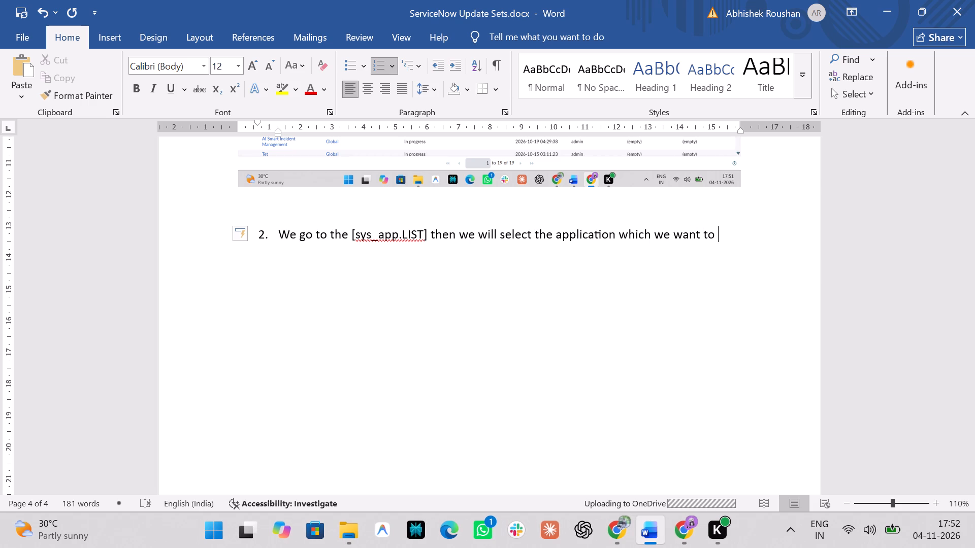
pyautogui.write('get th')
pyautogui.write('e update set of the application')
pyautogui.press('space')
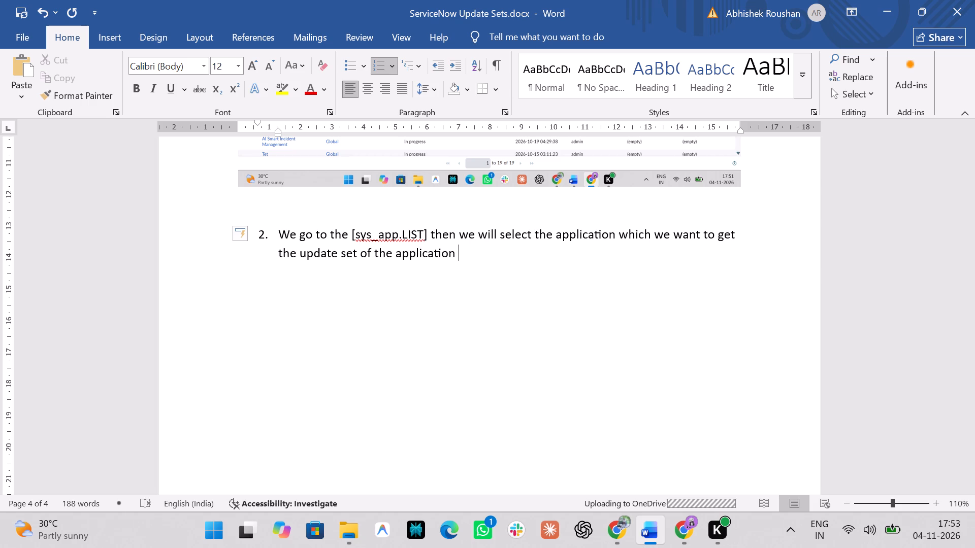
# Review the document from its title through the Update Source method to item 2 of the sys_app.list + Update Set XML section.
pyautogui.scroll(20, 768, 185)
pyautogui.scroll(20, 768, 185)
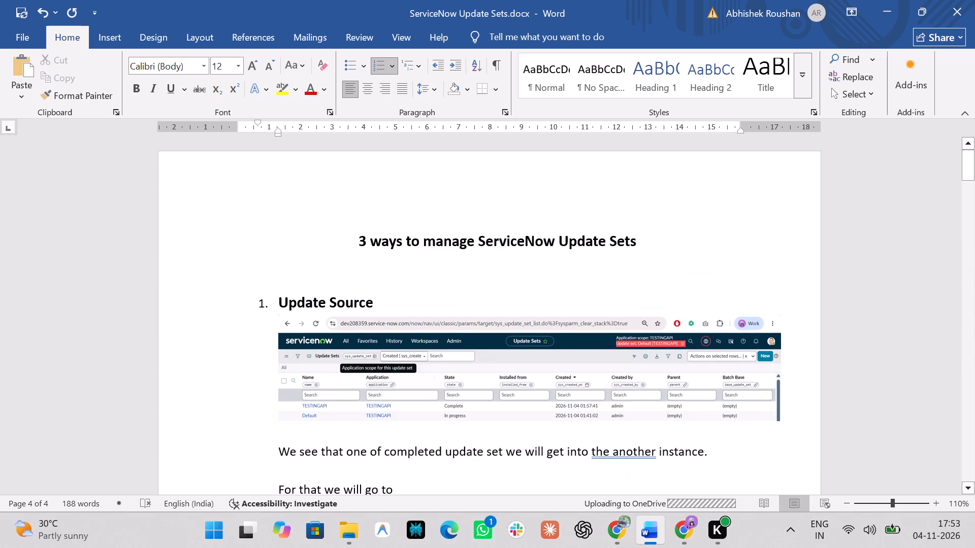
pyautogui.scroll(-3, 687, 264)
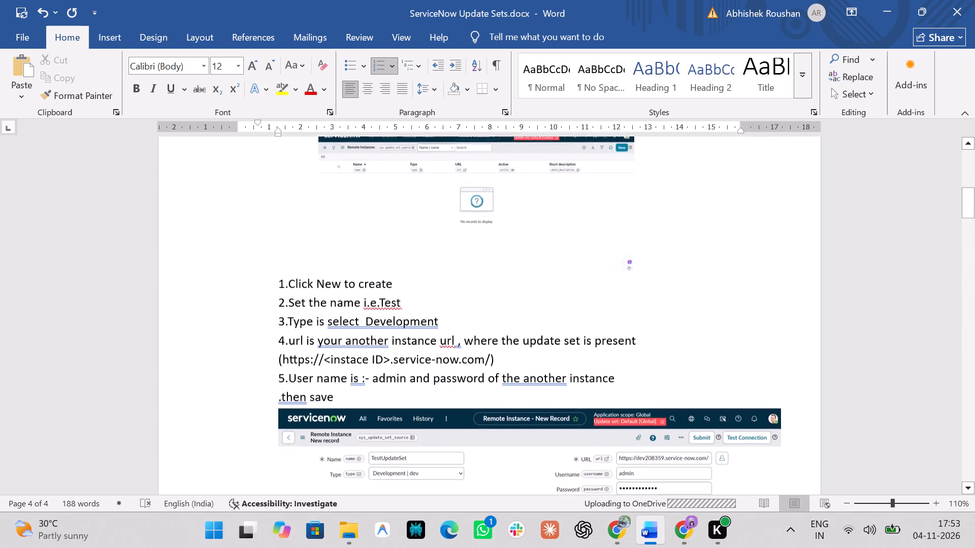
pyautogui.scroll(-4, 687, 264)
pyautogui.keyDown('ctrl'); pyautogui.scroll(1, 687, 264); pyautogui.keyUp('ctrl')
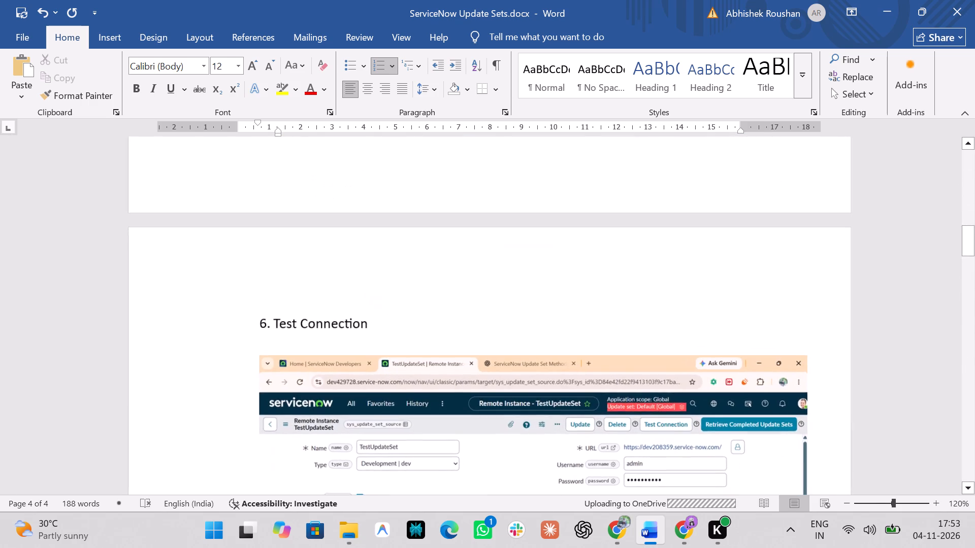
pyautogui.scroll(-3, 687, 264)
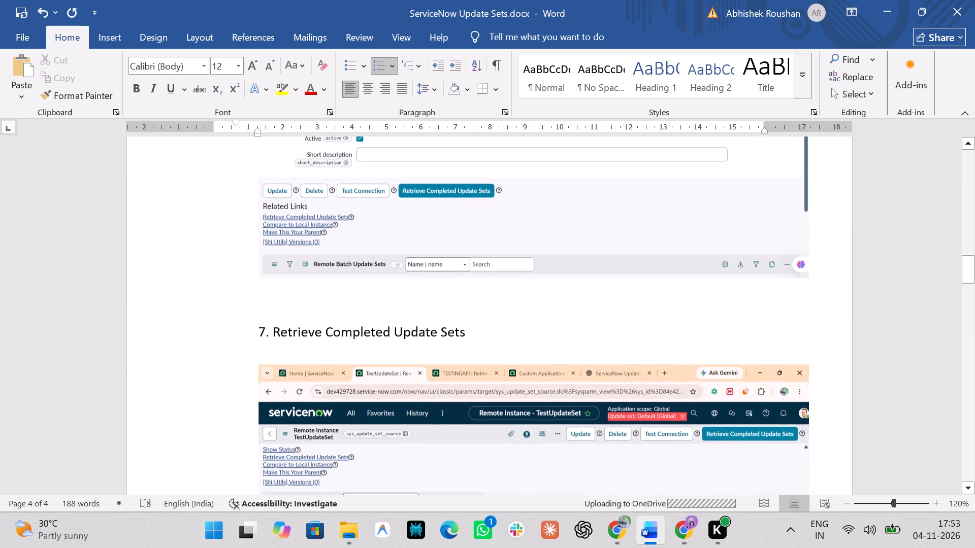
pyautogui.scroll(-6, 687, 264)
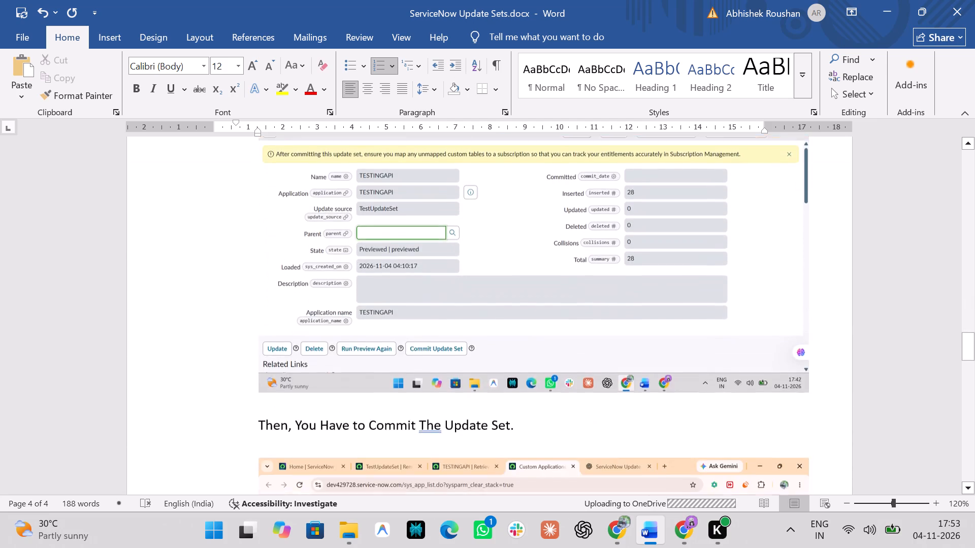
pyautogui.scroll(-5, 687, 264)
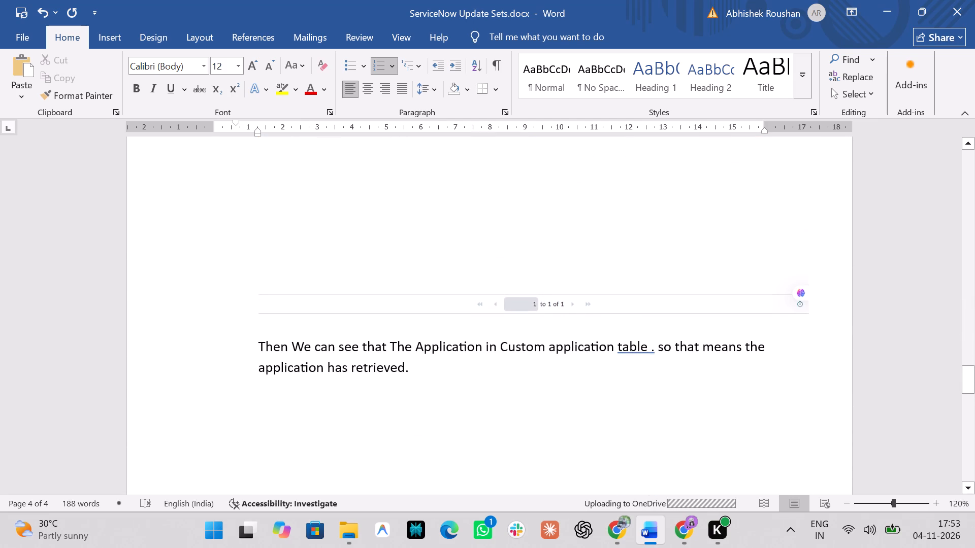
pyautogui.scroll(-1, 687, 264)
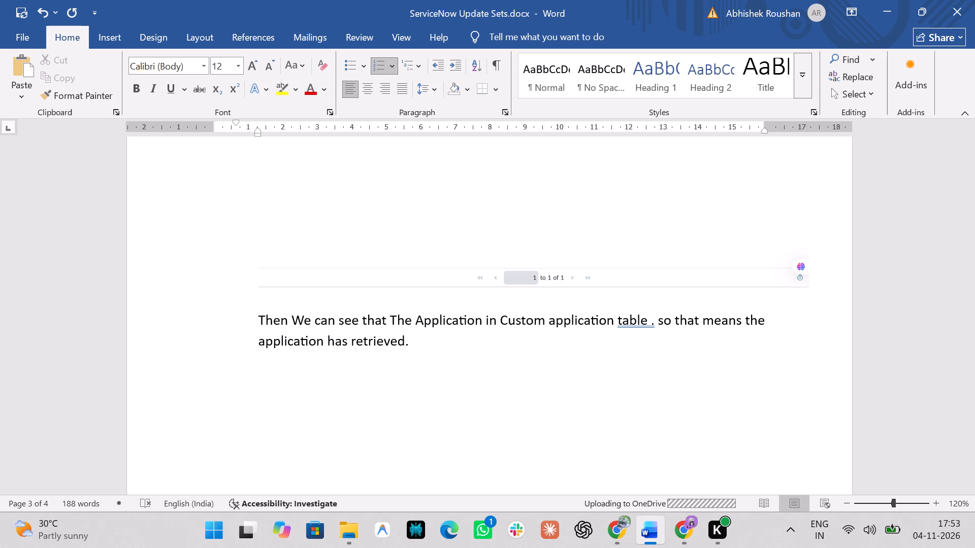
pyautogui.scroll(-1, 687, 264)
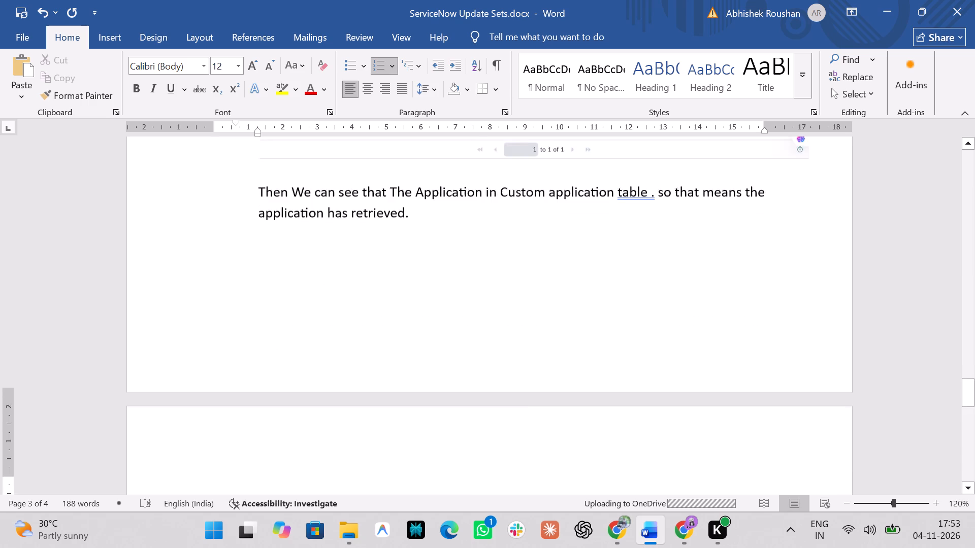
pyautogui.scroll(-2, 687, 264)
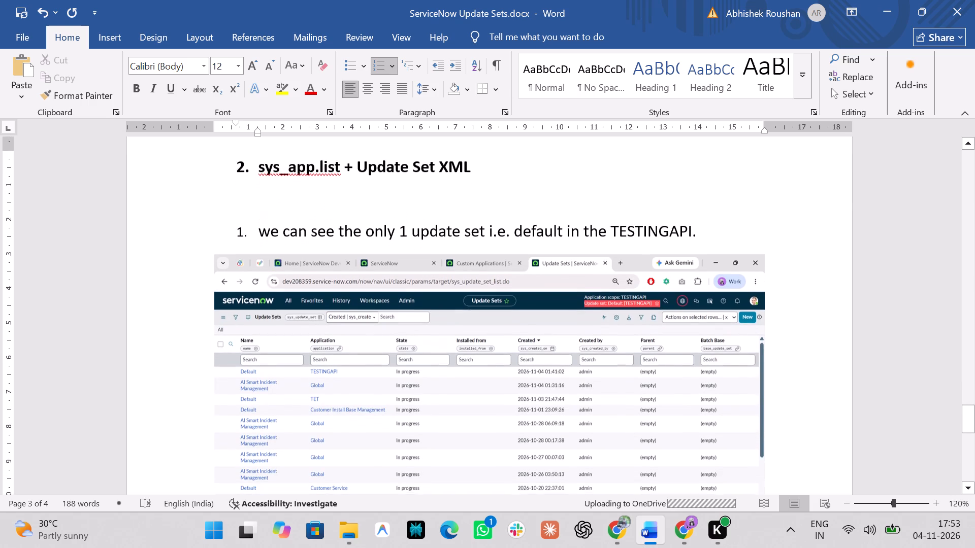
pyautogui.scroll(-2, 687, 264)
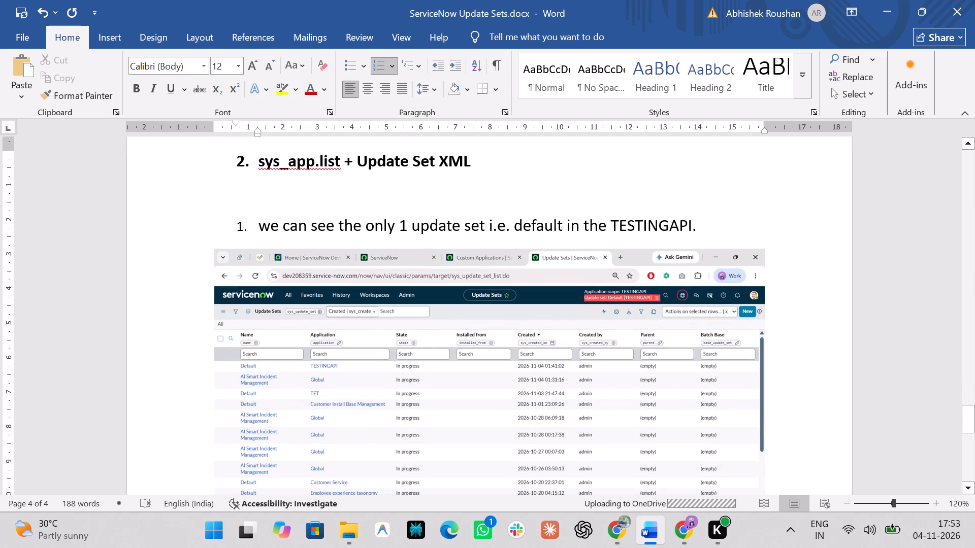
pyautogui.scroll(-1, 687, 264)
pyautogui.scroll(2, 687, 264)
pyautogui.scroll(-2, 687, 264)
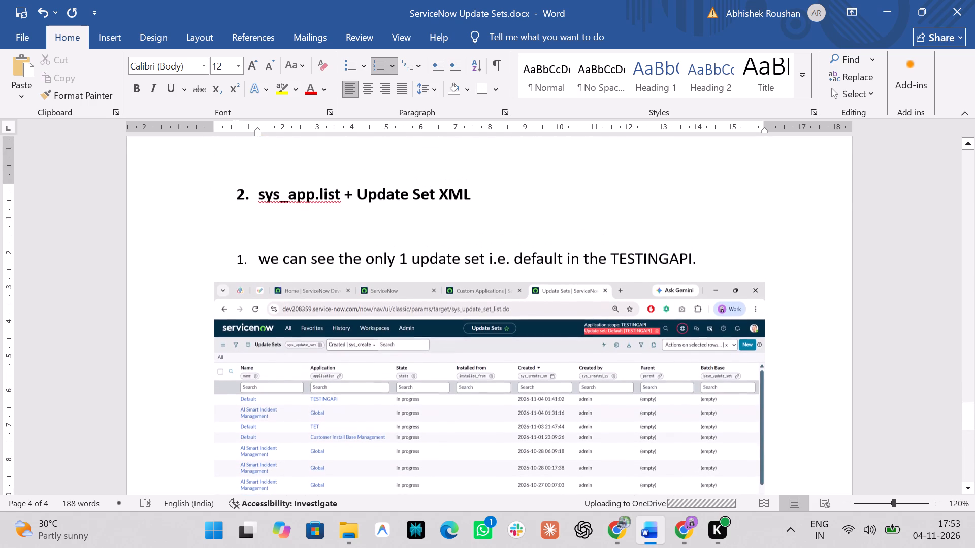
pyautogui.scroll(-2, 687, 264)
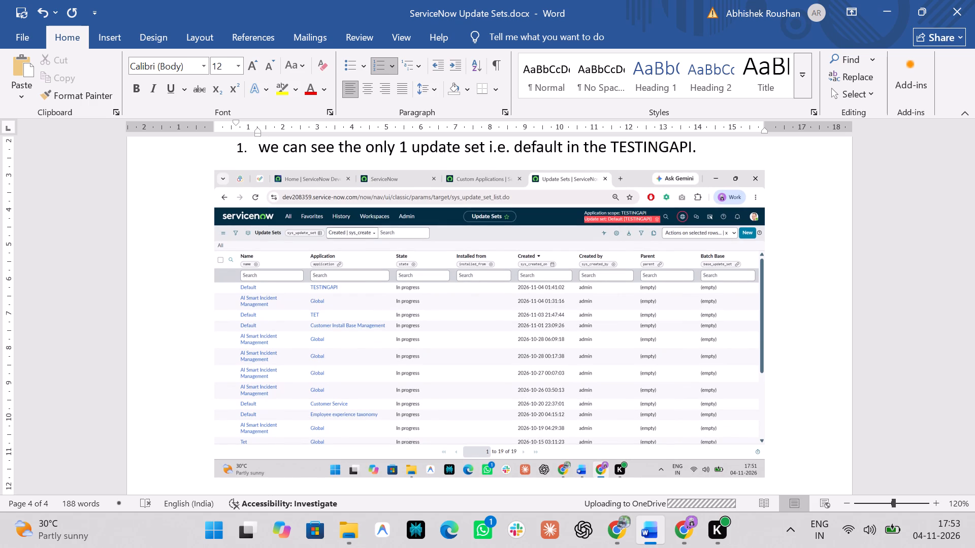
pyautogui.scroll(-1, 687, 264)
pyautogui.keyDown('ctrl'); pyautogui.scroll(1, 687, 264); pyautogui.keyUp('ctrl')
pyautogui.keyDown('ctrl'); pyautogui.scroll(-1, 687, 264); pyautogui.keyUp('ctrl')
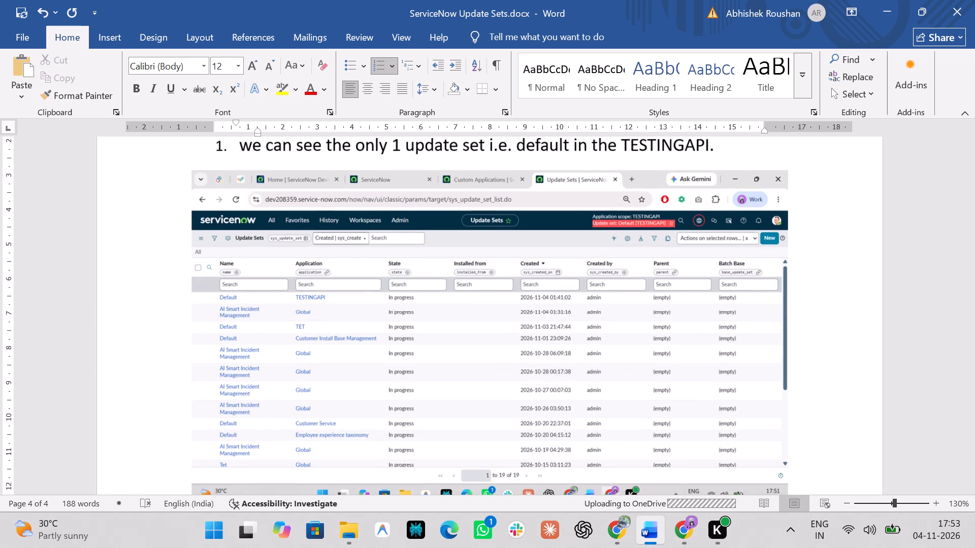
pyautogui.scroll(-1, 687, 264)
pyautogui.keyDown('ctrl'); pyautogui.scroll(-3, 687, 264); pyautogui.keyUp('ctrl')
pyautogui.scroll(-1, 687, 264)
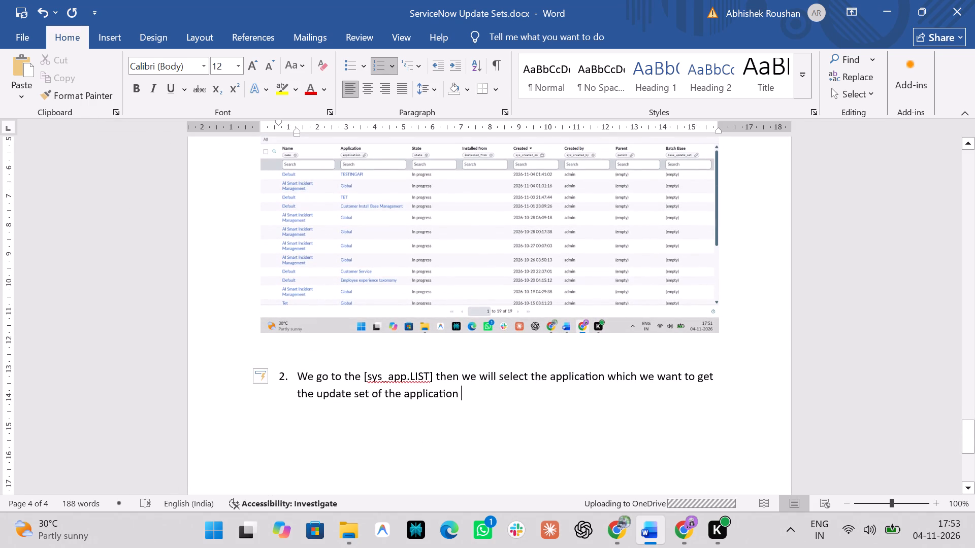
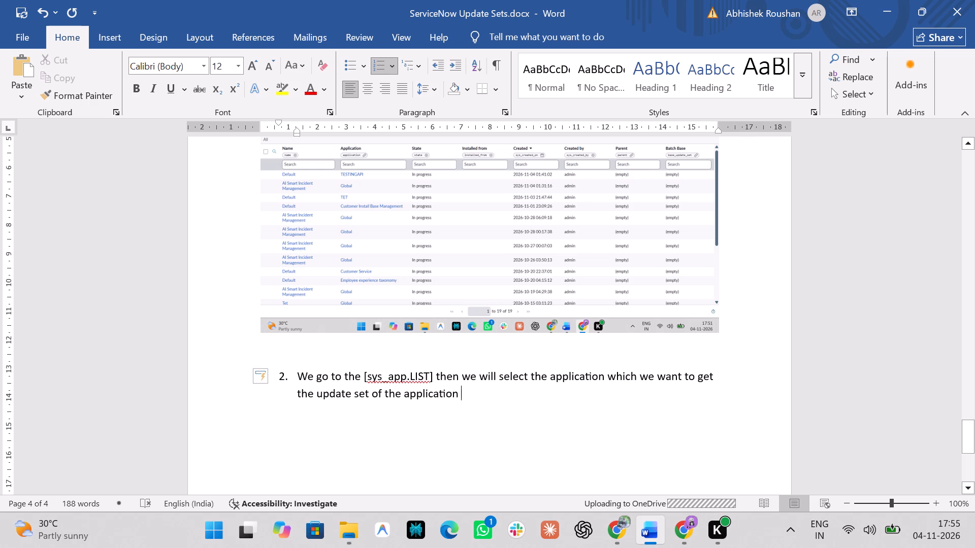
# End item 2 with a period after "application" and add an unnumbered line directly below it.
pyautogui.press('BackSpace')
pyautogui.press('.')
pyautogui.press('Return')
pyautogui.press('BackSpace')
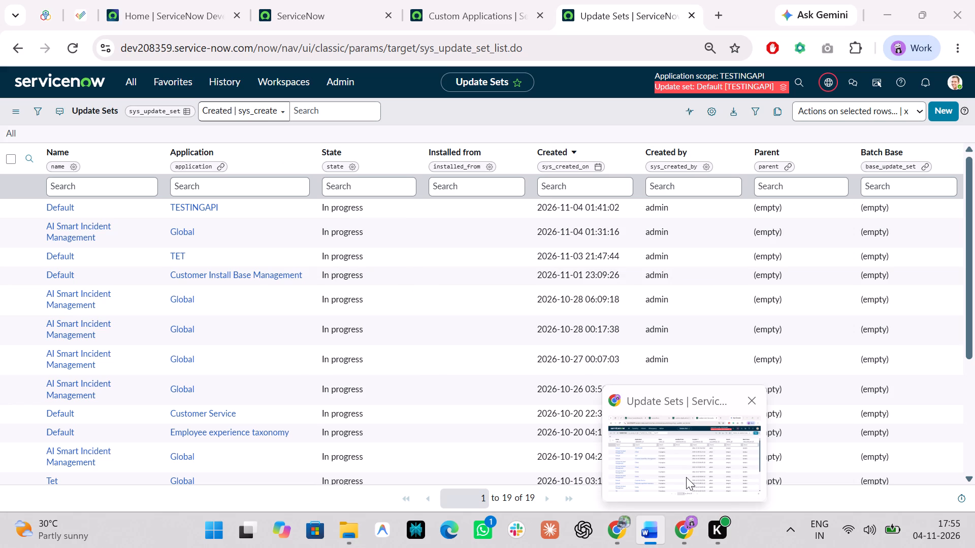
# In Chrome, capture a screenshot of the ServiceNow Custom Applications list, from the address bar to just below the application rows.
pyautogui.click(686, 477)
pyautogui.click(475, 0)
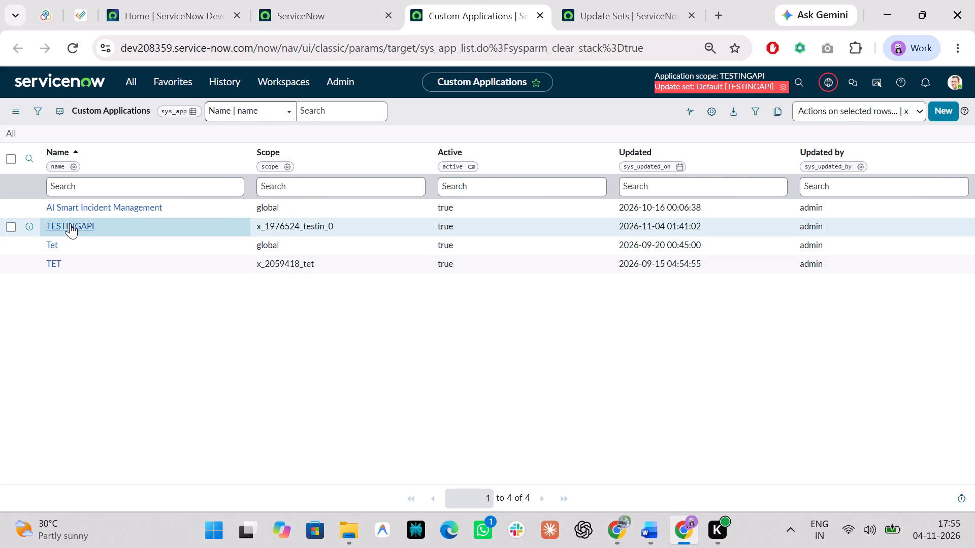
pyautogui.click(70, 223)
pyautogui.click(645, 522)
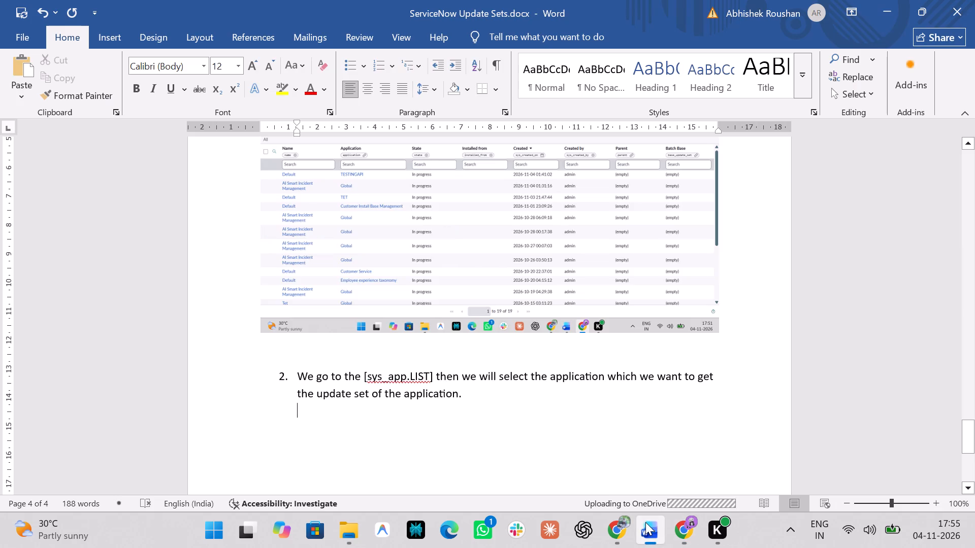
pyautogui.scroll(3, 554, 303)
pyautogui.scroll(-1, 554, 303)
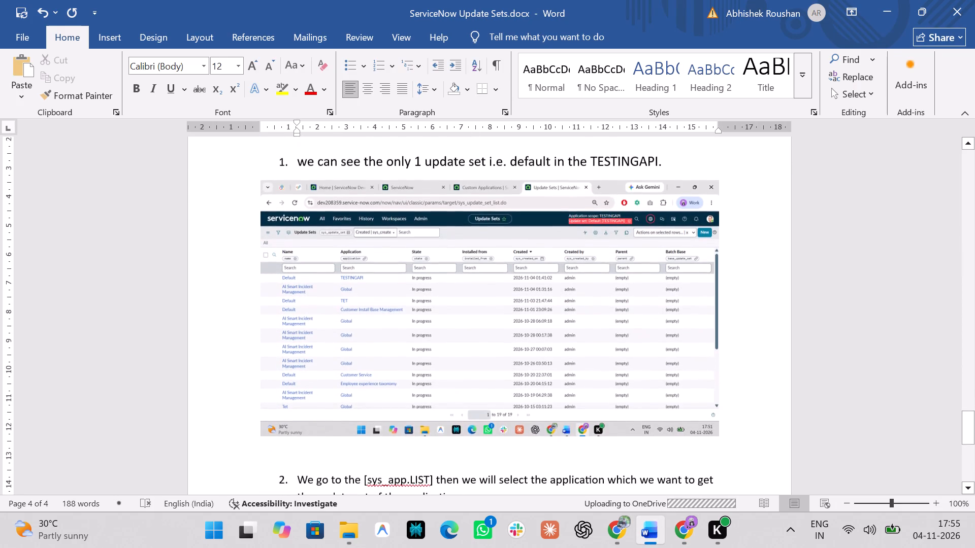
pyautogui.scroll(-1, 554, 303)
pyautogui.click(693, 534)
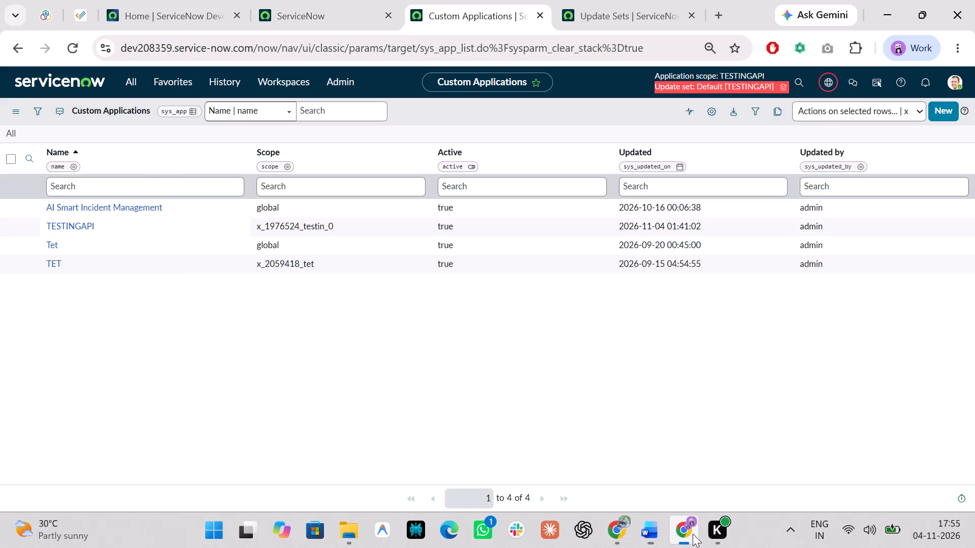
pyautogui.hscroll(10, 431, 332)
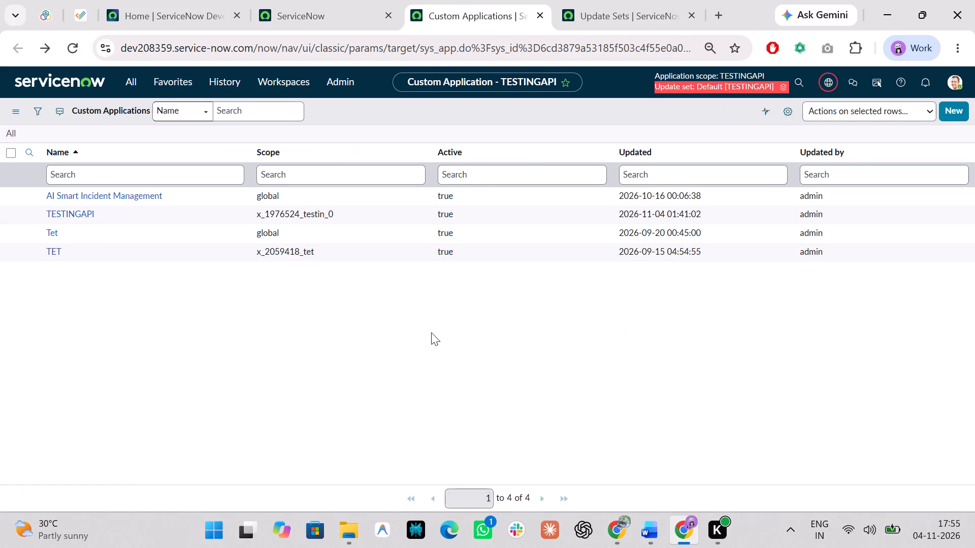
pyautogui.press('F23')
pyautogui.press('Print')
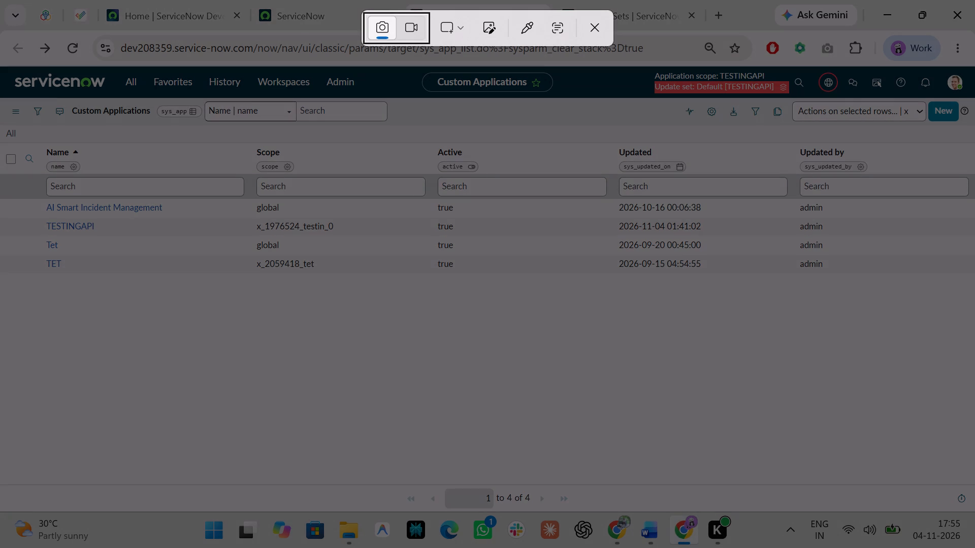
pyautogui.click(0, 67)
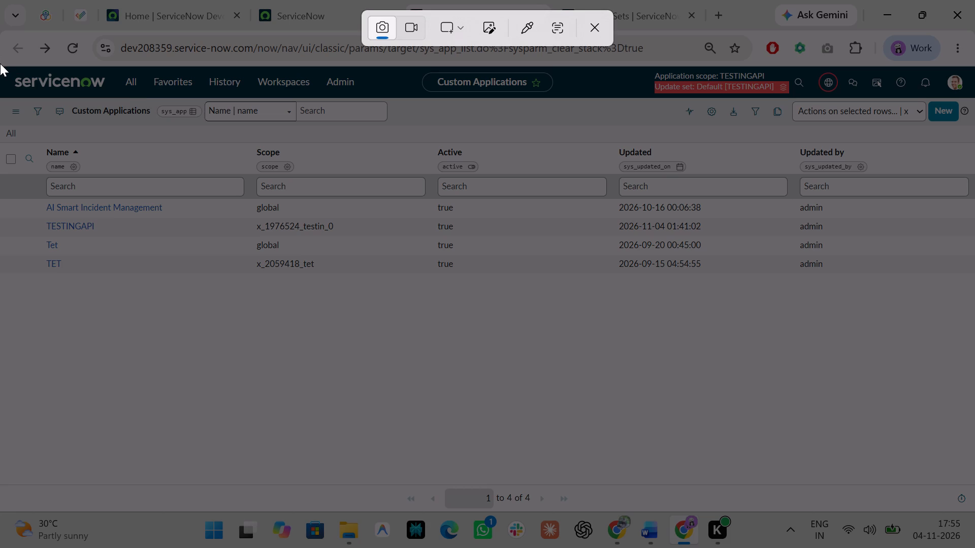
pyautogui.moveTo(0, 26); pyautogui.dragTo(974, 368)
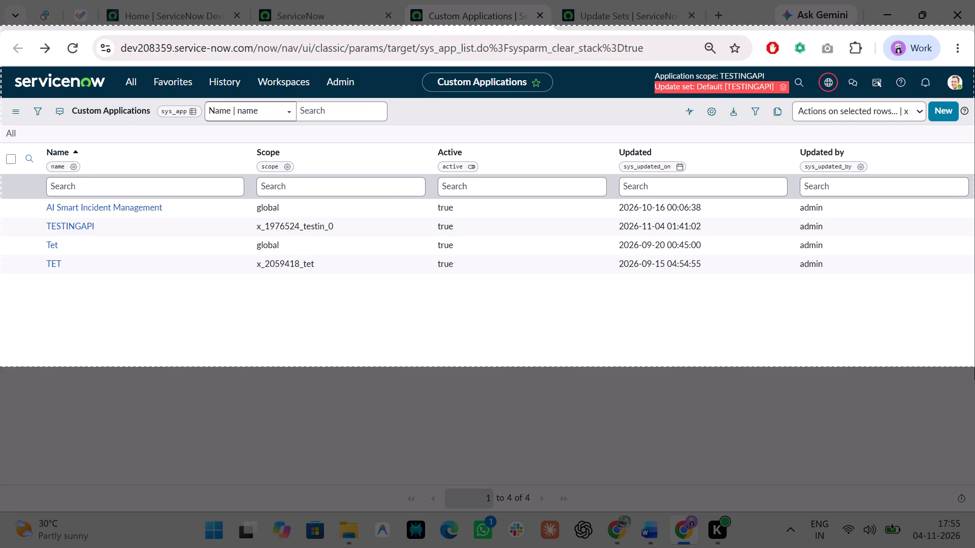
pyautogui.moveTo(974, 368); pyautogui.dragTo(974, 362)
# In Word, paste the Custom Applications screenshot below item 2 and start a new line after it.
pyautogui.click(657, 529)
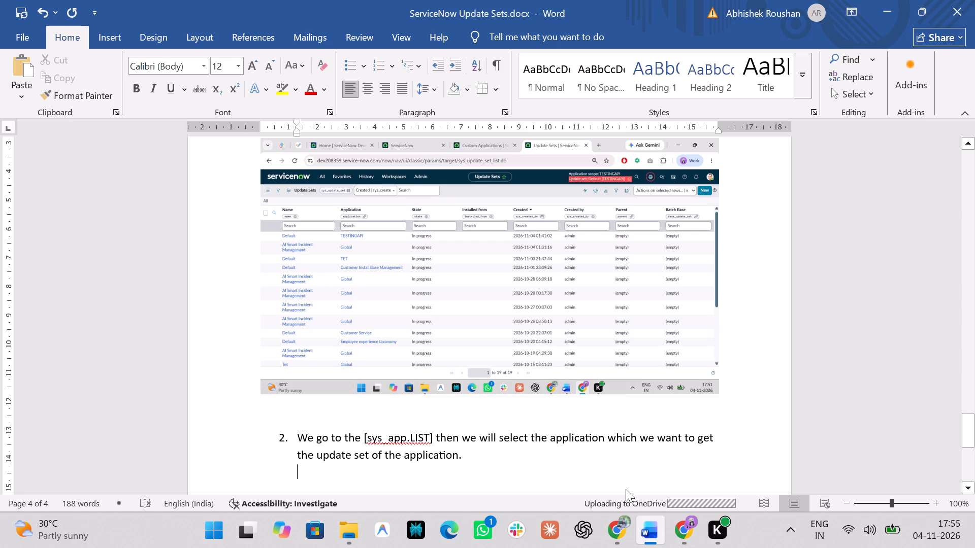
pyautogui.scroll(-1, 595, 448)
pyautogui.press('Return')
pyautogui.press('BackSpace')
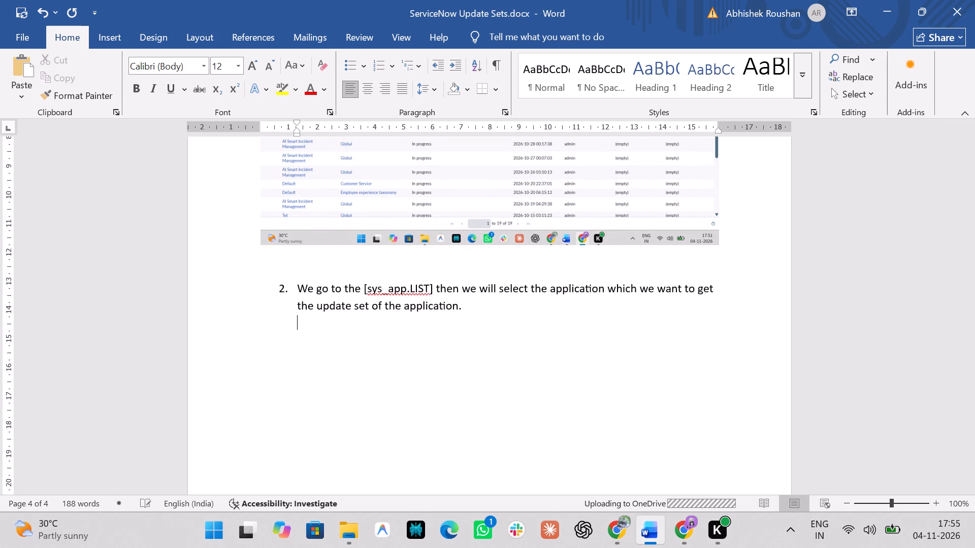
pyautogui.press('BackSpace')
pyautogui.hotkey('ctrl', 'v')
pyautogui.scroll(-1, 595, 448)
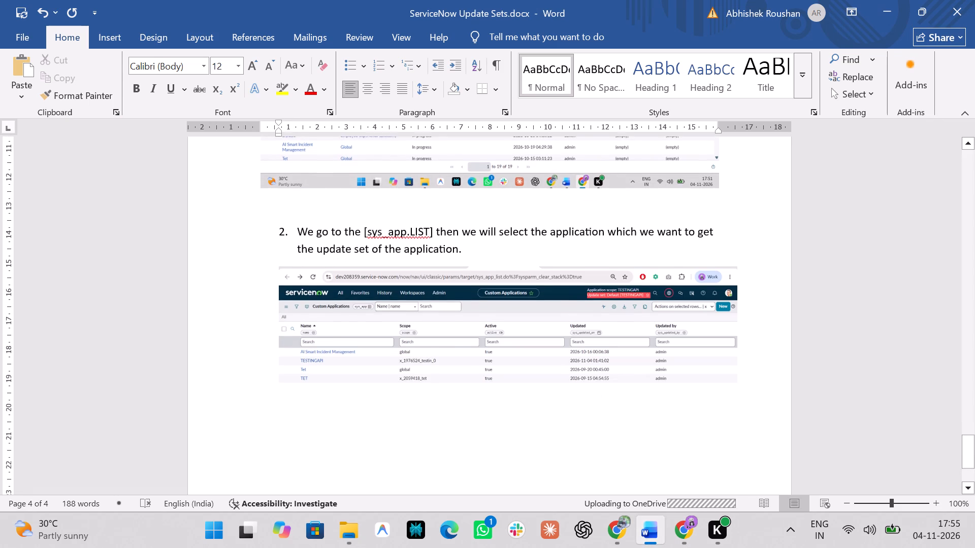
pyautogui.scroll(-1, 595, 448)
pyautogui.press('Return')
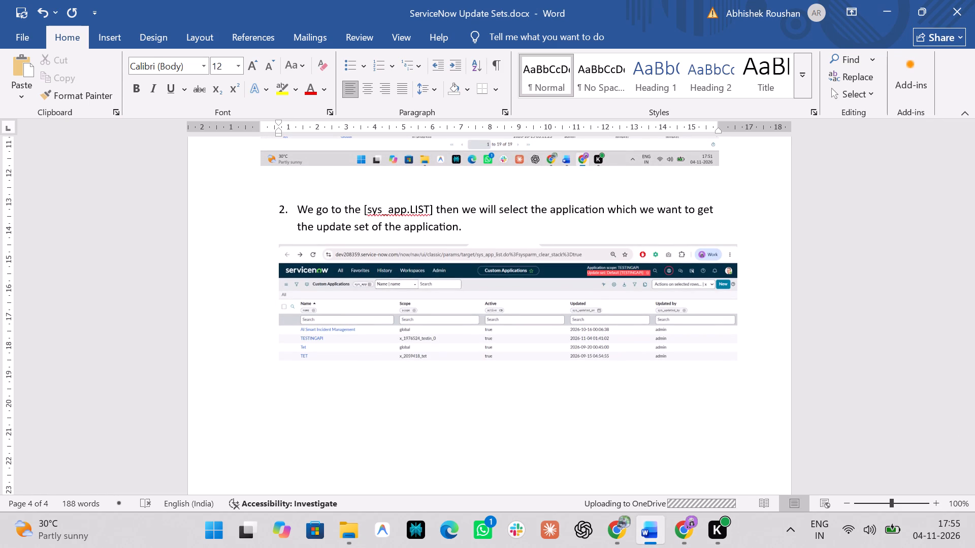
# In Chrome, open the TESTINGAPI application record from the Custom Applications list.
pyautogui.click(690, 529)
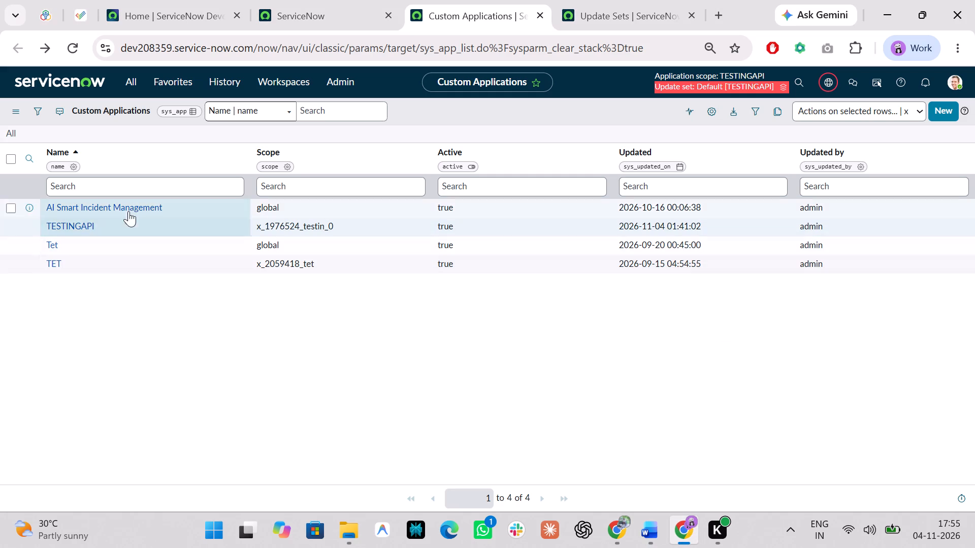
pyautogui.click(84, 228)
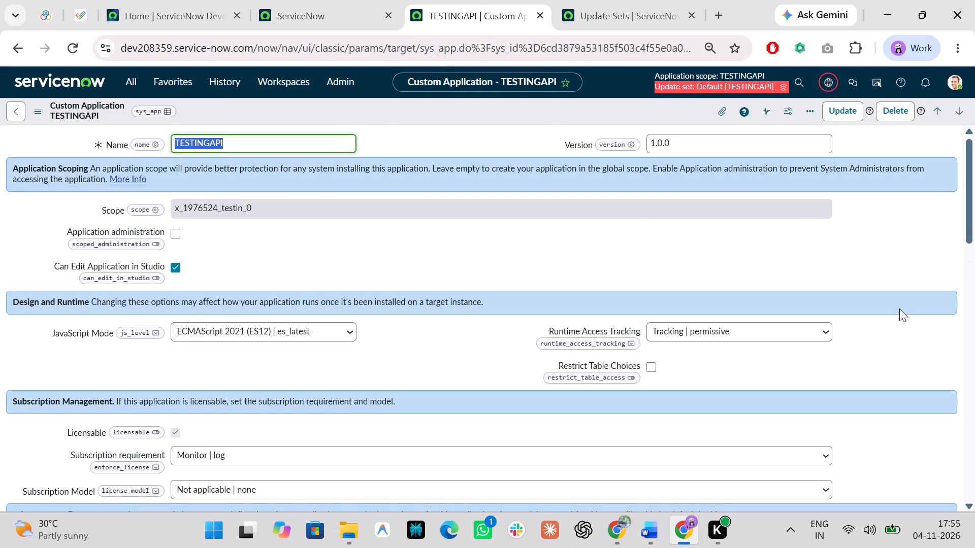
# In Word, write "Now , we can Select the TESTINGAPI ," below the Custom Applications screenshot.
pyautogui.click(653, 525)
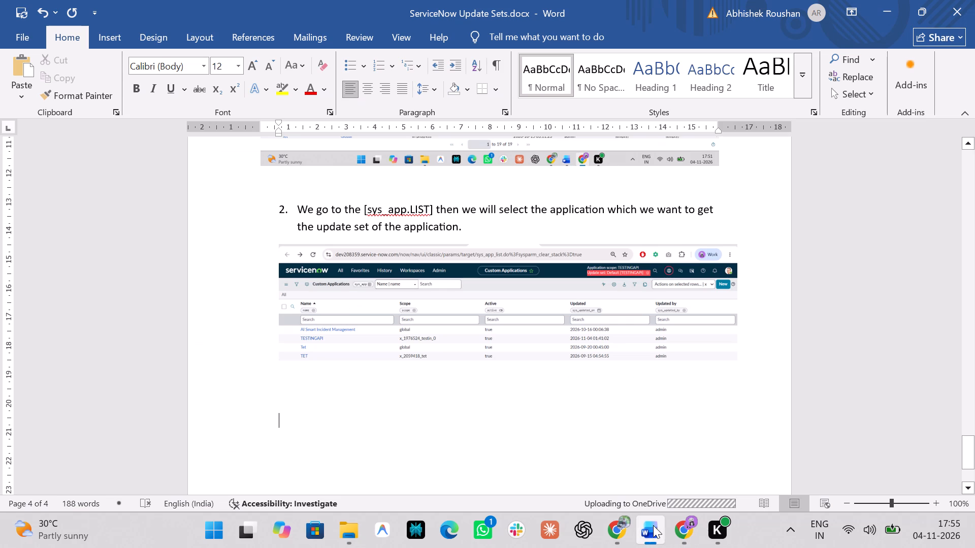
pyautogui.write('the')
pyautogui.press('space')
pyautogui.press('BackSpace')
pyautogui.press('BackSpace')
pyautogui.press('BackSpace')
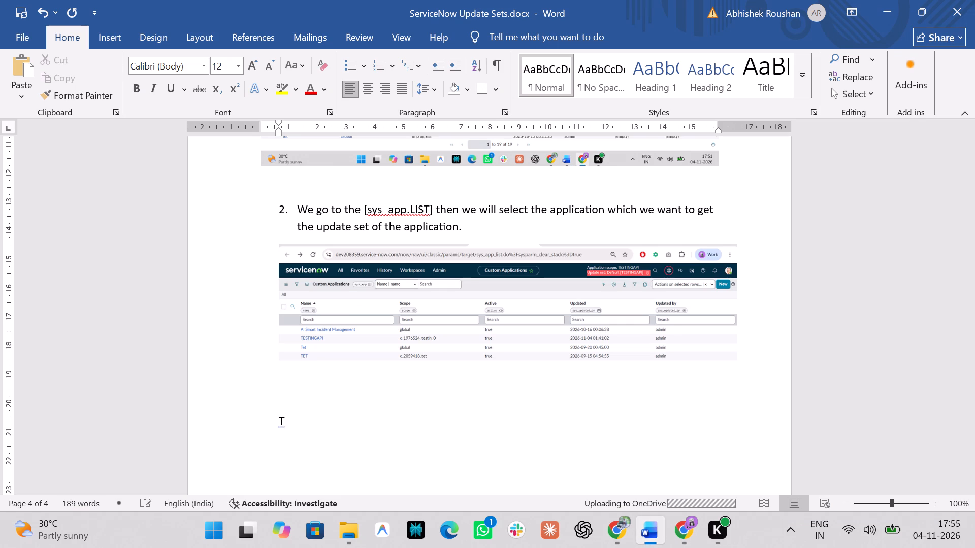
pyautogui.press('BackSpace')
pyautogui.write('Now , we can Select the')
pyautogui.press('space')
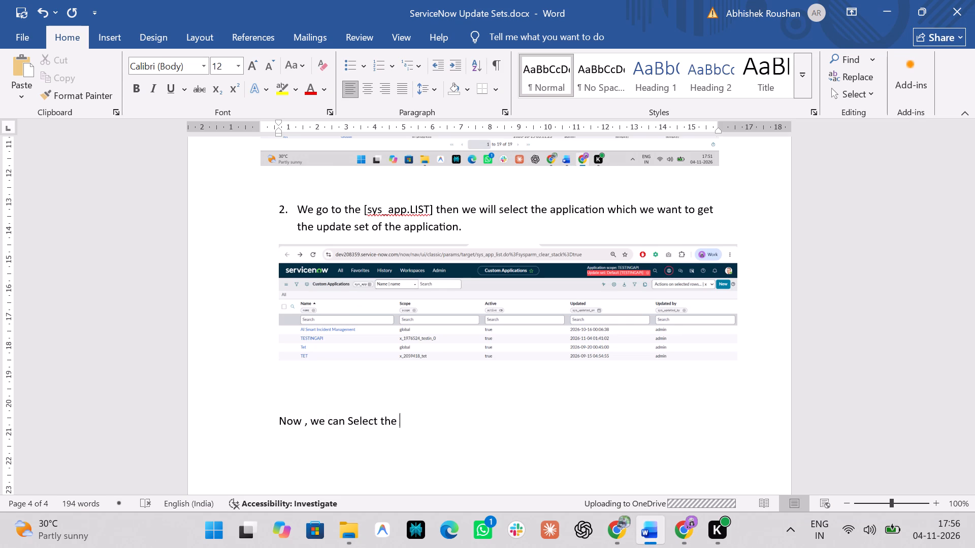
pyautogui.hotkey('shift', 'y')
pyautogui.hotkey('shift', 'BackSpace')
pyautogui.write('TESTING')
pyautogui.press('space')
pyautogui.write('API')
pyautogui.press('Left')
pyautogui.press('Left')
pyautogui.press('Left')
pyautogui.press('BackSpace')
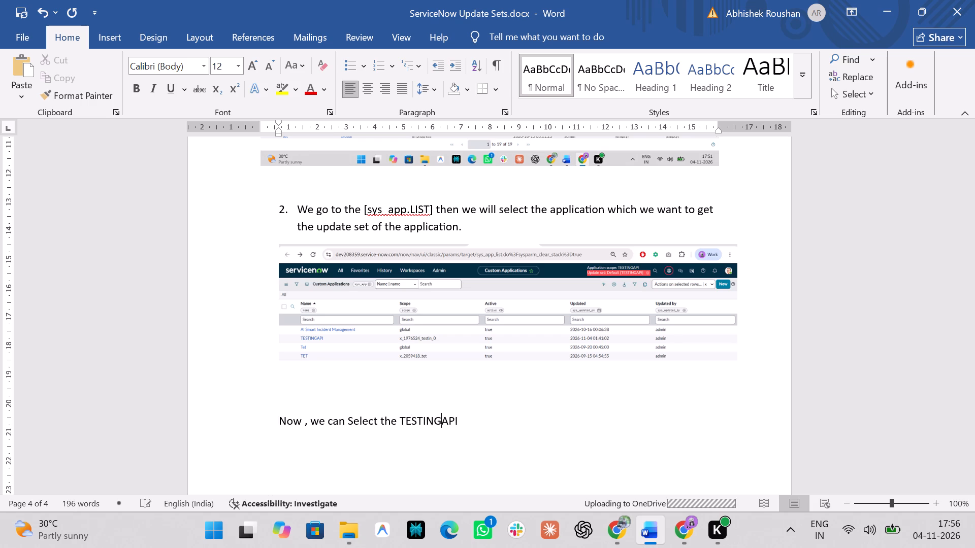
pyautogui.press('End')
pyautogui.press('space')
pyautogui.write(',')
pyautogui.press('space')
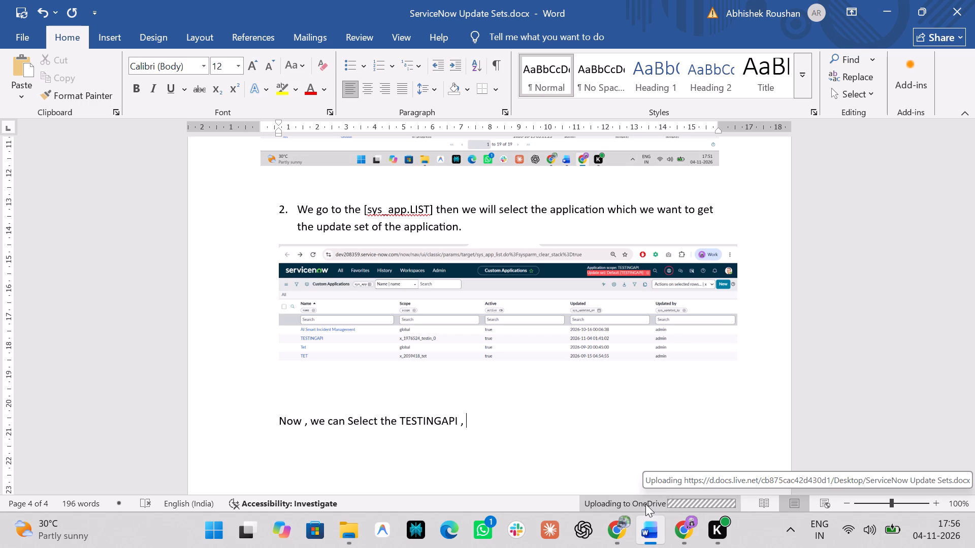
# In Chrome, capture a screenshot of the TESTINGAPI record showing its Related Links section and the Application Files list header.
pyautogui.click(620, 531)
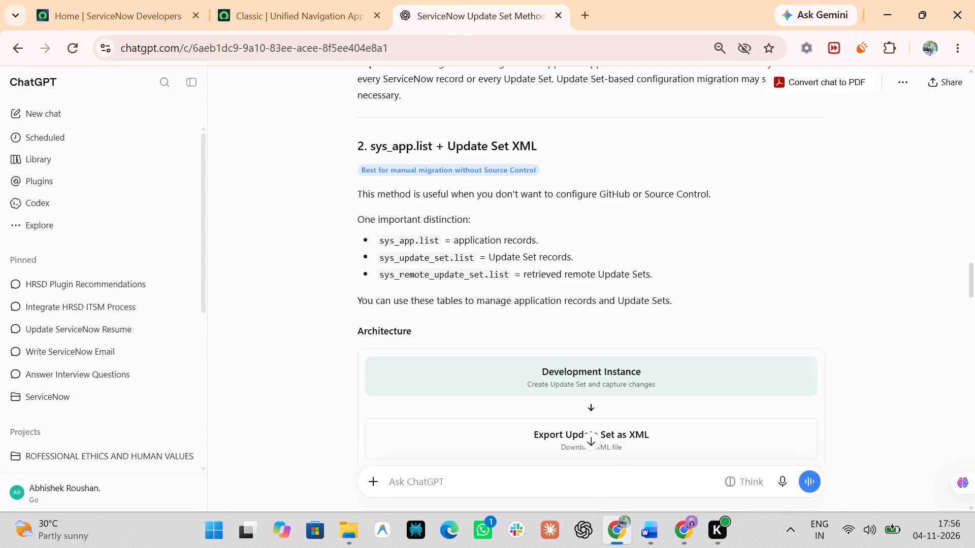
pyautogui.click(694, 526)
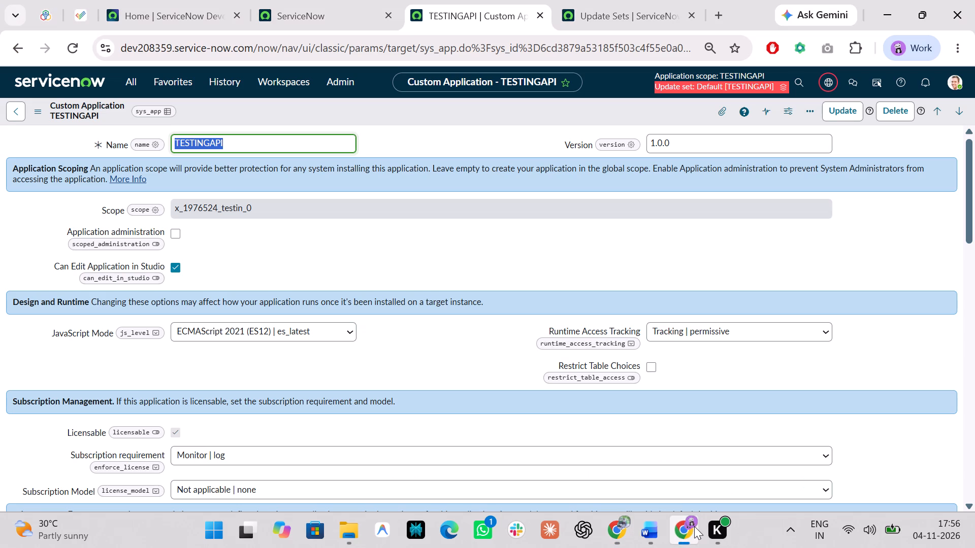
pyautogui.scroll(-3, 398, 264)
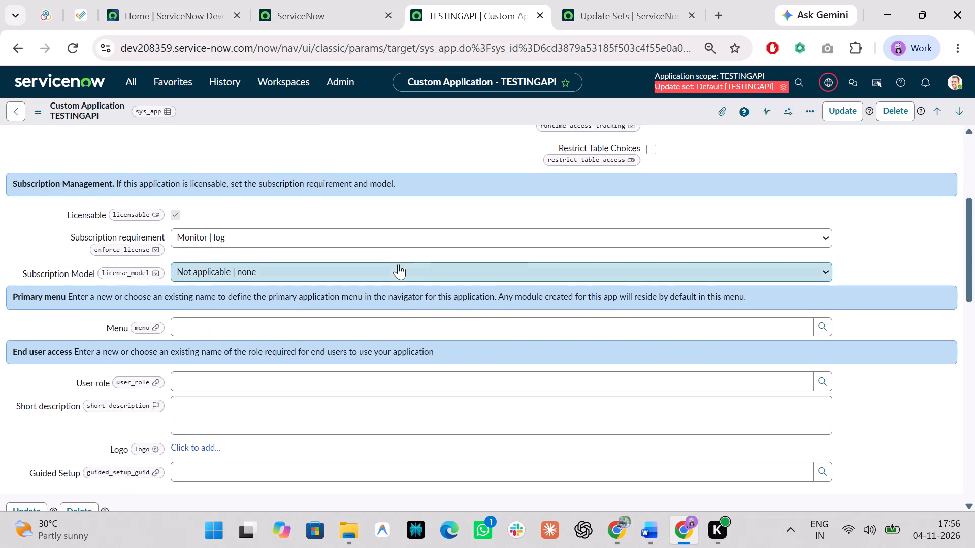
pyautogui.scroll(-3, 398, 264)
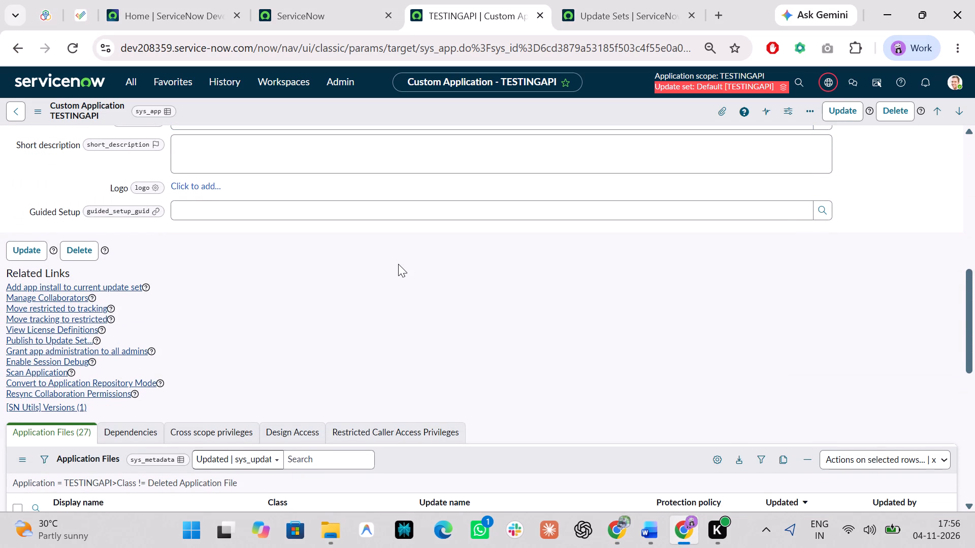
pyautogui.press('F23')
pyautogui.press('Print')
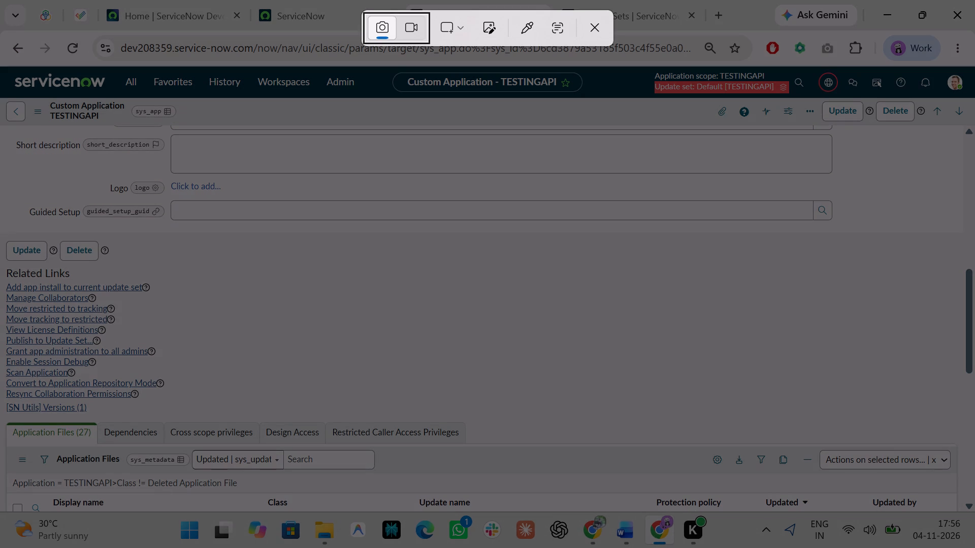
pyautogui.moveTo(0, 66); pyautogui.dragTo(974, 502)
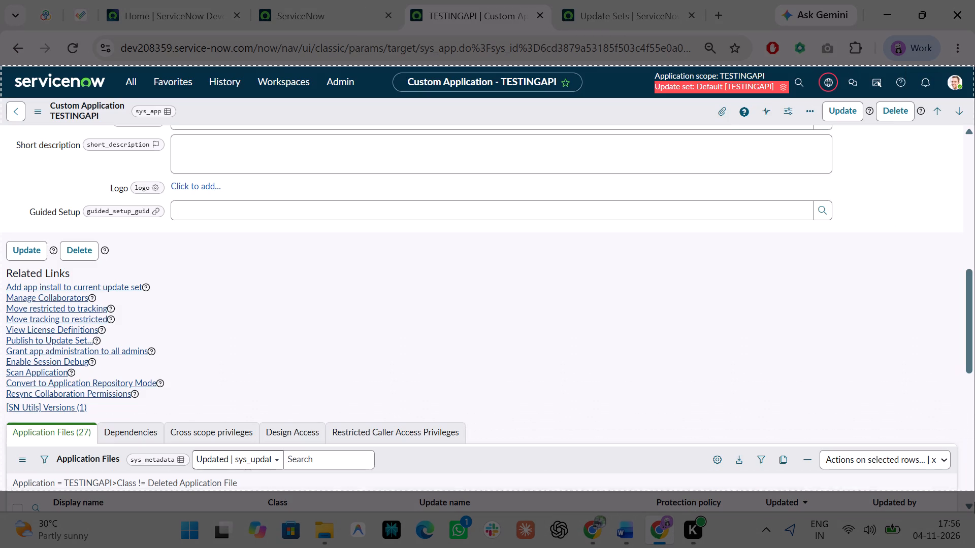
pyautogui.moveTo(974, 502); pyautogui.dragTo(974, 515)
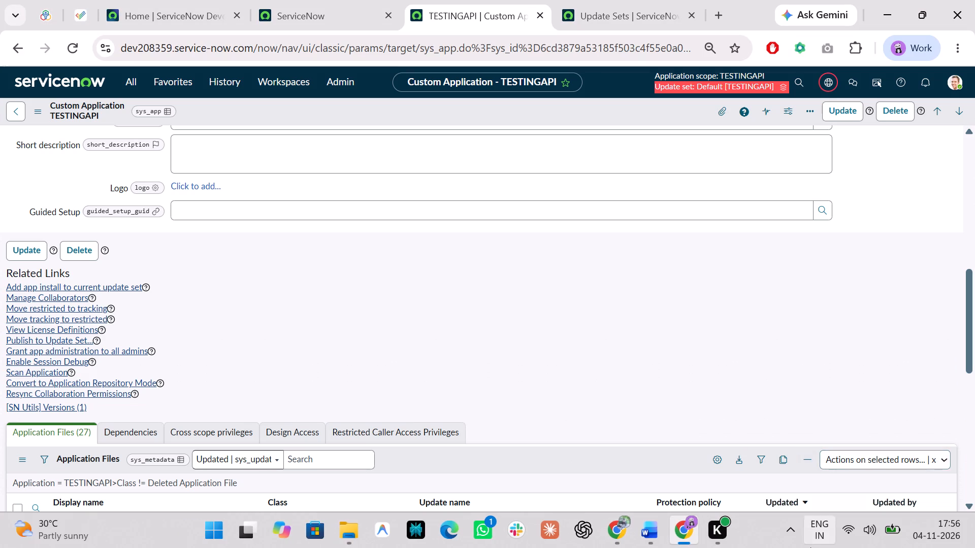
# In Word, paste the TESTINGAPI record screenshot below the "Now , we can Select the TESTINGAPI ," line.
pyautogui.click(653, 534)
pyautogui.press('Return')
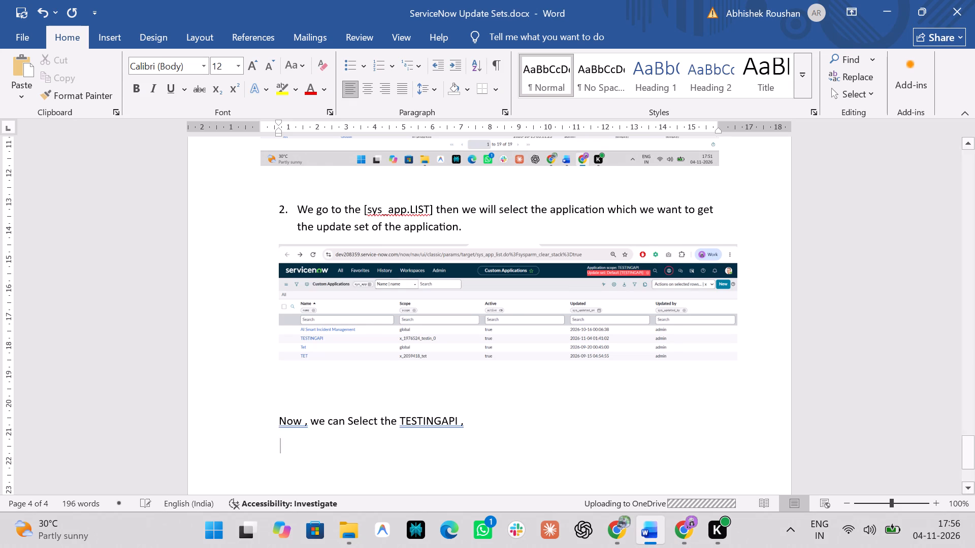
pyautogui.press('Return')
pyautogui.hotkey('ctrl', 'v')
# In Word, extend the "Now , we can Select the TESTINGAPI ," line with "then we can see in the related list".
pyautogui.scroll(1, 505, 457)
pyautogui.click(480, 213)
pyautogui.press('space')
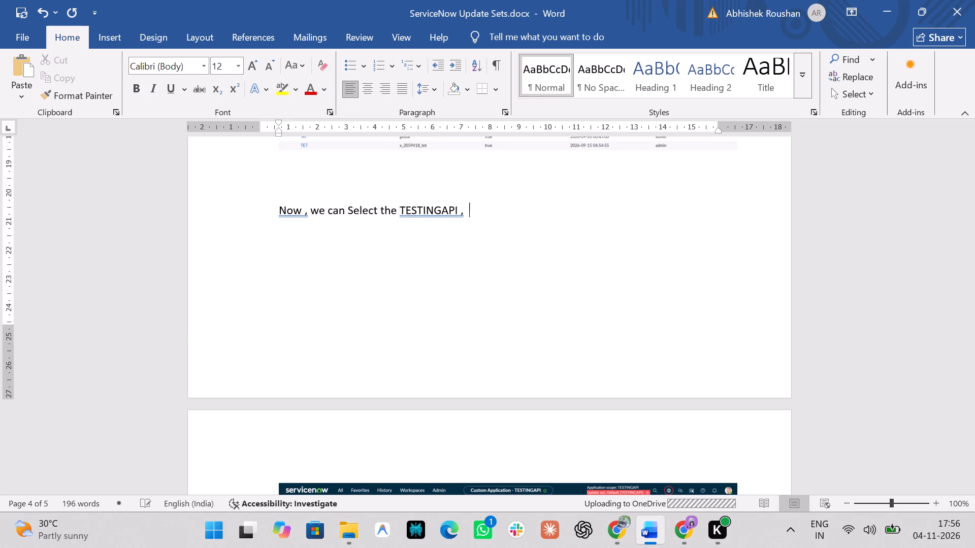
pyautogui.write('we')
pyautogui.press('space')
pyautogui.press('BackSpace')
pyautogui.press('BackSpace')
pyautogui.press('BackSpace')
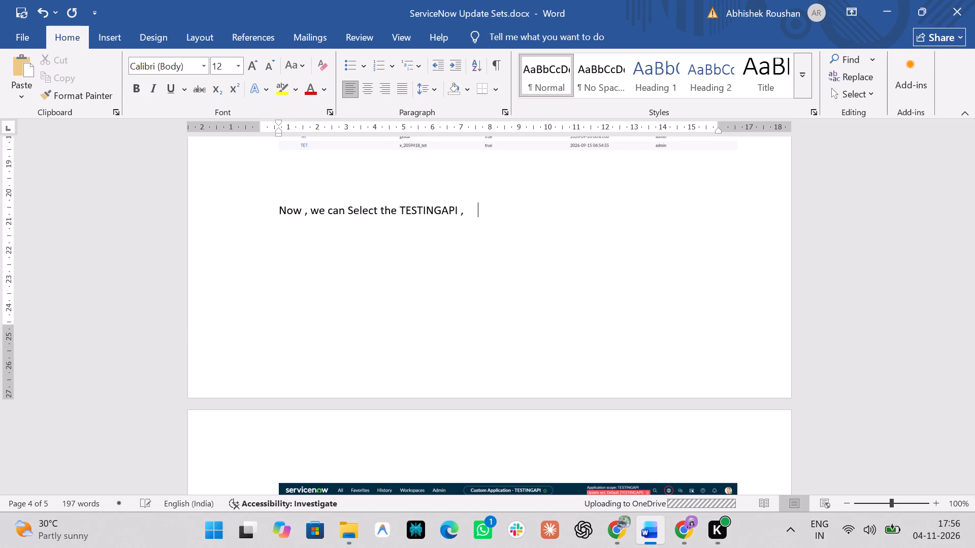
pyautogui.write('thewn')
pyautogui.press('space')
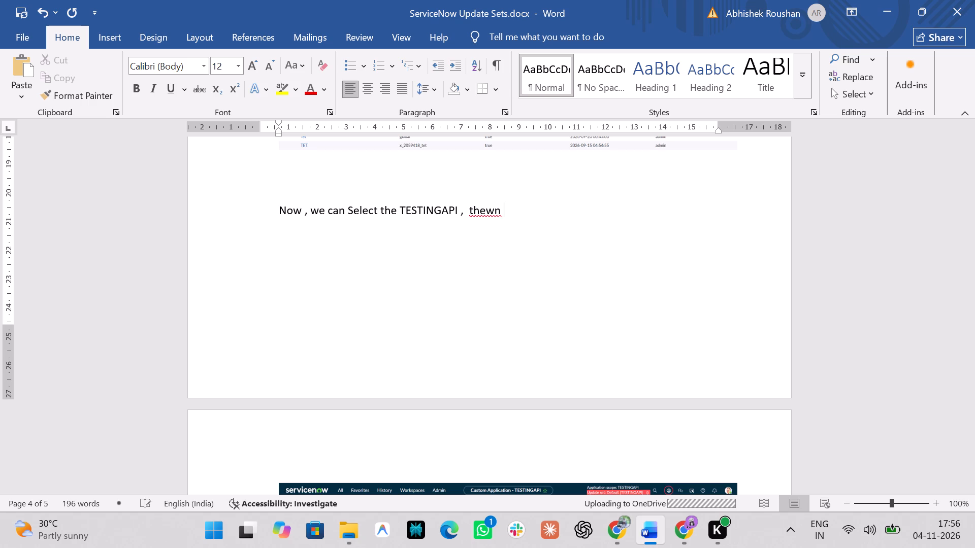
pyautogui.press('BackSpace')
pyautogui.press('BackSpace')
pyautogui.press('BackSpace')
pyautogui.write('n we s')
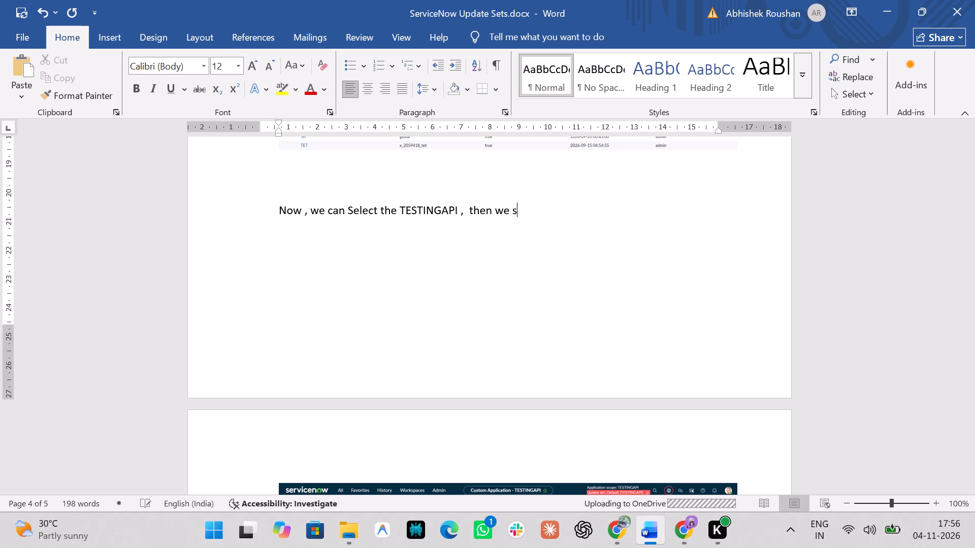
pyautogui.press('BackSpace')
pyautogui.write('can see in the related list')
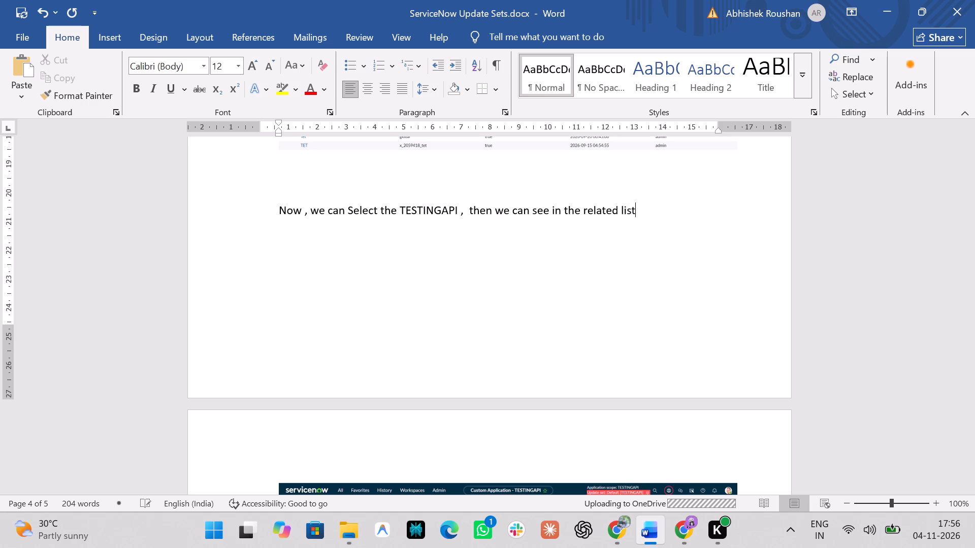
pyautogui.scroll(-2, 480, 213)
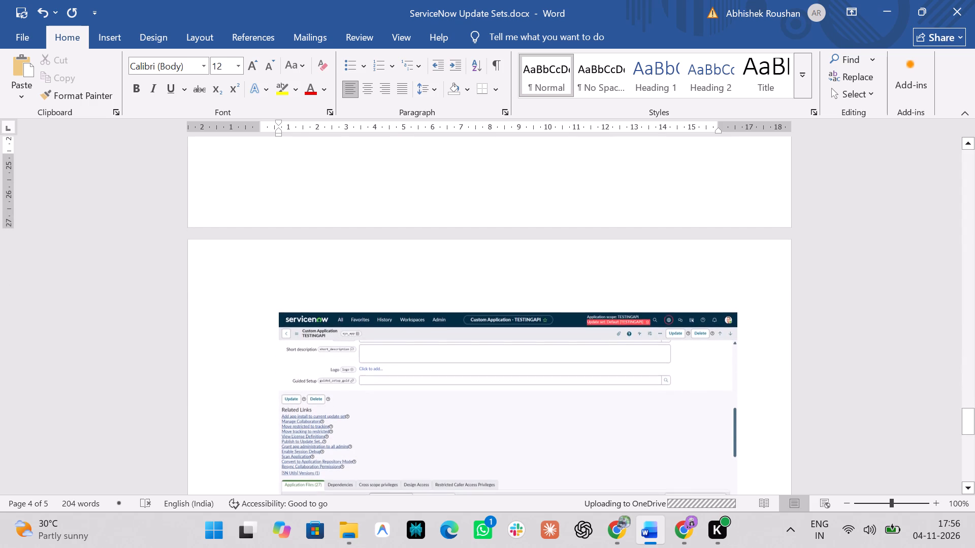
pyautogui.scroll(-2, 480, 213)
pyautogui.press('space')
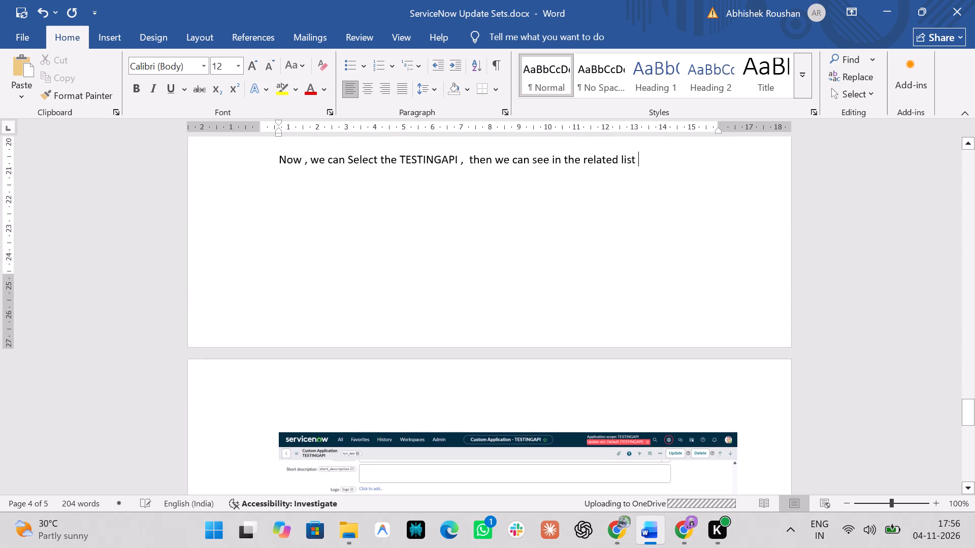
pyautogui.write('i.t')
pyautogui.press('BackSpace')
pyautogui.press('BackSpace')
pyautogui.press('BackSpace')
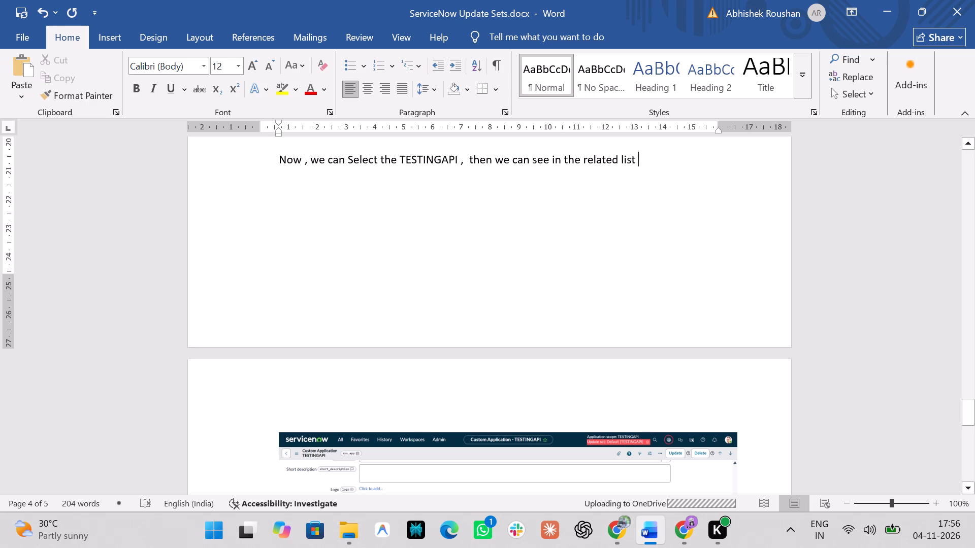
# Add a new line below it reading "i.e. Publish To Update Set.".
pyautogui.press('Return')
pyautogui.write('i.e.')
pyautogui.press('space')
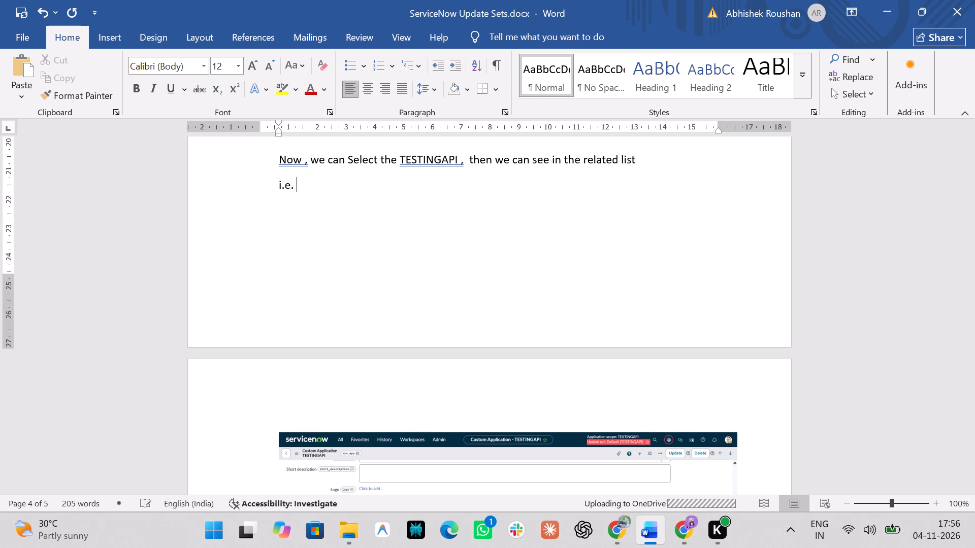
pyautogui.scroll(-4, 576, 192)
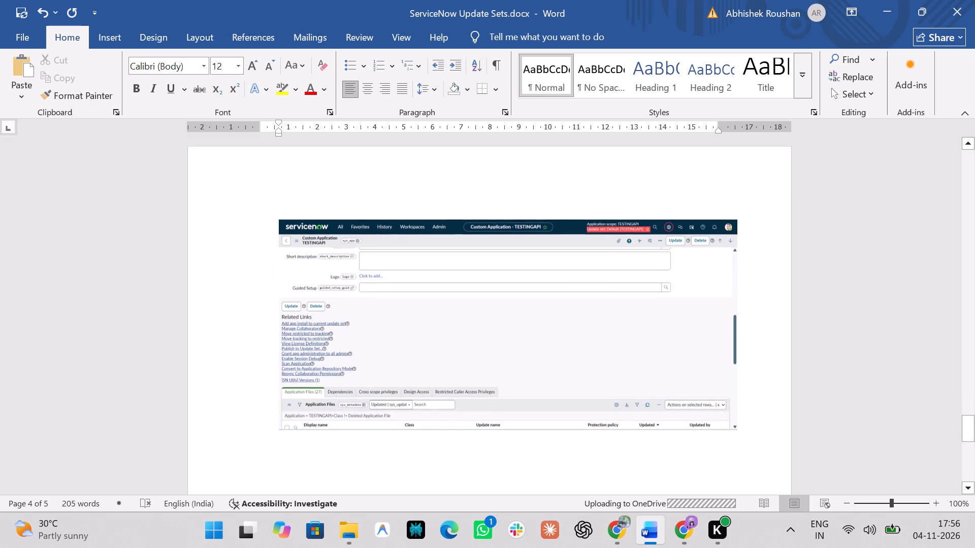
pyautogui.hotkey('shift', 'p')
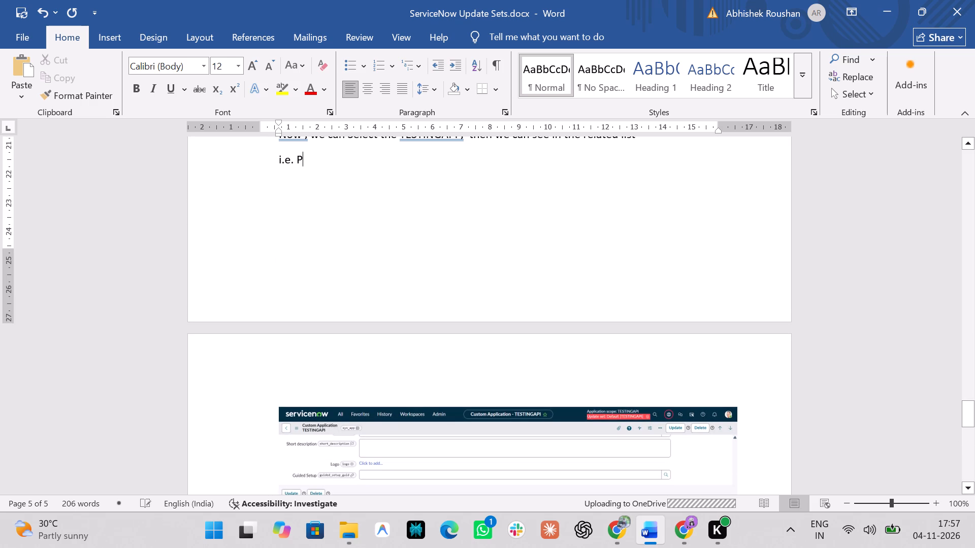
pyautogui.write('ublish To UP')
pyautogui.press('BackSpace')
pyautogui.write('pdate STE')
pyautogui.press('BackSpace')
pyautogui.press('BackSpace')
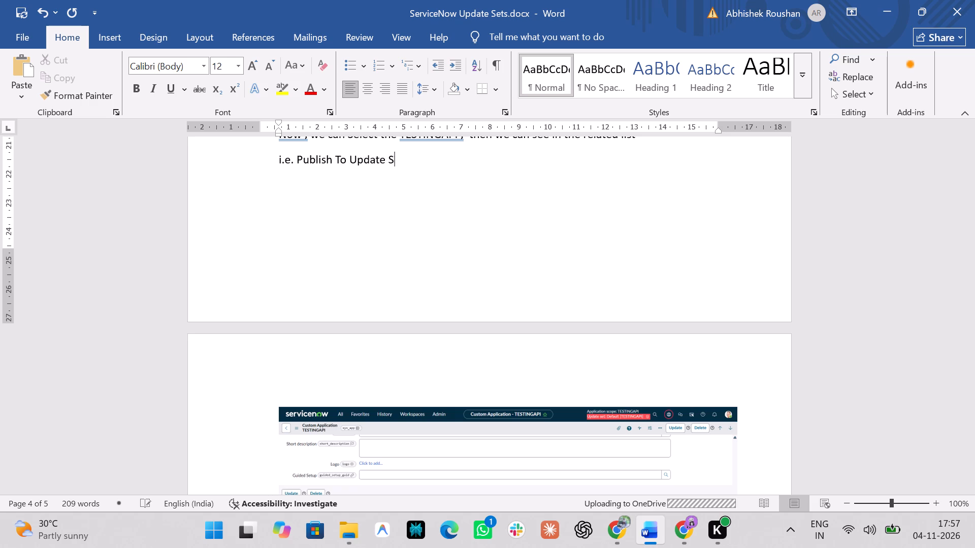
pyautogui.write('et.')
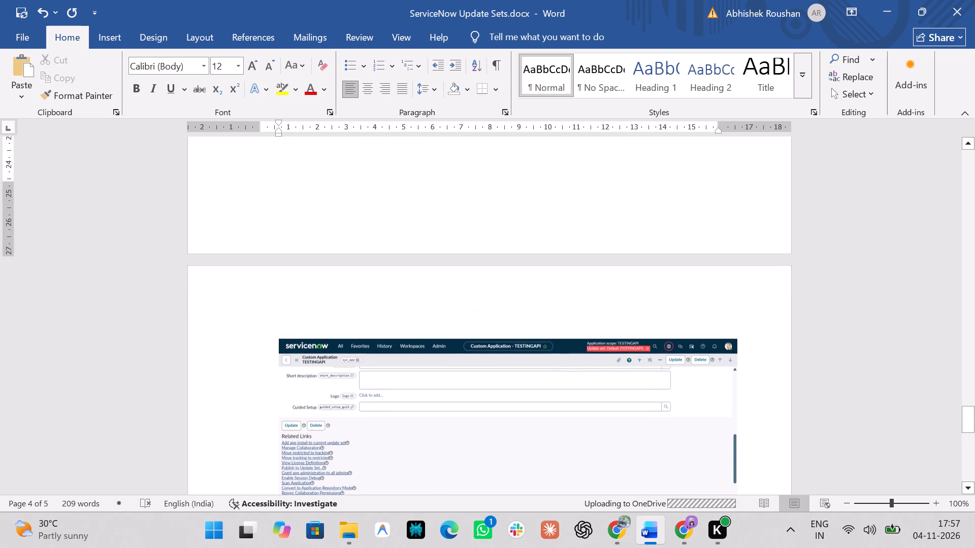
# Make the "Publish To Update Set." text bold and increase its font size to 14.
pyautogui.scroll(2, 576, 192)
pyautogui.moveTo(418, 196); pyautogui.dragTo(357, 187)
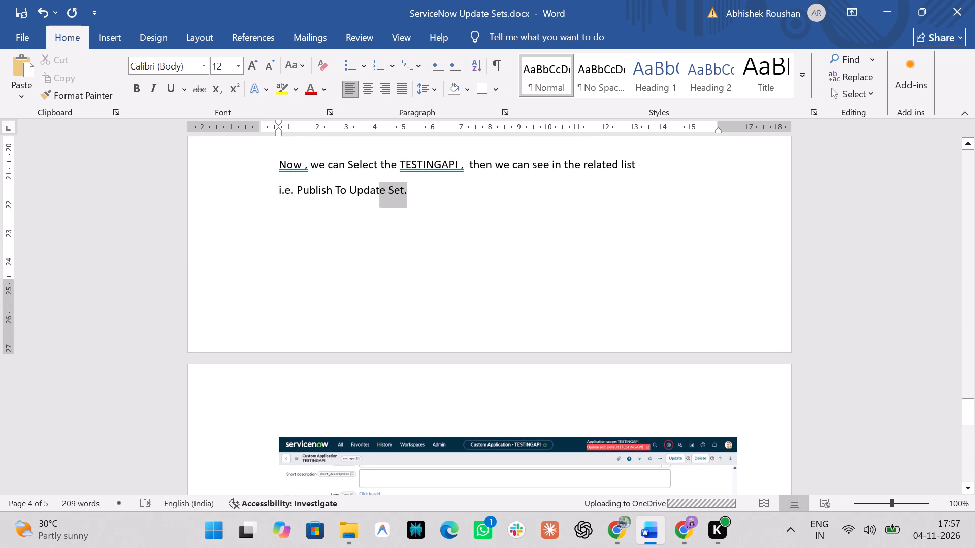
pyautogui.moveTo(357, 187); pyautogui.dragTo(312, 187)
pyautogui.click(319, 165)
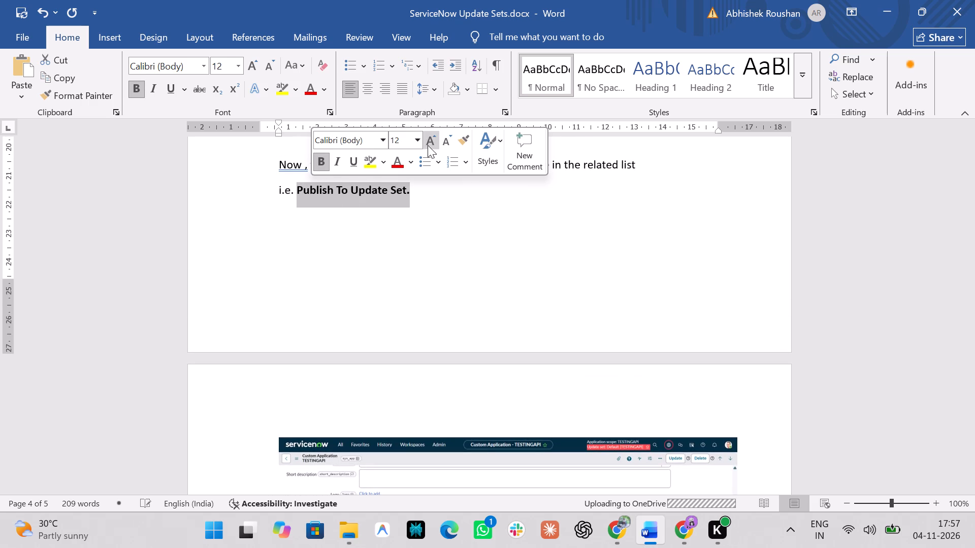
pyautogui.click(433, 144)
pyautogui.click(455, 200)
# Add two new lines below the TESTINGAPI record screenshot.
pyautogui.scroll(-1, 455, 200)
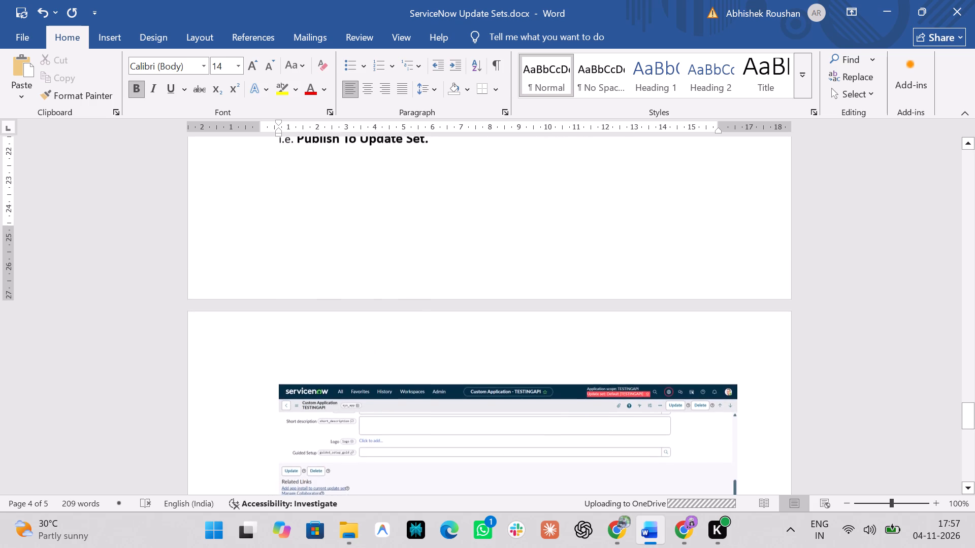
pyautogui.scroll(-2, 455, 200)
pyautogui.click(745, 243)
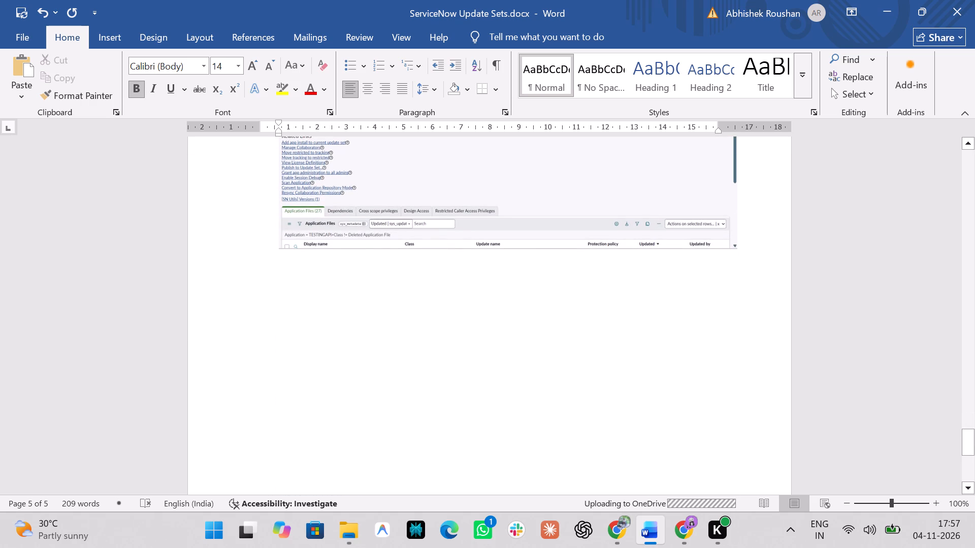
pyautogui.press('Return')
pyautogui.press('Return')
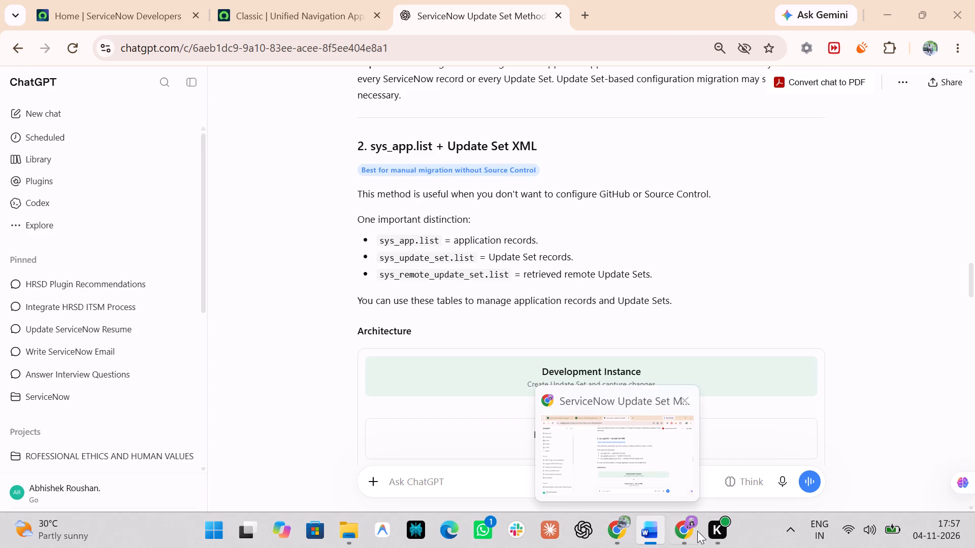
# In Chrome, open the Publish to Update Set dialog for TESTINGAPI and capture a screenshot of the whole browser window.
pyautogui.click(693, 543)
pyautogui.scroll(-1, 560, 346)
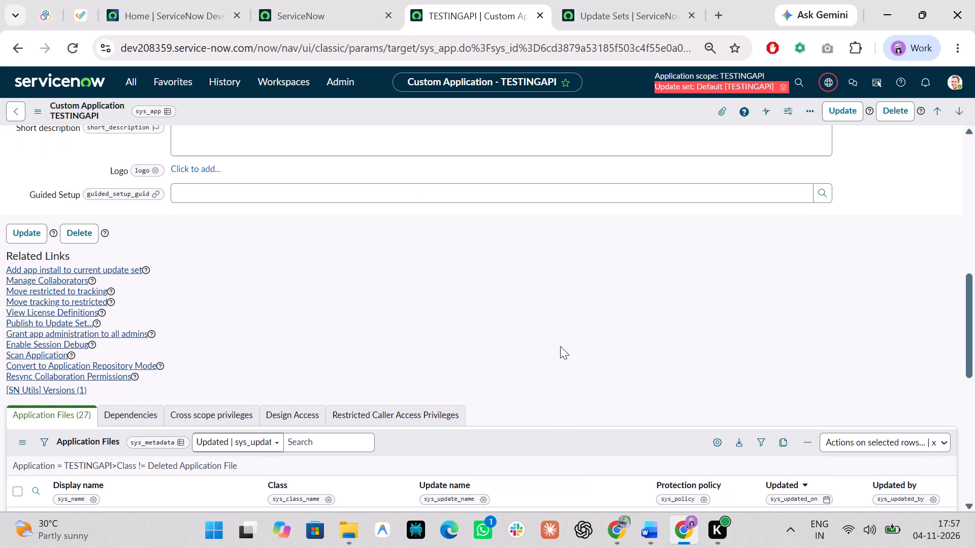
pyautogui.click(51, 323)
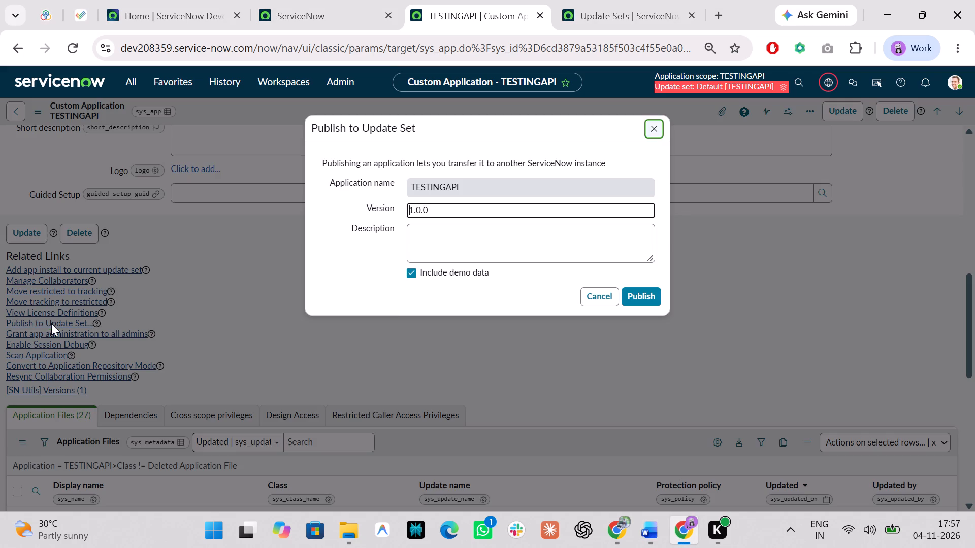
pyautogui.press('F23')
pyautogui.press('Print')
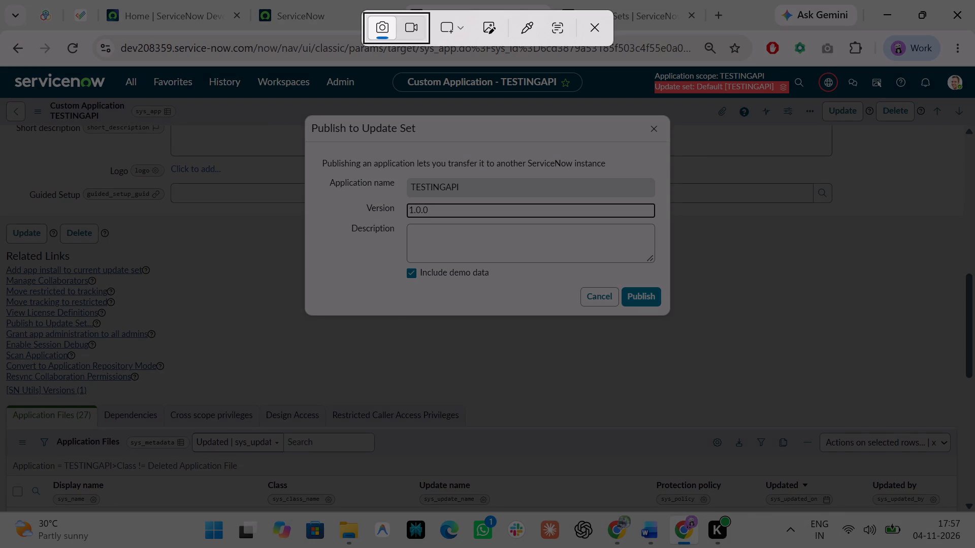
pyautogui.moveTo(0, 0); pyautogui.dragTo(974, 505)
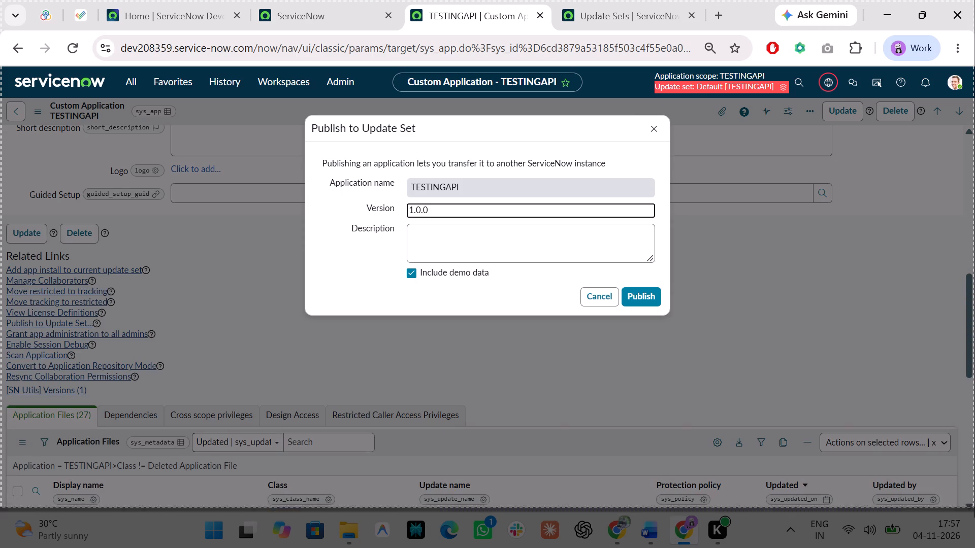
# Publish TESTINGAPI version 1.0.0 to an update set with demo data included.
pyautogui.click(455, 275)
pyautogui.click(464, 277)
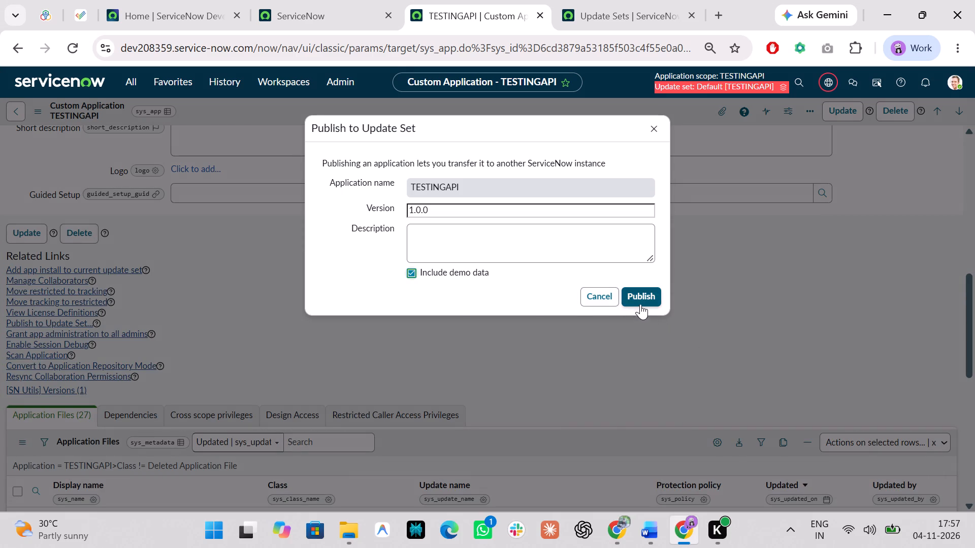
pyautogui.click(641, 302)
# In Word, write "Now," below the TESTINGAPI record screenshot and paste the Publish to Update Set dialog screenshot under it.
pyautogui.click(647, 526)
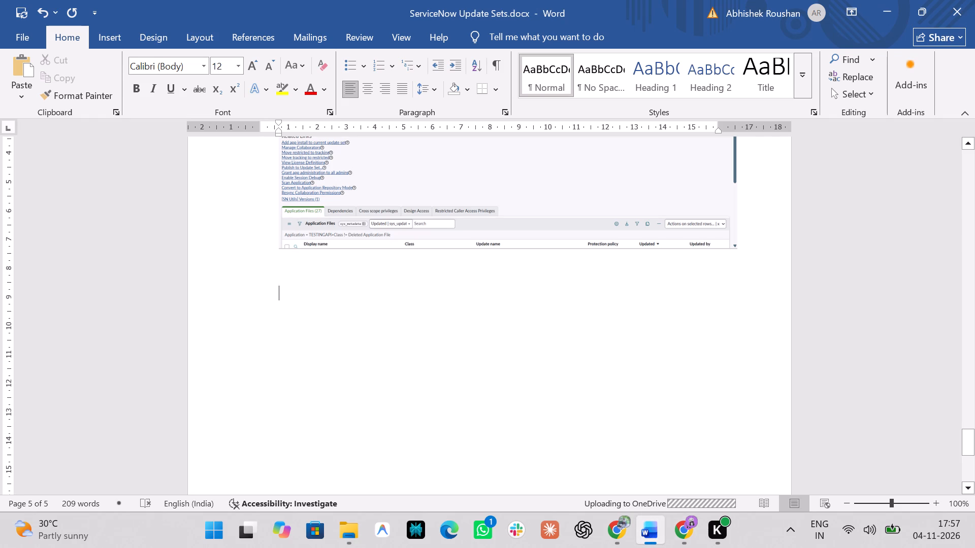
pyautogui.write('Now,')
pyautogui.press('Return')
pyautogui.hotkey('ctrl', 'v')
pyautogui.scroll(-1, 512, 430)
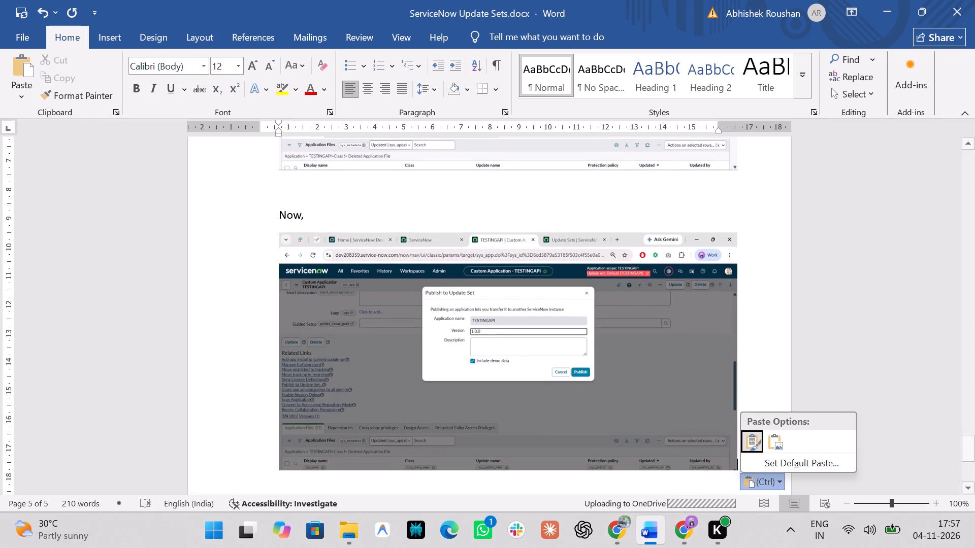
pyautogui.scroll(-1, 619, 374)
pyautogui.click(632, 463)
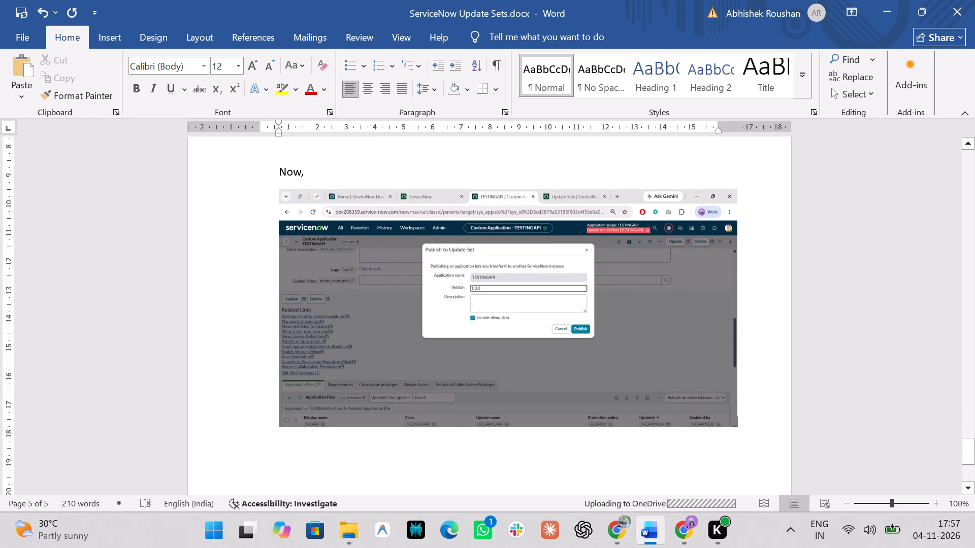
# Write "Click Publish" below the pasted dialog screenshot, leaving a blank line between them.
pyautogui.click(751, 429)
pyautogui.press('Return')
pyautogui.press('Return')
pyautogui.write('Click')
pyautogui.press('space')
pyautogui.write('Publish')
pyautogui.press('space')
pyautogui.press('BackSpace')
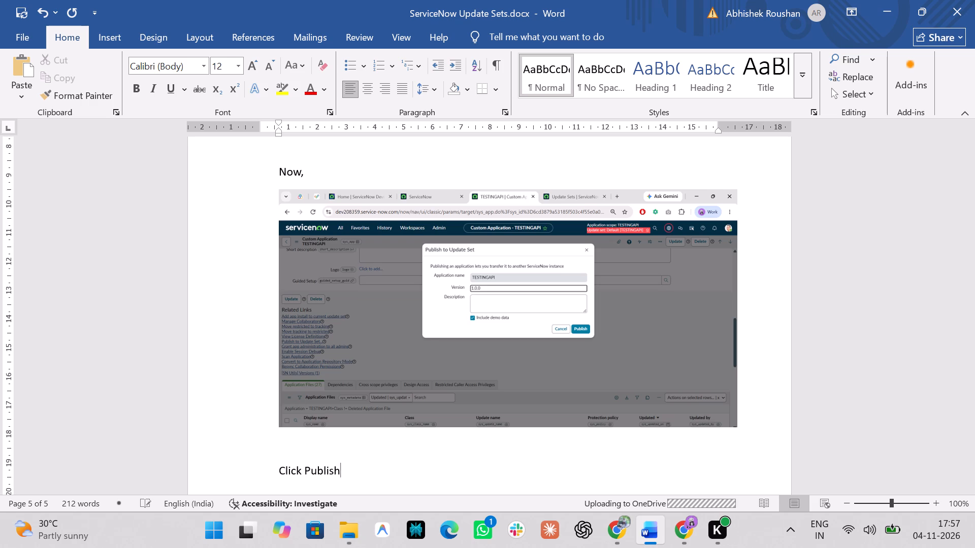
pyautogui.press('BackSpace')
pyautogui.press('h')
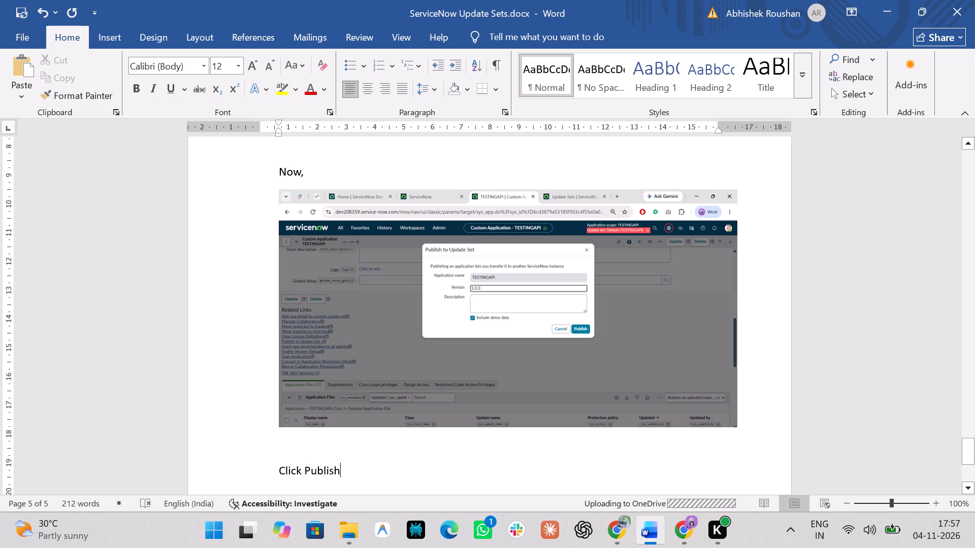
# Make the "Click Publish" line bold and add two new lines after it.
pyautogui.moveTo(373, 470); pyautogui.dragTo(262, 475)
pyautogui.click(269, 452)
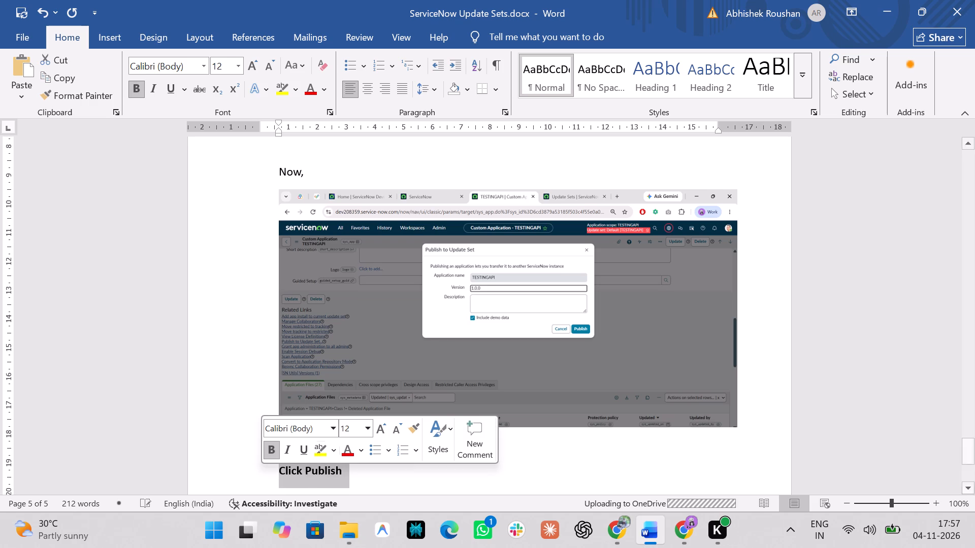
pyautogui.click(393, 475)
pyautogui.press('Return')
pyautogui.press('Return')
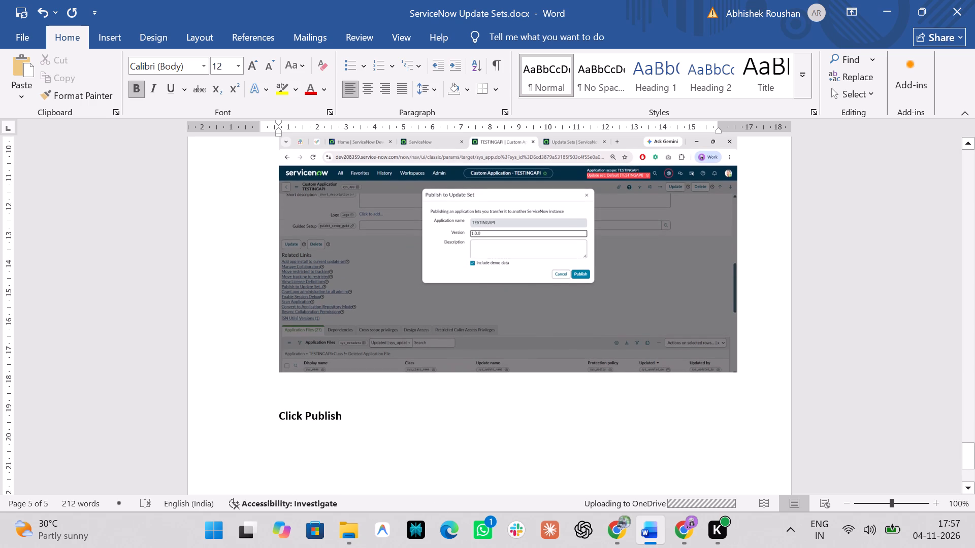
# In Chrome, close the finished publishing dialog to open the TESTINGAPI update set record and dismiss the notifications.
pyautogui.click(676, 524)
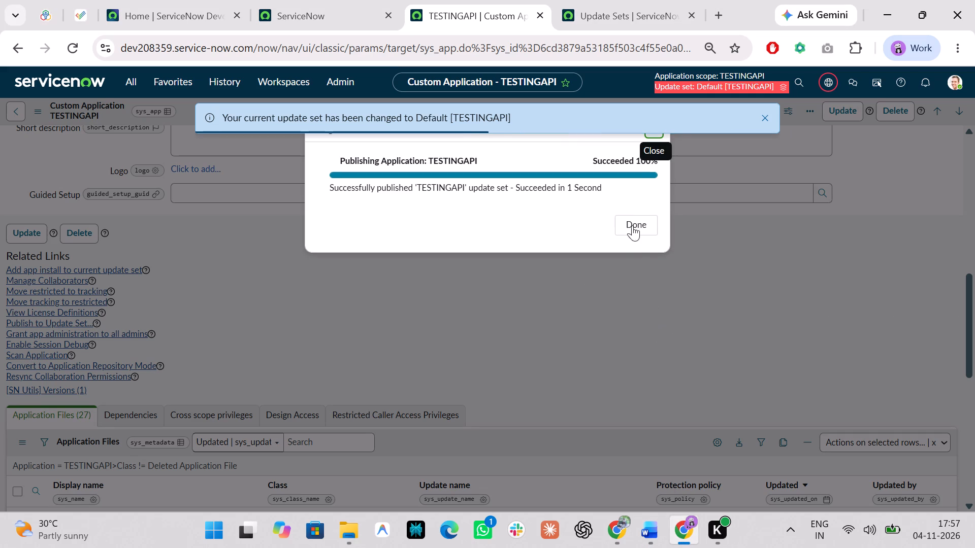
pyautogui.click(638, 230)
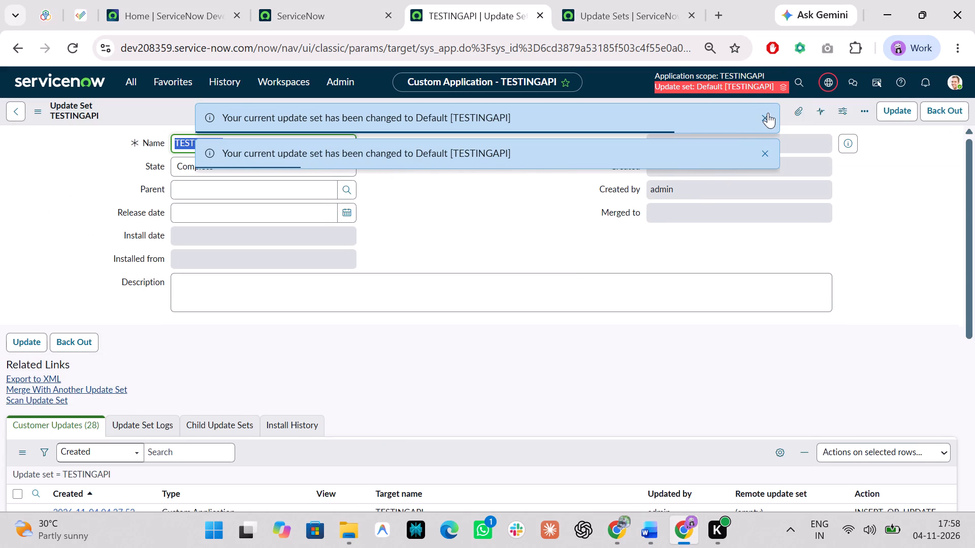
pyautogui.click(768, 113)
pyautogui.click(766, 119)
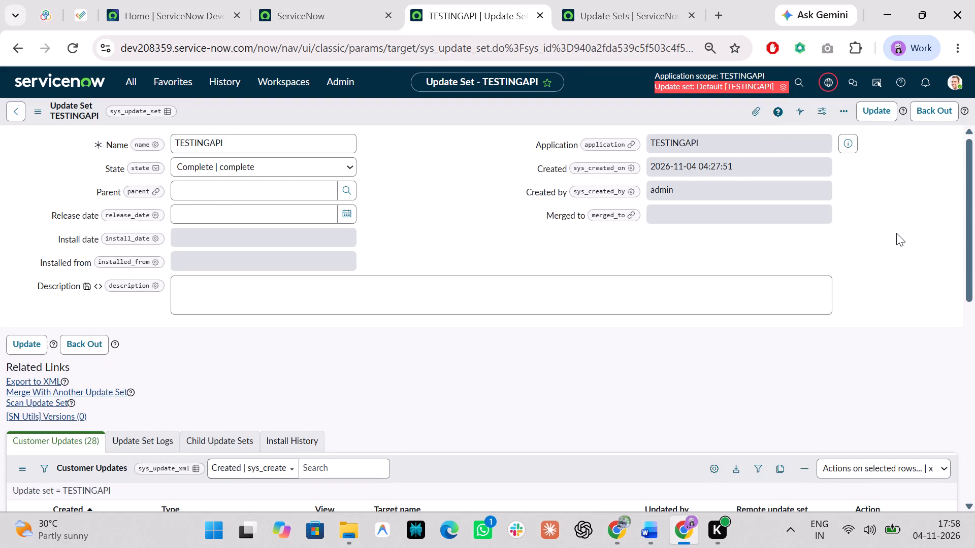
# Capture a screenshot of the TESTINGAPI update set record, from the browser's tab strip down to the start of the Customer Updates list.
pyautogui.click(896, 233)
pyautogui.press('F23')
pyautogui.press('Print')
pyautogui.moveTo(0, 0); pyautogui.dragTo(974, 407)
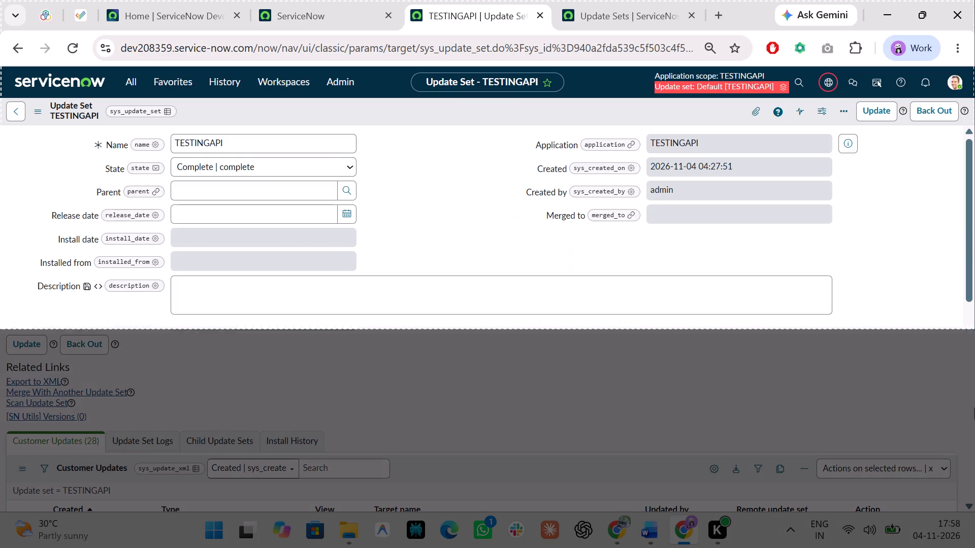
pyautogui.moveTo(974, 407); pyautogui.dragTo(974, 515)
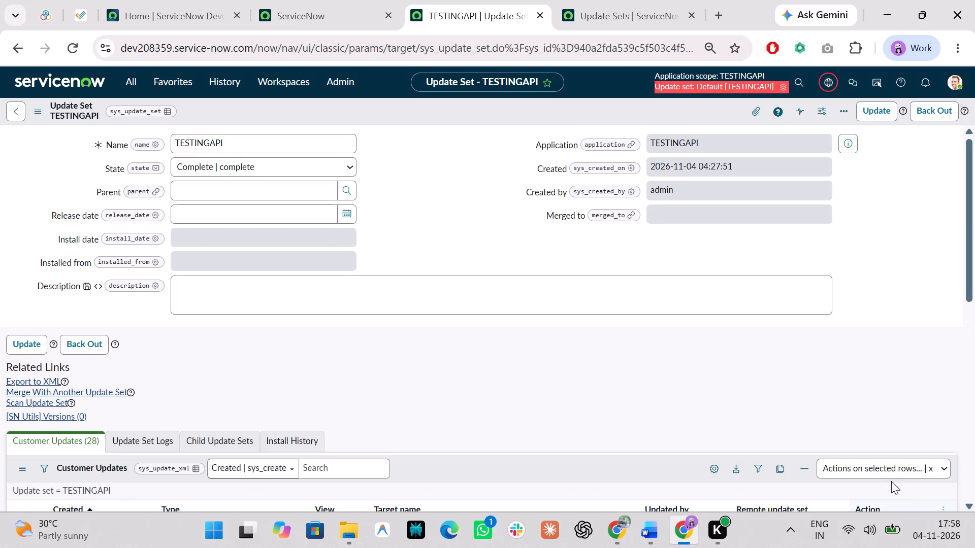
pyautogui.scroll(-1, 865, 472)
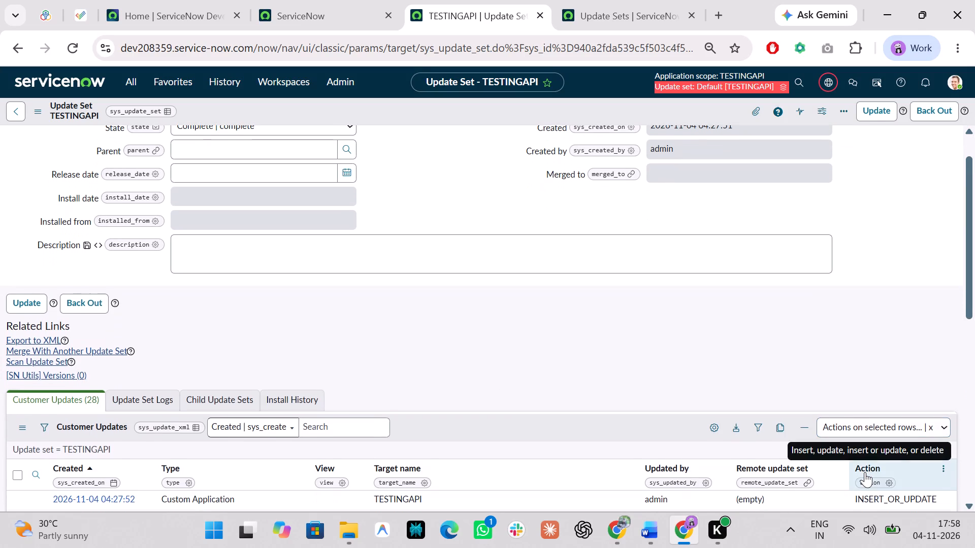
pyautogui.scroll(1, 865, 472)
# Switch to Word and paste the update set record screenshot below the "Click Publish" line.
pyautogui.click(648, 528)
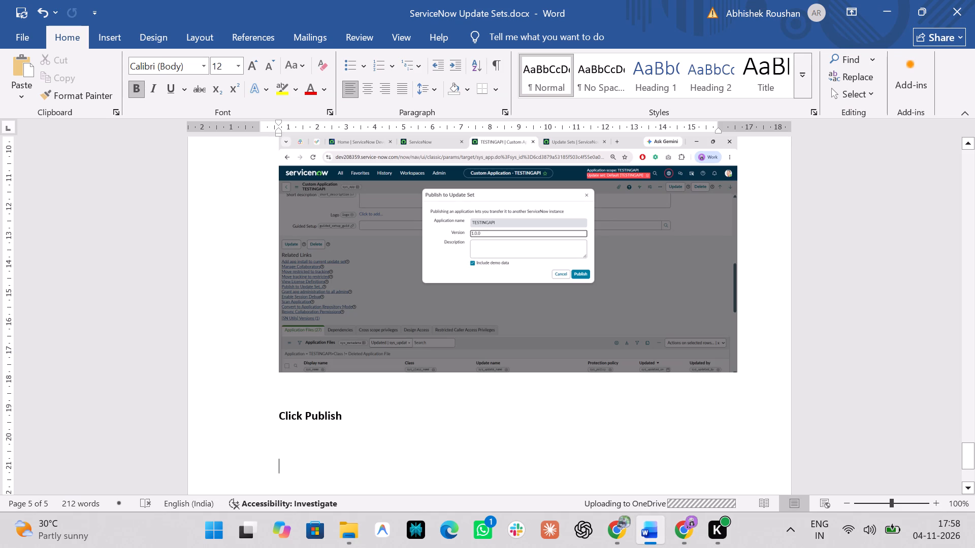
pyautogui.scroll(-1, 551, 465)
pyautogui.hotkey('ctrl', 'v')
pyautogui.scroll(-1, 551, 465)
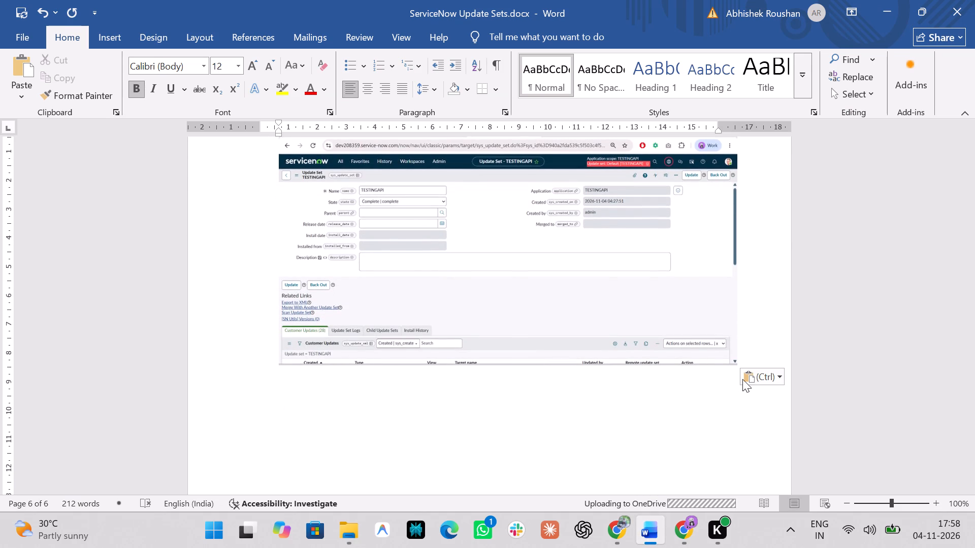
# Below the pasted screenshot, leave a blank line, write "We can see this is be Created a New Update Set [ TestingAPI]" and start a new line.
pyautogui.press('Return')
pyautogui.press('Return')
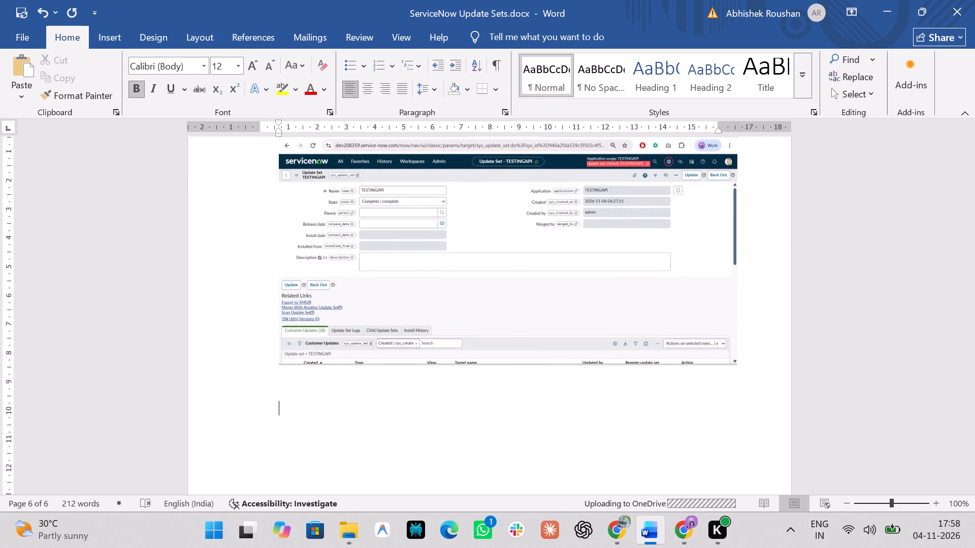
pyautogui.write('We can see')
pyautogui.press('space')
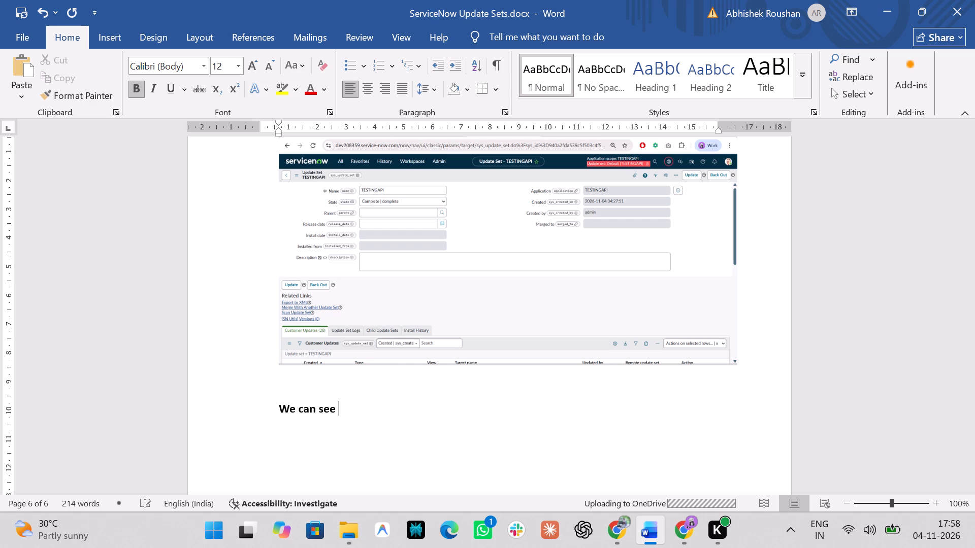
pyautogui.write('this is w')
pyautogui.press('BackSpace')
pyautogui.write('be')
pyautogui.press('space')
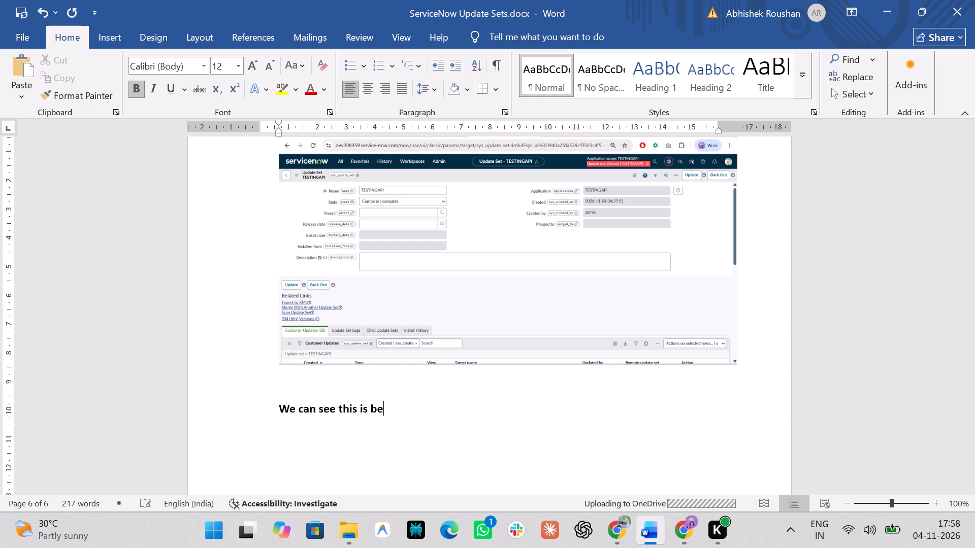
pyautogui.write('Create')
pyautogui.press('space')
pyautogui.press('BackSpace')
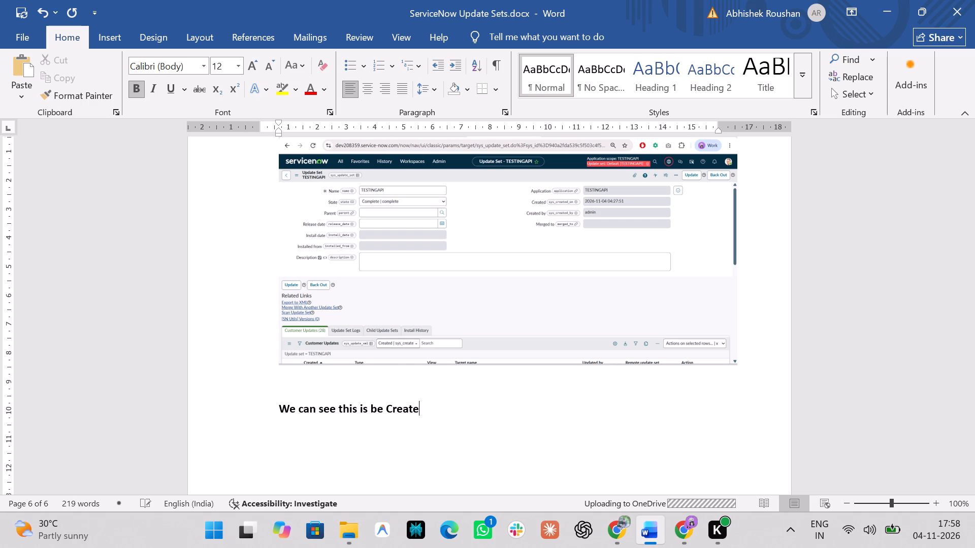
pyautogui.write('d a ew')
pyautogui.press('space')
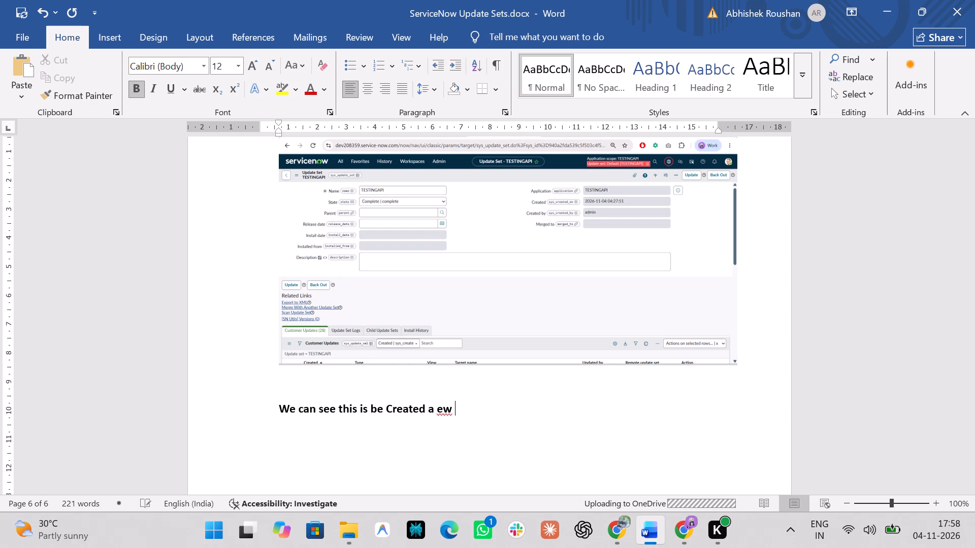
pyautogui.write('Update')
pyautogui.press('space')
pyautogui.press('BackSpace')
pyautogui.press('BackSpace')
pyautogui.press('BackSpace')
pyautogui.press('BackSpace')
pyautogui.press('BackSpace')
pyautogui.press('BackSpace')
pyautogui.press('BackSpace')
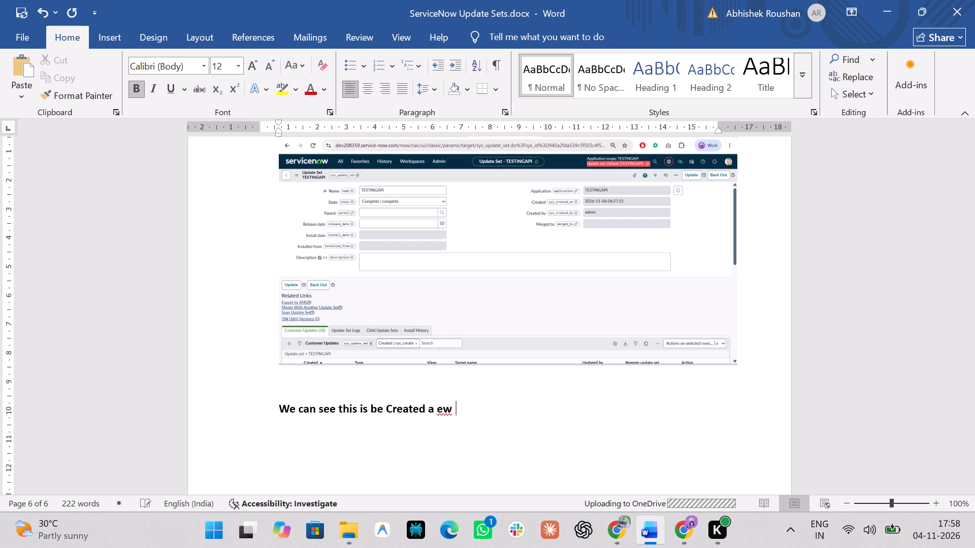
pyautogui.press('BackSpace')
pyautogui.press('BackSpace')
pyautogui.press('BackSpace')
pyautogui.write('New Y')
pyautogui.press('BackSpace')
pyautogui.write('Update Set')
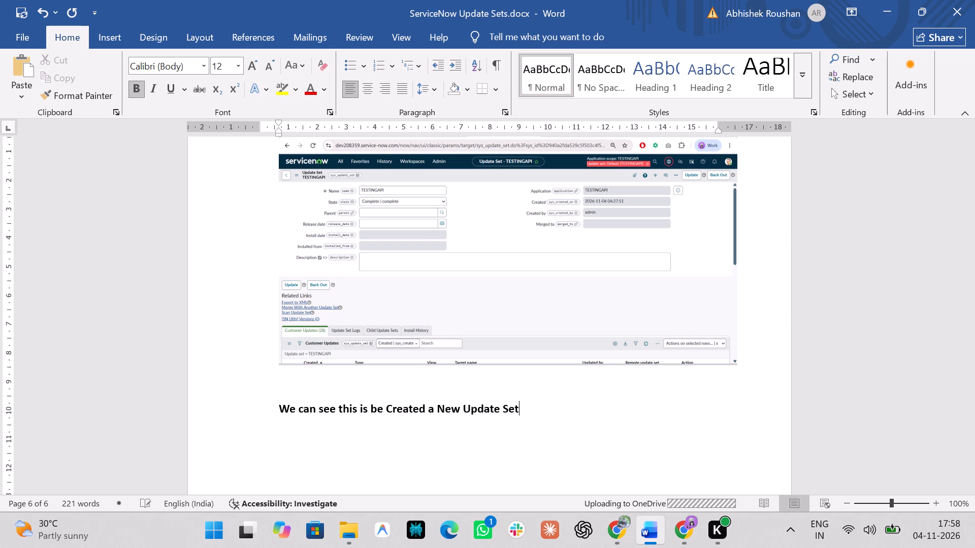
pyautogui.press('space')
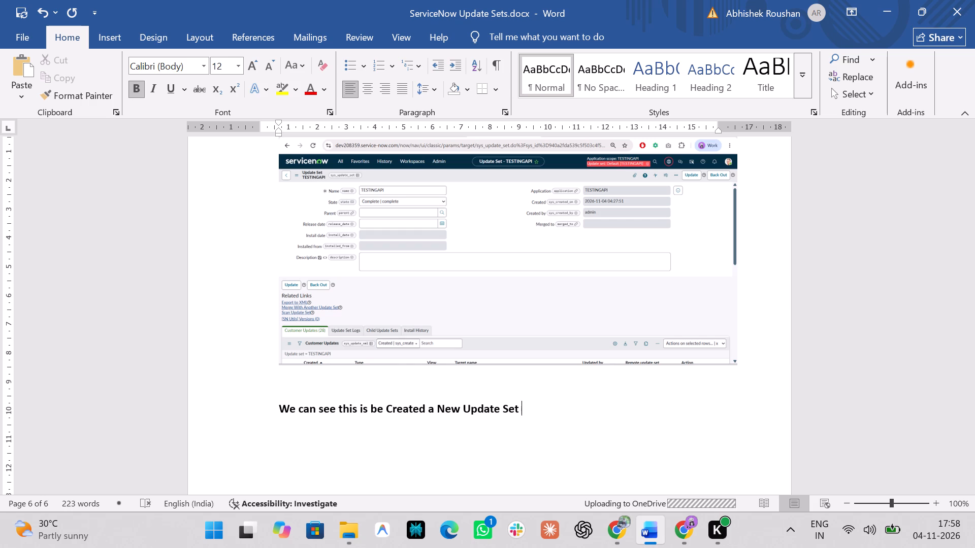
pyautogui.write('[ Testing')
pyautogui.write('API')
pyautogui.press(']')
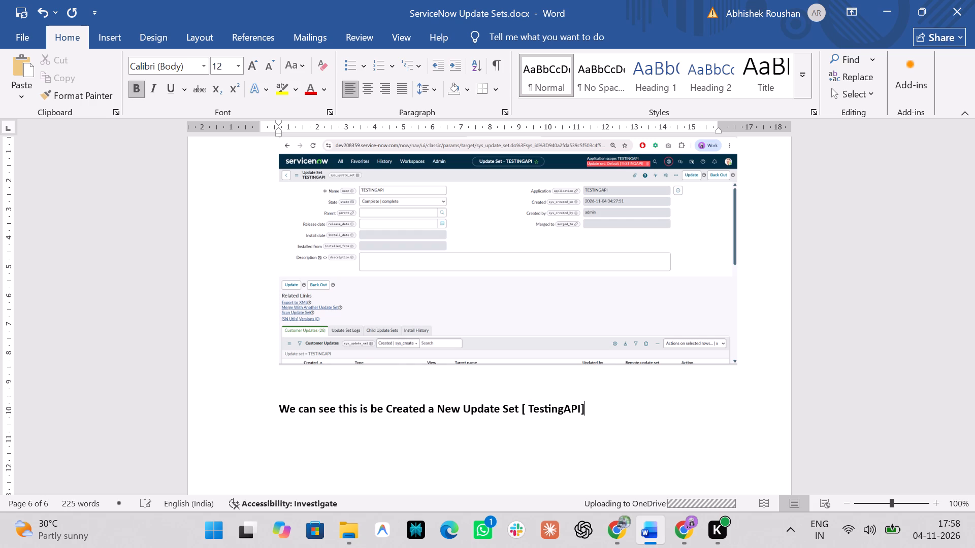
pyautogui.press('Return')
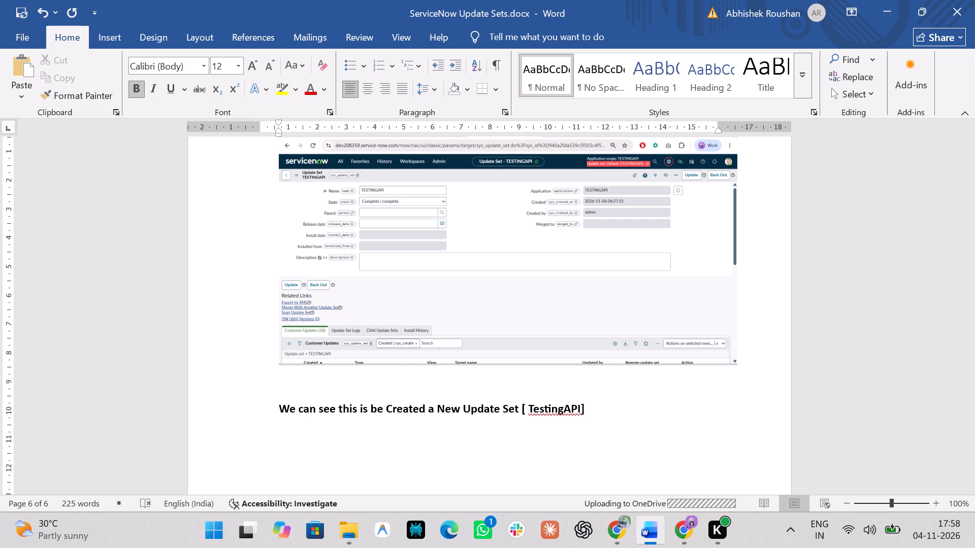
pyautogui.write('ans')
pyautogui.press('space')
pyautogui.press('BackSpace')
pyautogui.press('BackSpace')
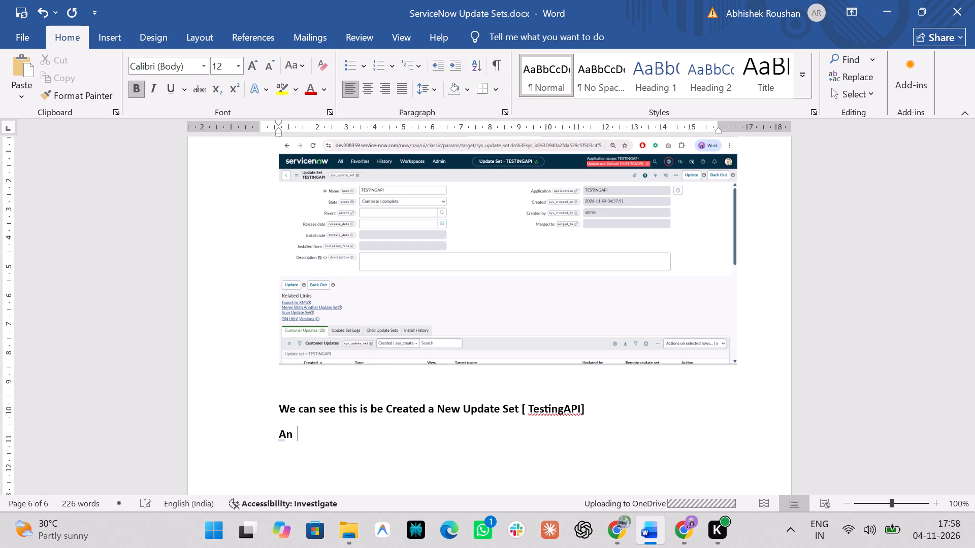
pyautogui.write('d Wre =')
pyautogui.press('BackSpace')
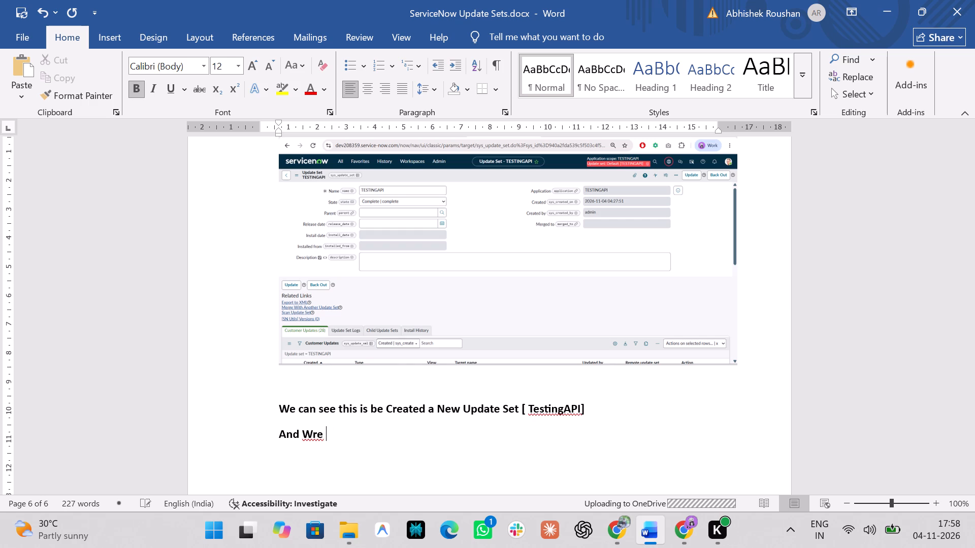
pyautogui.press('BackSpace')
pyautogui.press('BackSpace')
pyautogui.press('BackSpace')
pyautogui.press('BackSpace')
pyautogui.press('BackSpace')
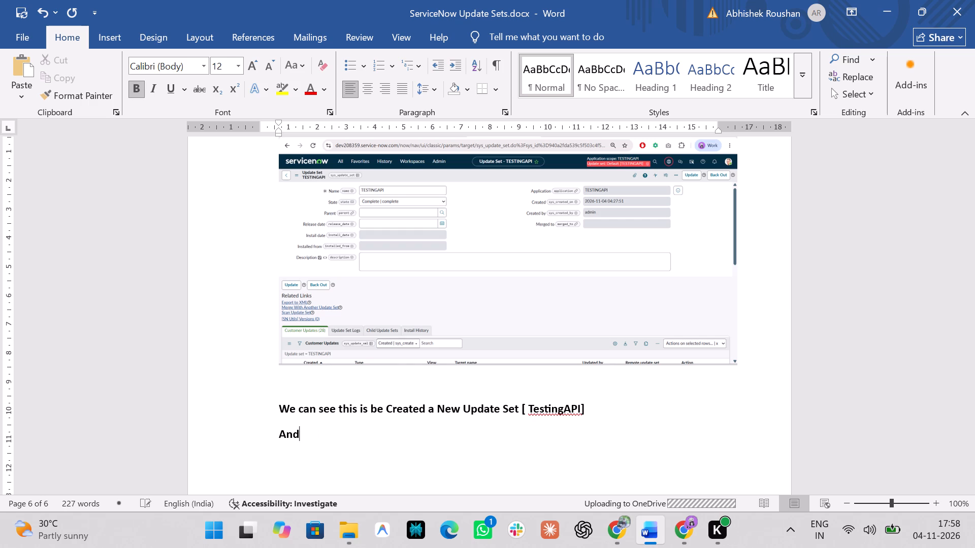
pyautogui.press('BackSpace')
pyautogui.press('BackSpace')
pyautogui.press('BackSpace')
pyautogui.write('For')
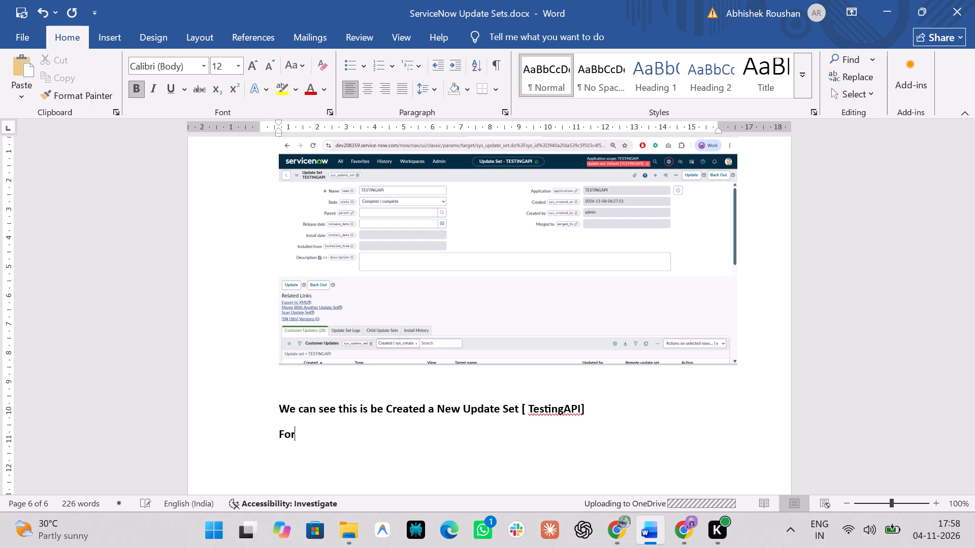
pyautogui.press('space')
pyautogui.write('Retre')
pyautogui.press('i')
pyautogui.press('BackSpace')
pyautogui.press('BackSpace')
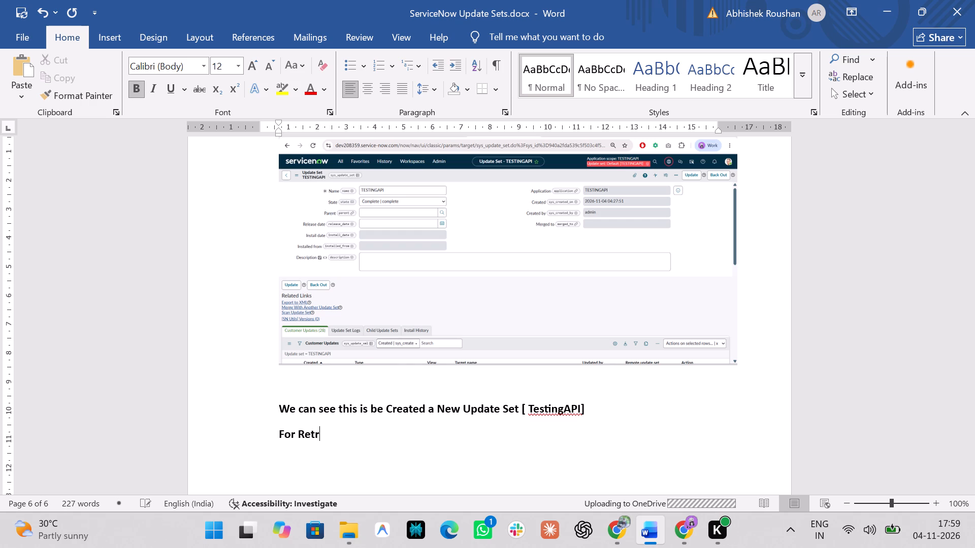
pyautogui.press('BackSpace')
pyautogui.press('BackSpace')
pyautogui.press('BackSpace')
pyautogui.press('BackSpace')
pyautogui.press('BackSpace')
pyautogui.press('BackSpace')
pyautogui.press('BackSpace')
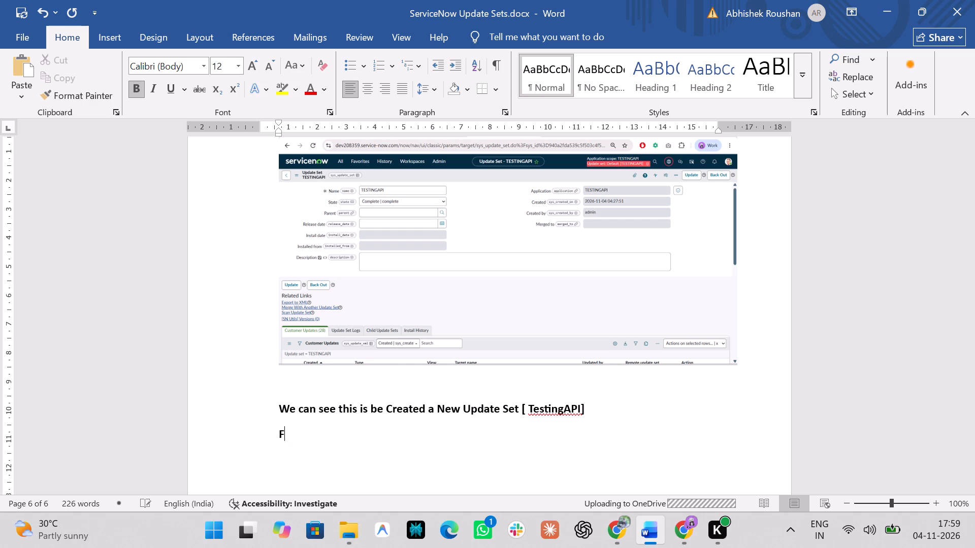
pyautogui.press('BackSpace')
# Write "For Export The XML" and, on an indented line break below it, "We can see in the Related Links :- Export To XML.".
pyautogui.write('For Export The XML')
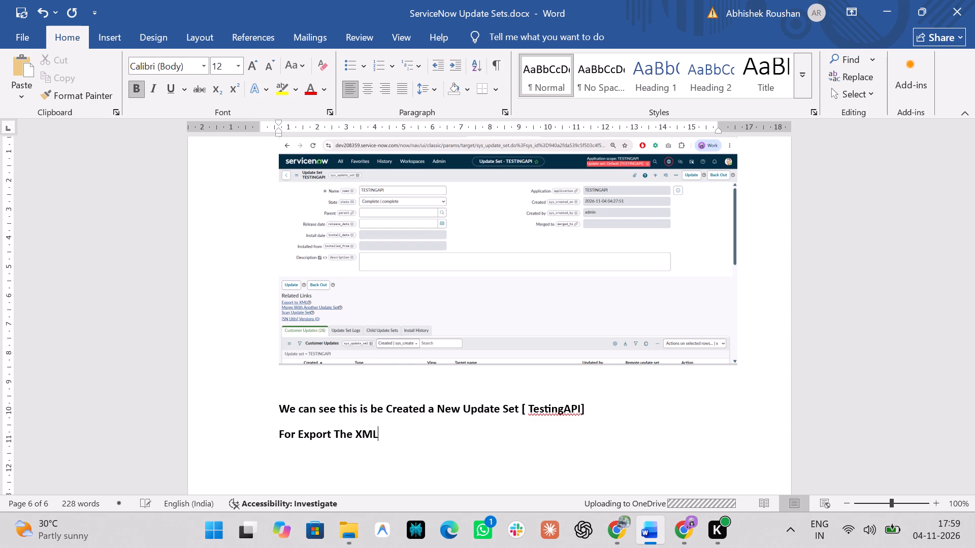
pyautogui.hotkey('shift', 'Return')
pyautogui.press('Tab')
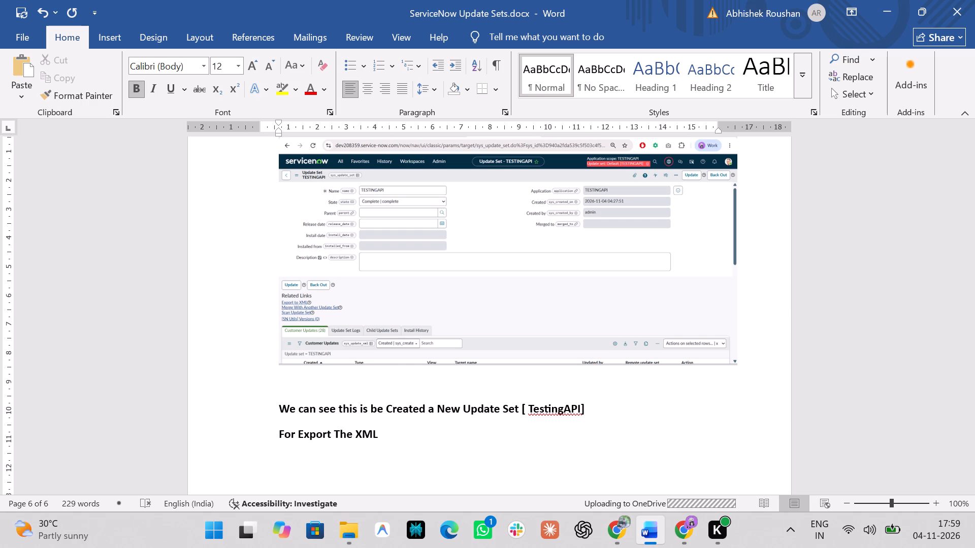
pyautogui.write('We can see in the')
pyautogui.press('space')
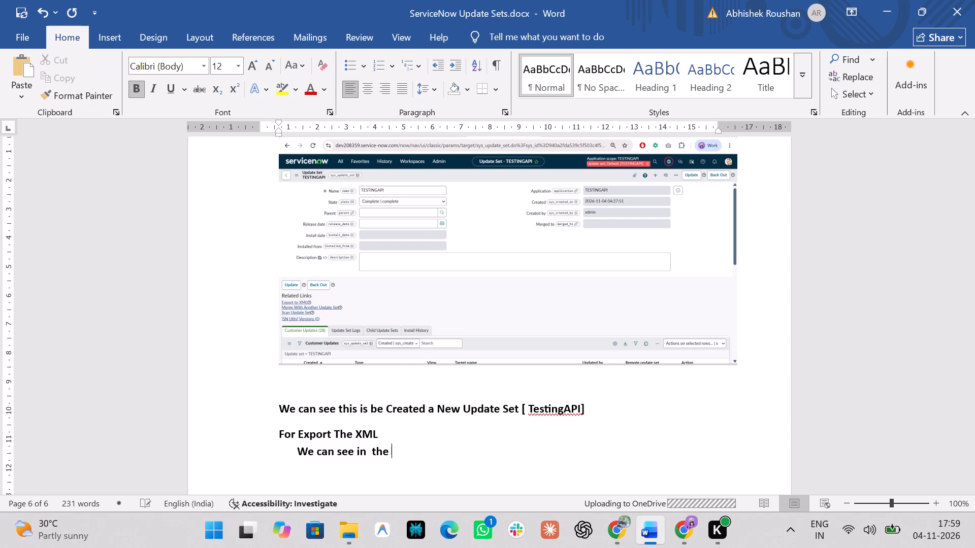
pyautogui.write('Related Links :- Export')
pyautogui.press('space')
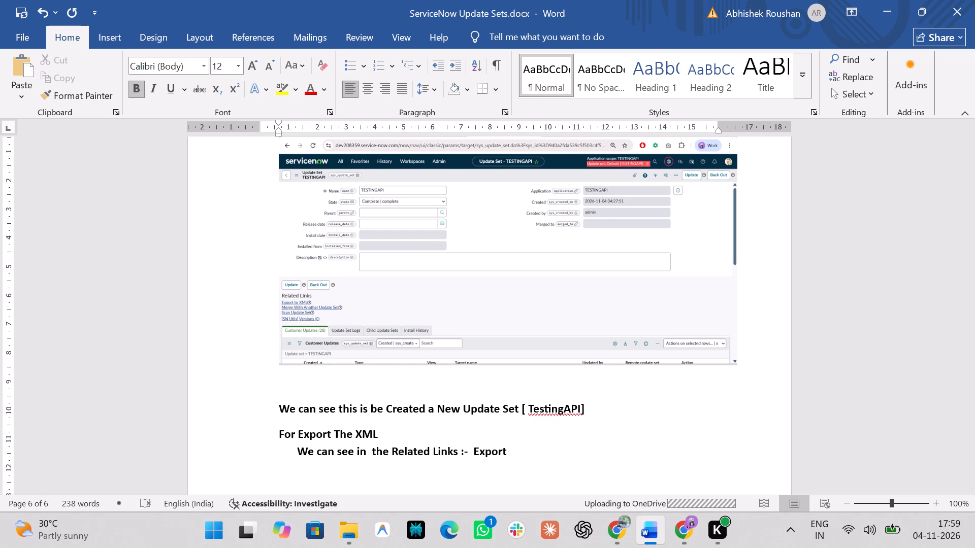
pyautogui.write('To XML.')
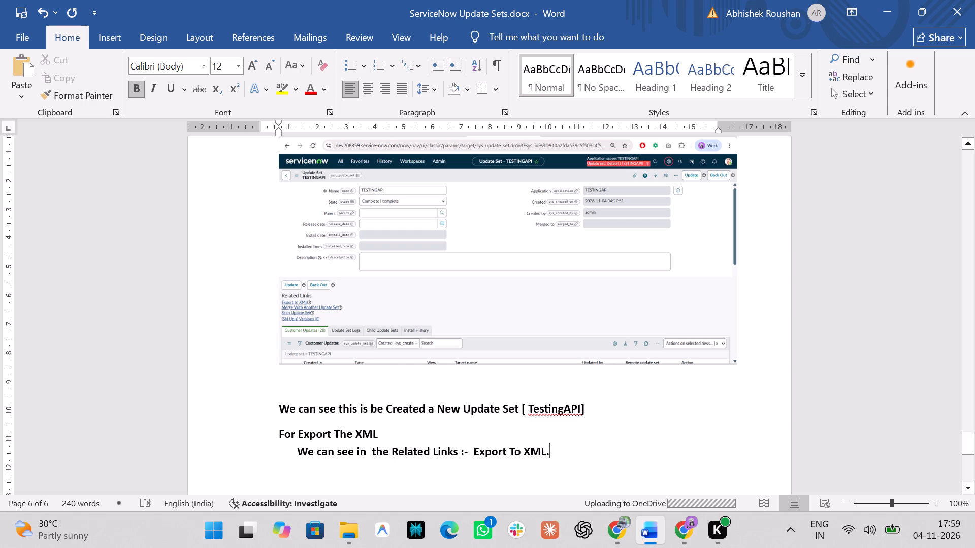
# Format the indented Related Links sentence in red at size 14 and add two new lines after it.
pyautogui.moveTo(298, 446); pyautogui.dragTo(564, 455)
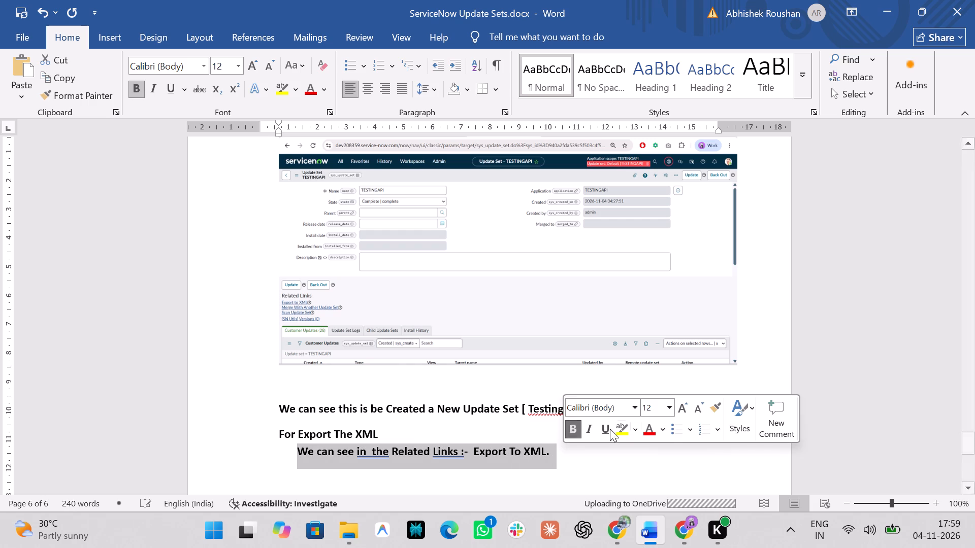
pyautogui.moveTo(679, 409); pyautogui.dragTo(686, 406)
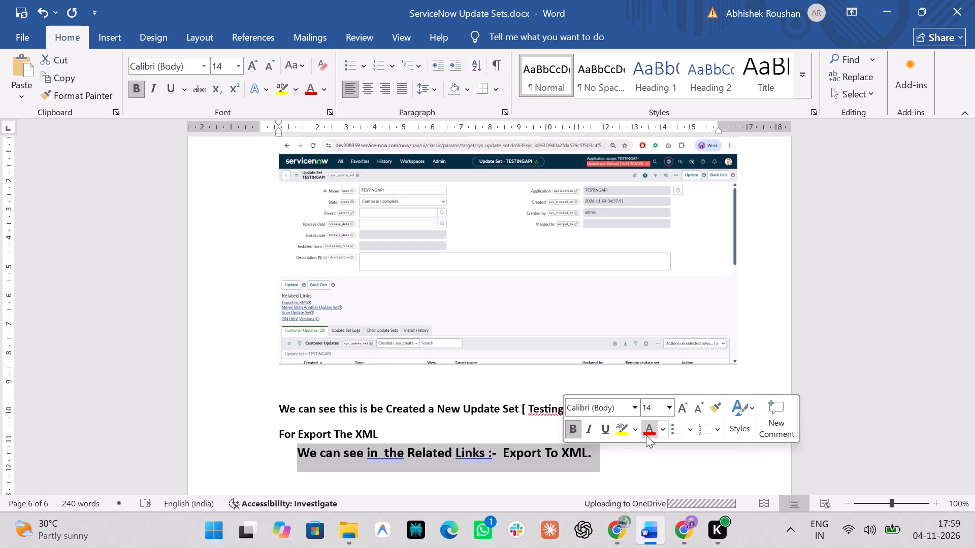
pyautogui.click(646, 435)
pyautogui.click(616, 455)
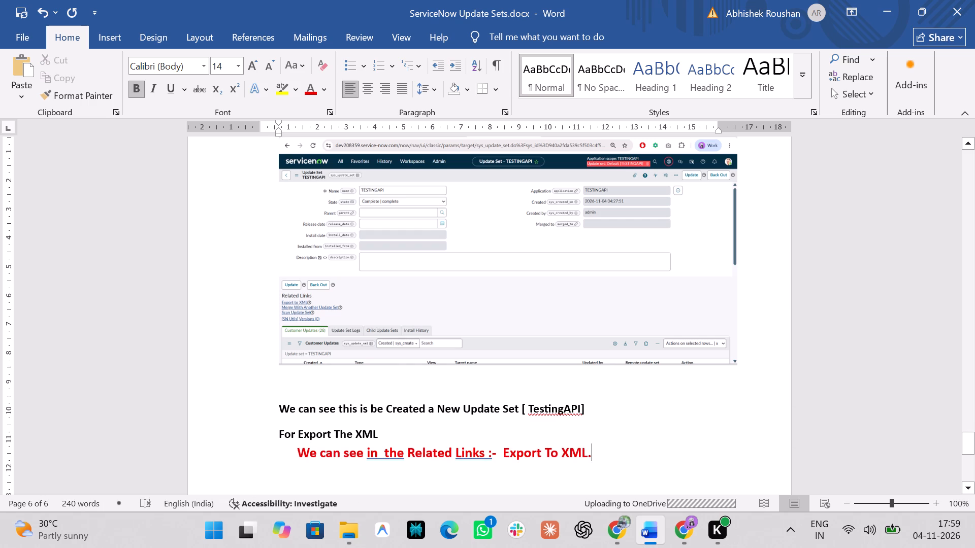
pyautogui.press('Return')
pyautogui.press('Return')
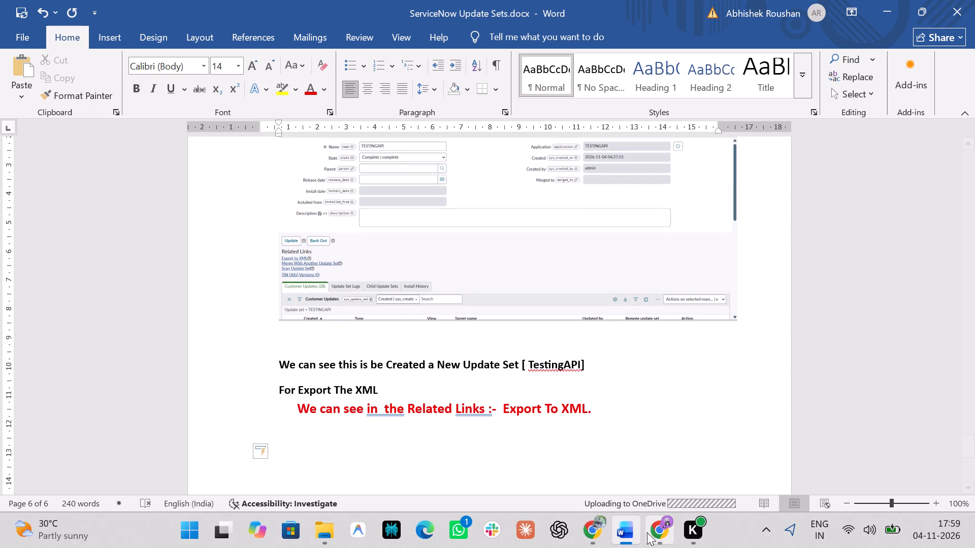
# Switch to Chrome and export the TESTINGAPI update set to XML.
pyautogui.click(649, 536)
pyautogui.click(30, 371)
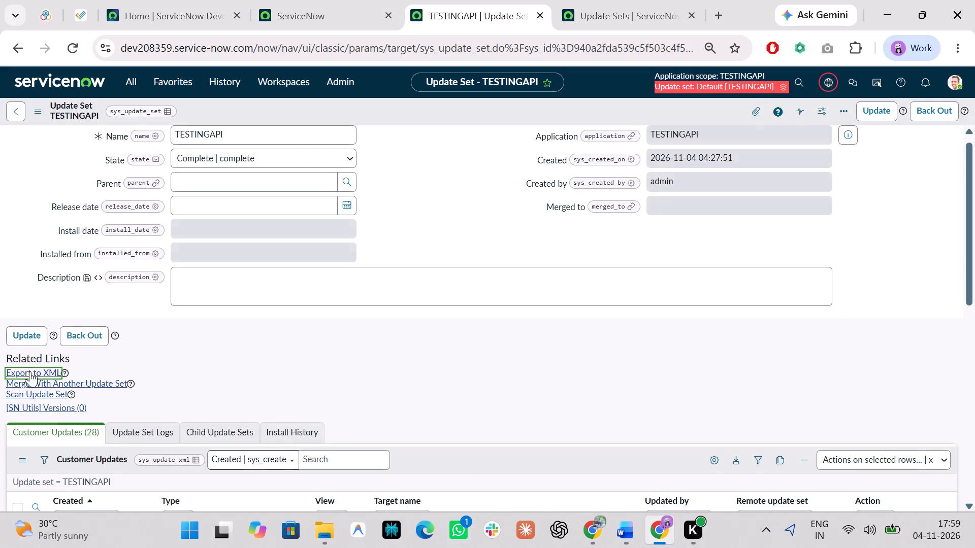
# Go to the already open Update Sets list and reload it.
pyautogui.click(581, 3)
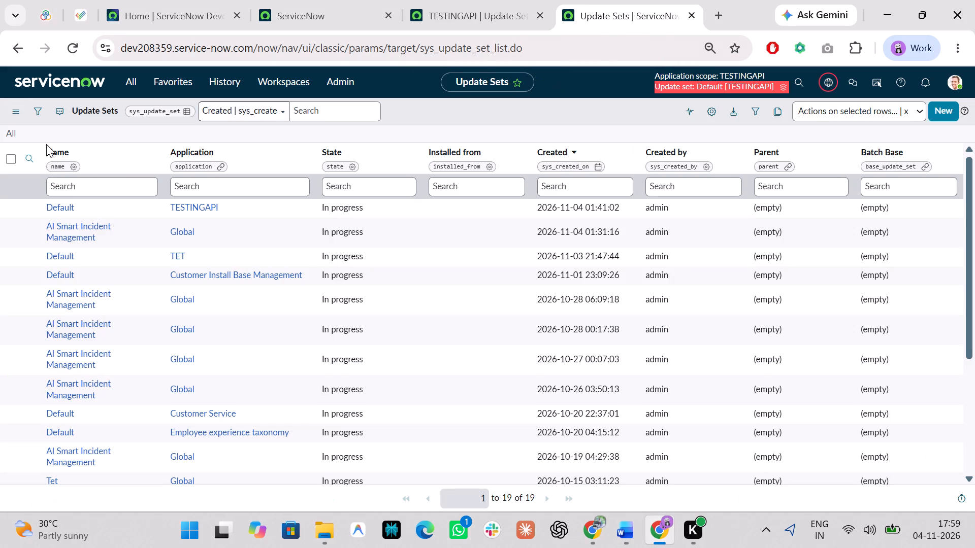
pyautogui.click(77, 53)
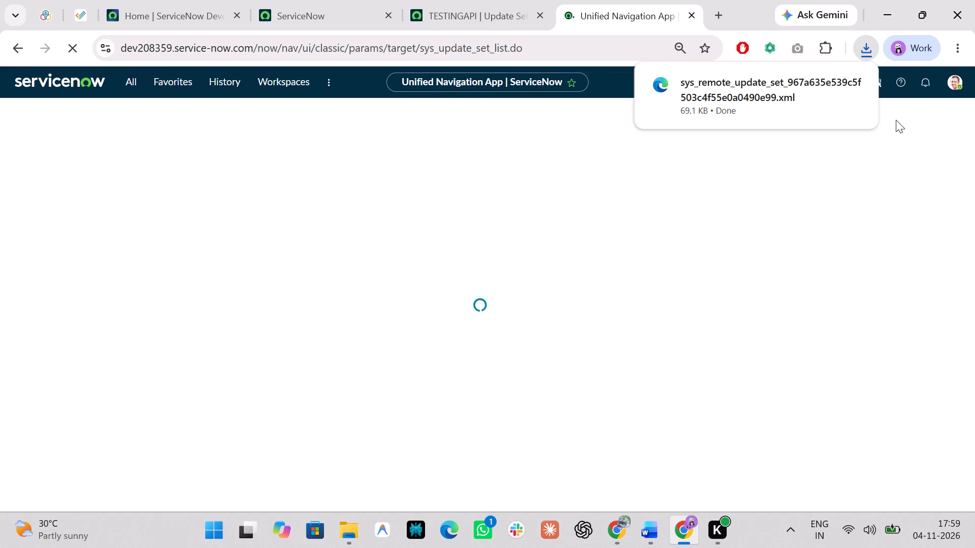
# Capture a screenshot of the browser window from its top down to the Default TESTINGAPI row of the Update Sets list.
pyautogui.click(928, 109)
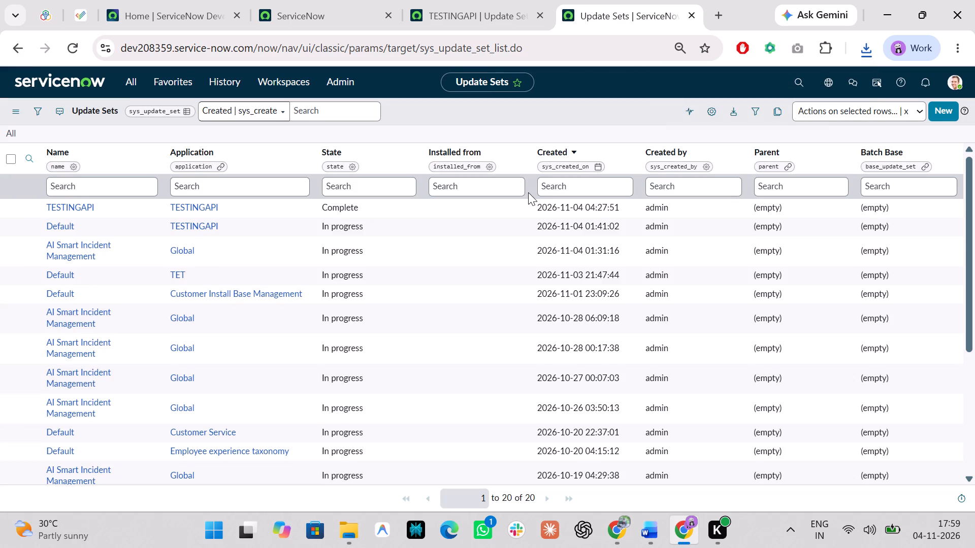
pyautogui.press('F23')
pyautogui.press('Print')
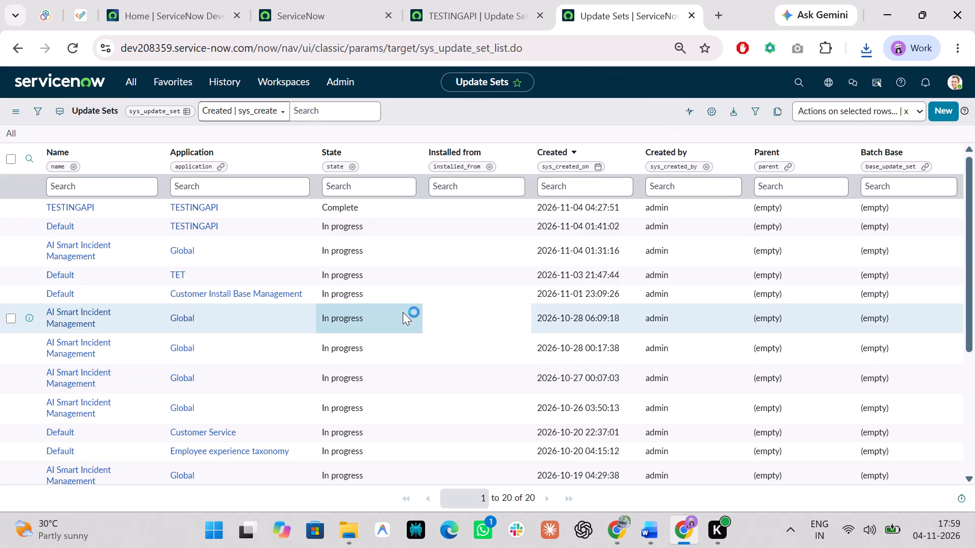
pyautogui.moveTo(0, 0); pyautogui.dragTo(974, 230)
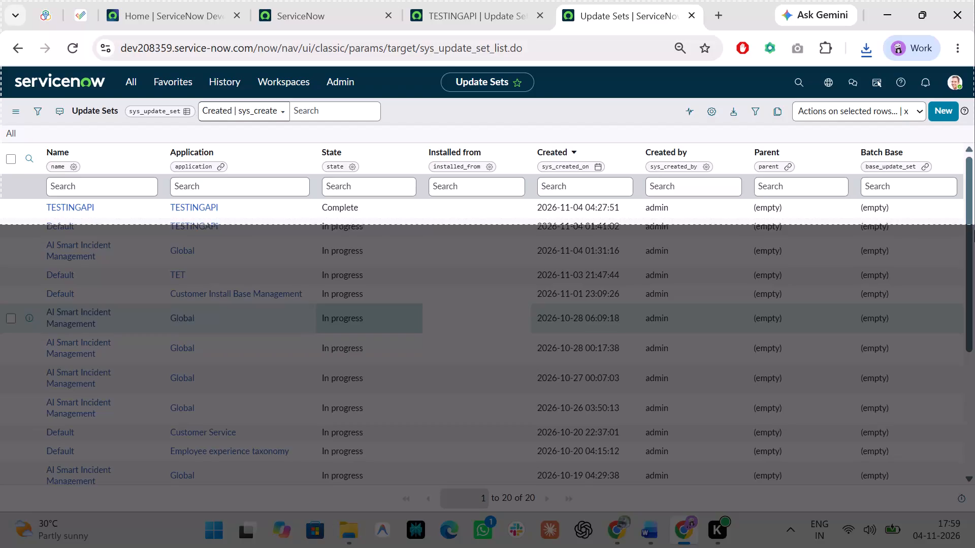
pyautogui.moveTo(974, 230); pyautogui.dragTo(974, 242)
# Switch to Word, paste the screenshot below the Export To XML sentence, and add two new lines after it.
pyautogui.click(661, 541)
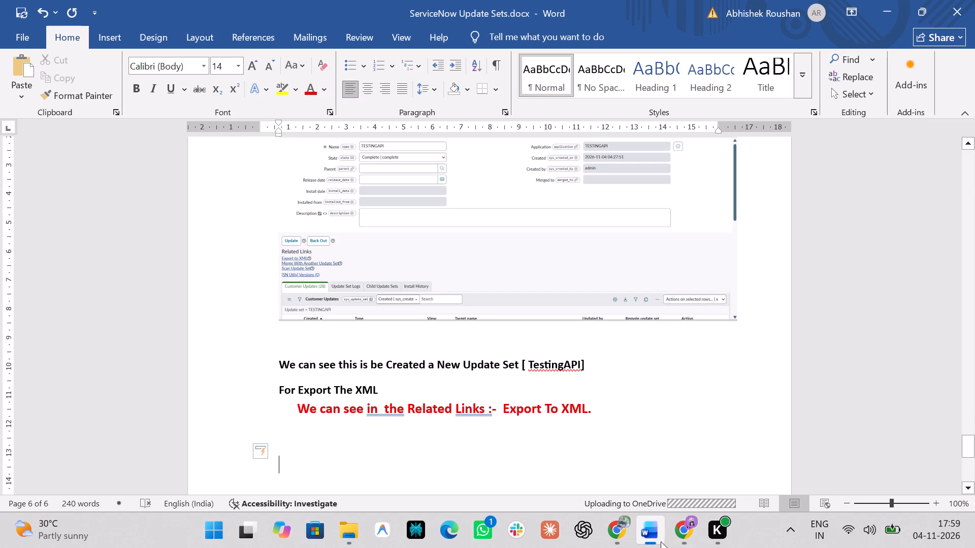
pyautogui.hotkey('ctrl', 'v')
pyautogui.scroll(-1, 578, 395)
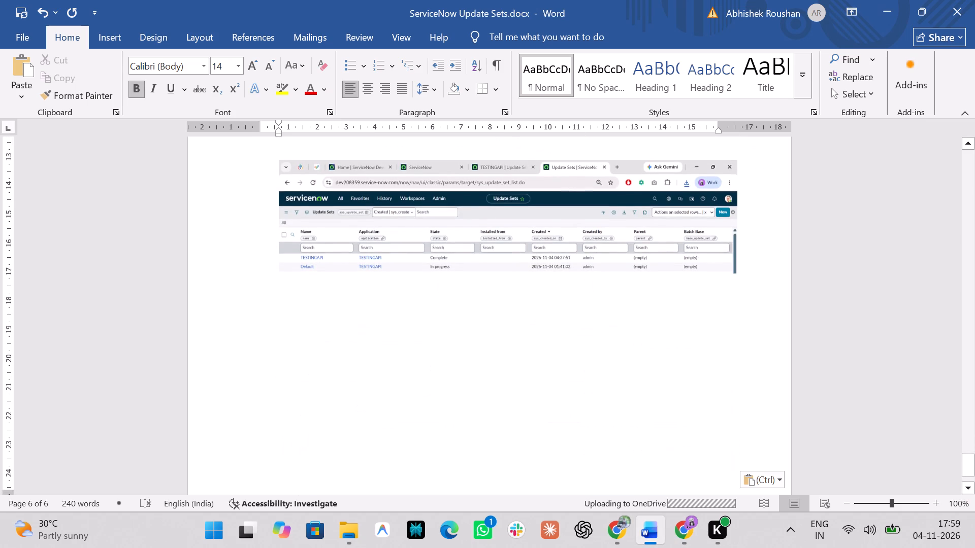
pyautogui.press('Return')
pyautogui.press('Return')
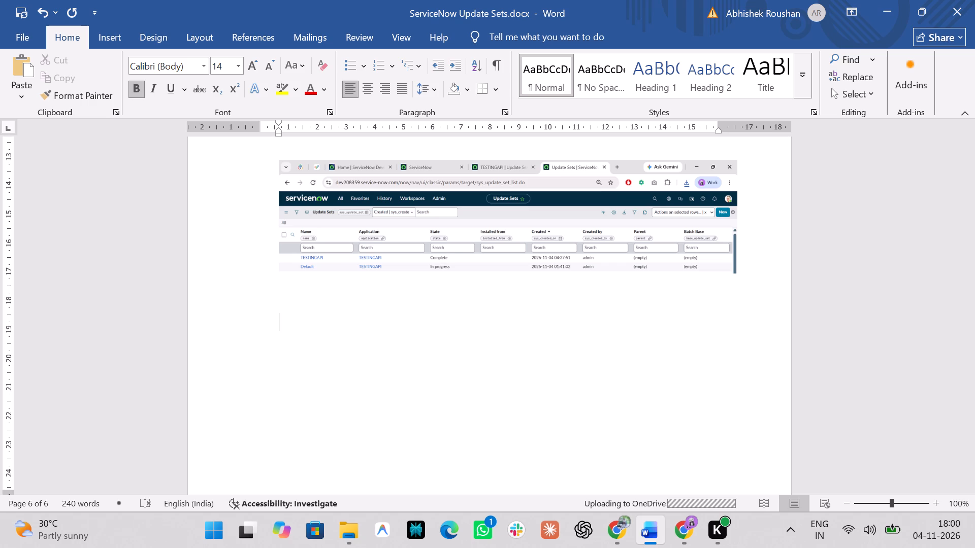
# Write "We can see in the Update Sets , a new Completed update set is created , with all the Files of Default Update set + Application Scope.".
pyautogui.write('We can see in the')
pyautogui.press('space')
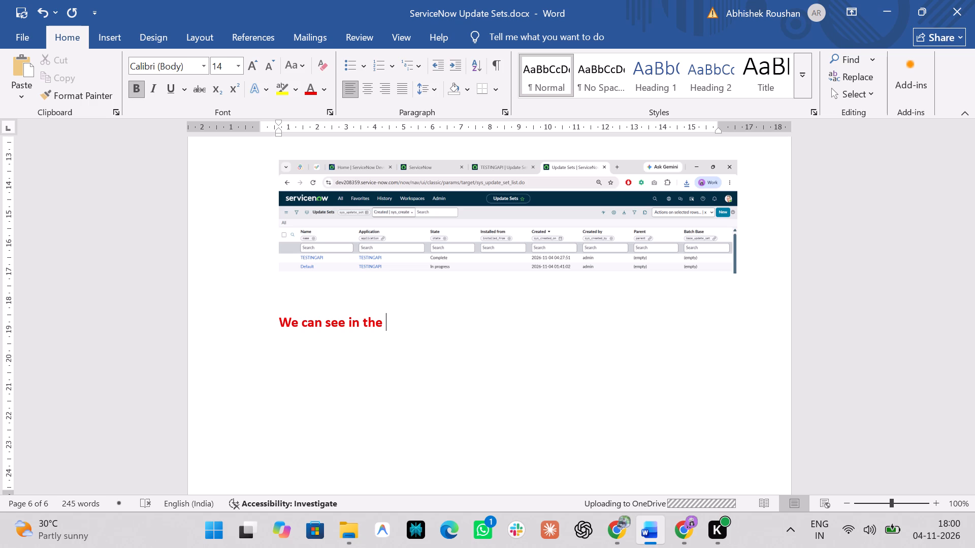
pyautogui.write('Update Set')
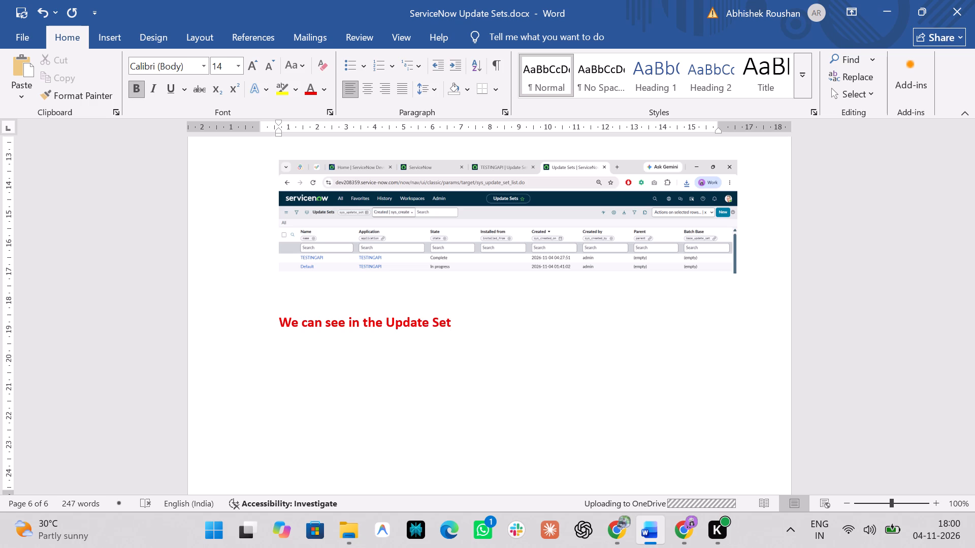
pyautogui.write('s ,')
pyautogui.press('space')
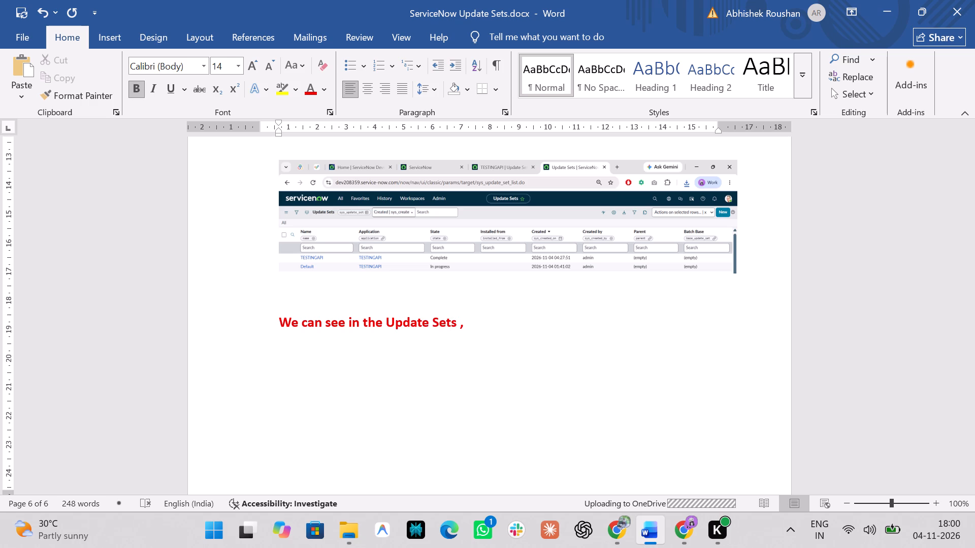
pyautogui.write('a new')
pyautogui.press('space')
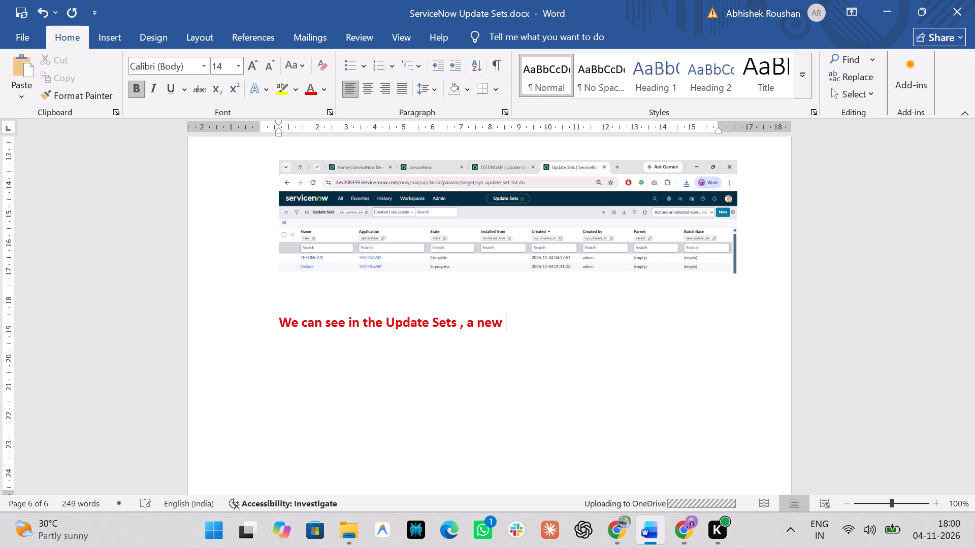
pyautogui.write('Completd')
pyautogui.press('BackSpace')
pyautogui.press('BackSpace')
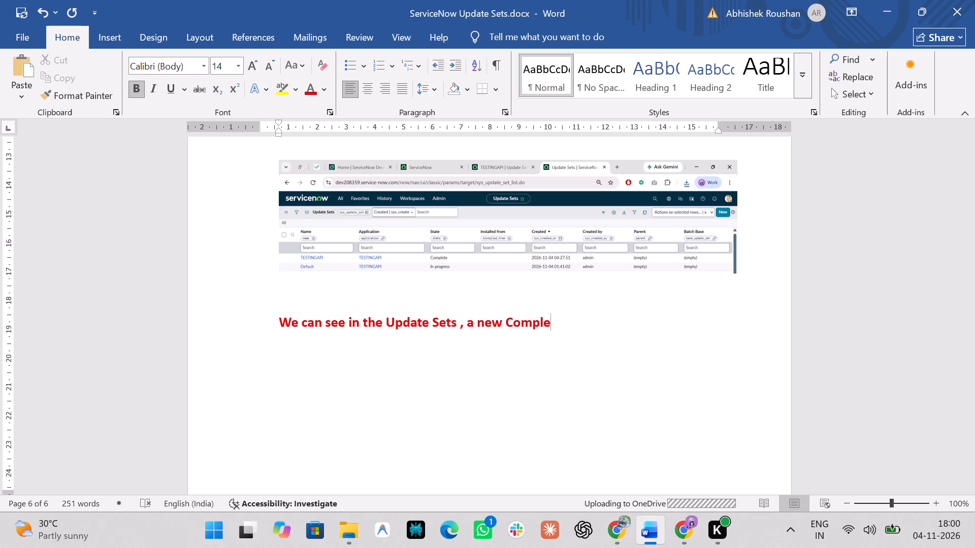
pyautogui.write('ted')
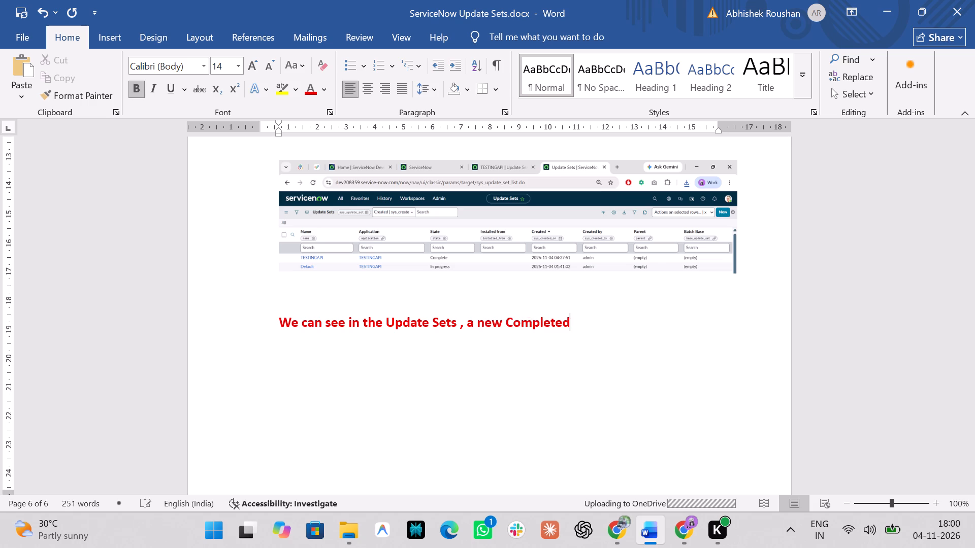
pyautogui.press('space')
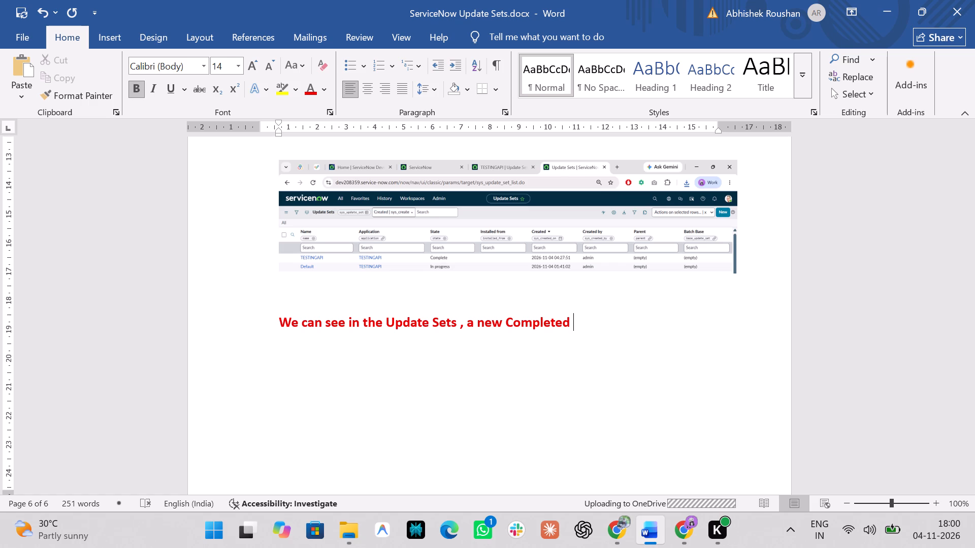
pyautogui.write('updated')
pyautogui.press('BackSpace')
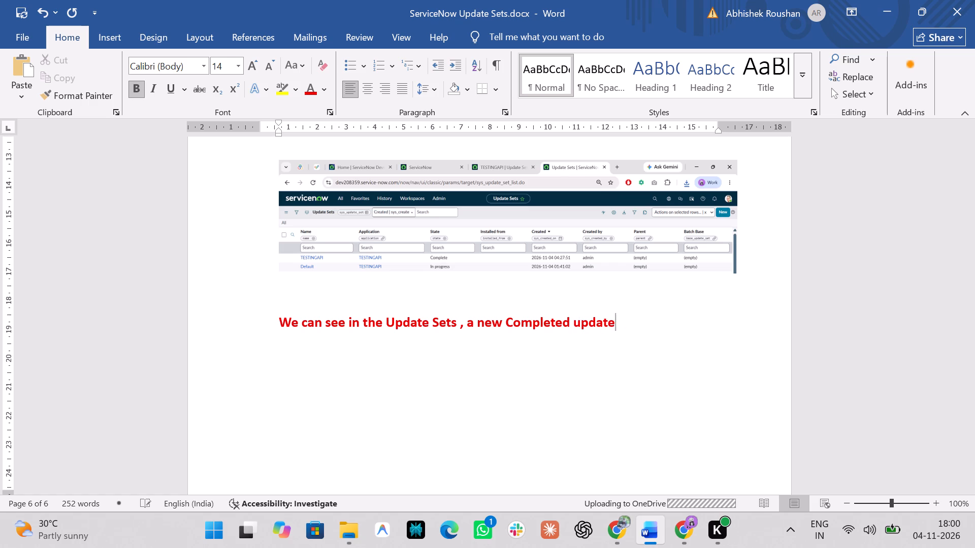
pyautogui.press('space')
pyautogui.write('set is created , wil')
pyautogui.press('space')
pyautogui.press('BackSpace')
pyautogui.press('BackSpace')
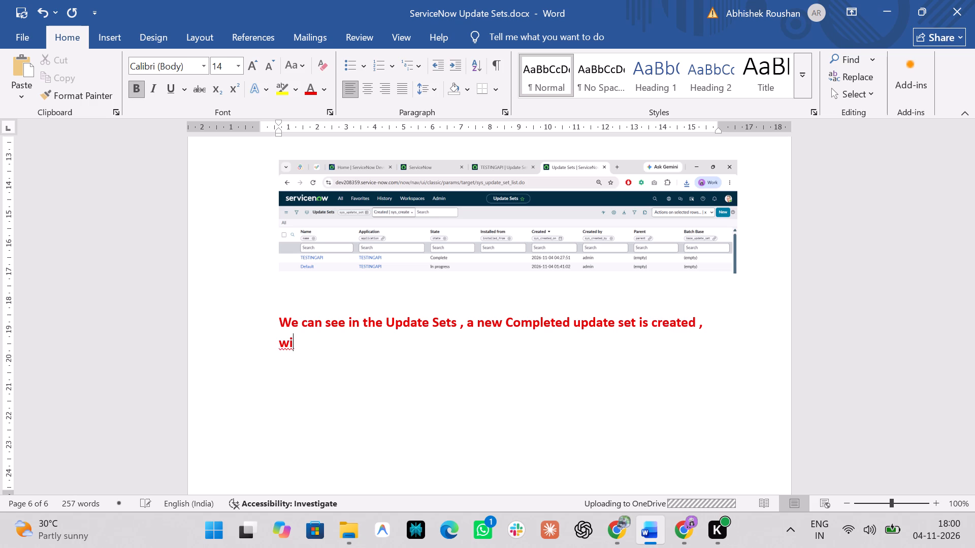
pyautogui.write('th all the Files of')
pyautogui.press('space')
pyautogui.write('Default Update set +')
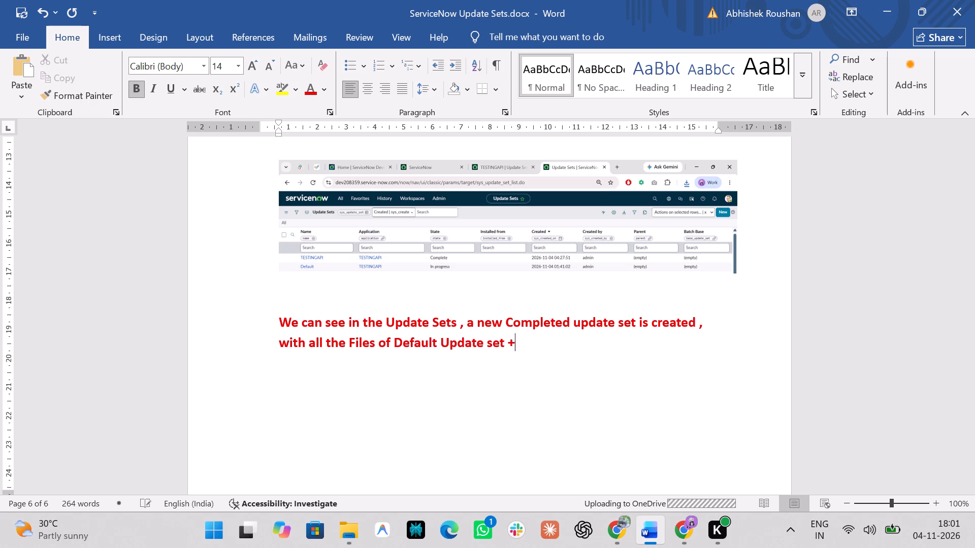
pyautogui.press('space')
pyautogui.write('Ap;p')
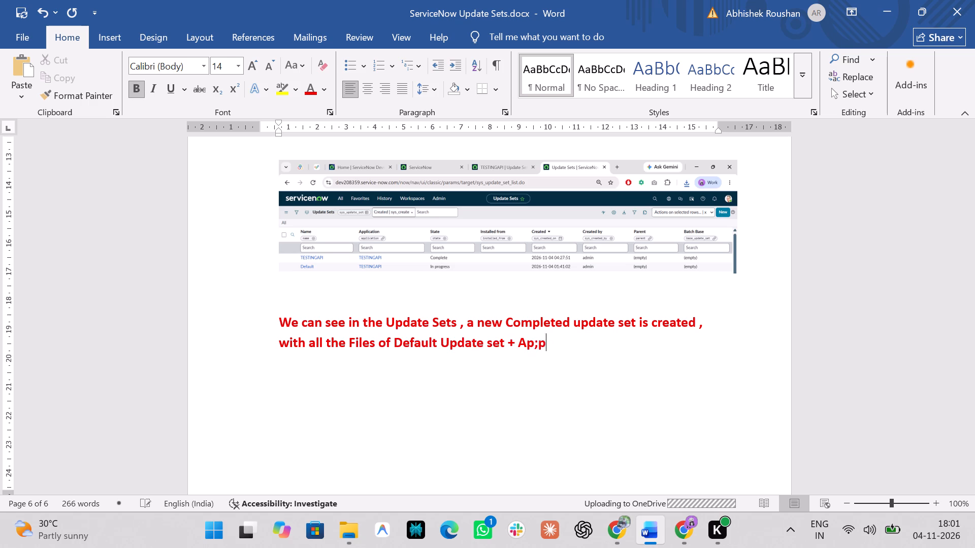
pyautogui.press('BackSpace')
pyautogui.press('BackSpace')
pyautogui.write('plication Scope')
pyautogui.press('.')
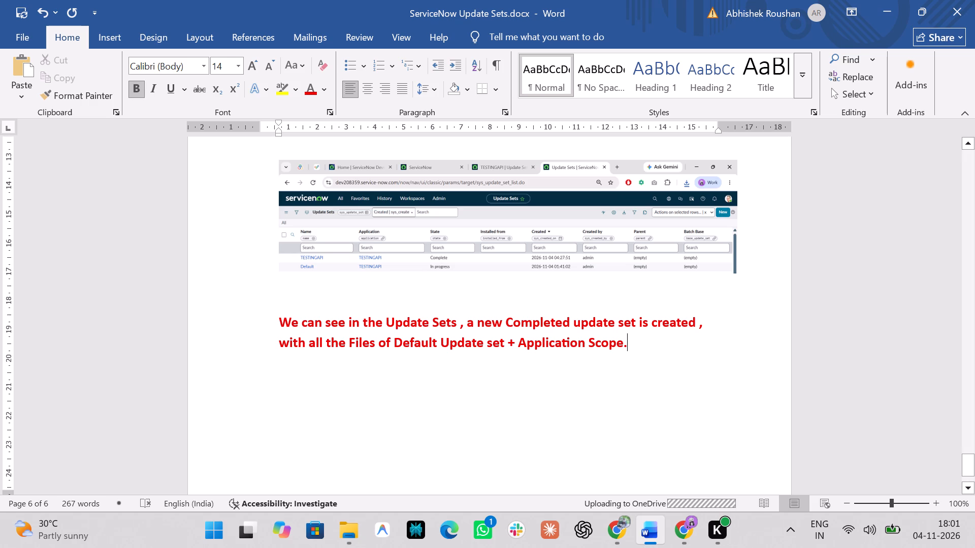
pyautogui.press('Return')
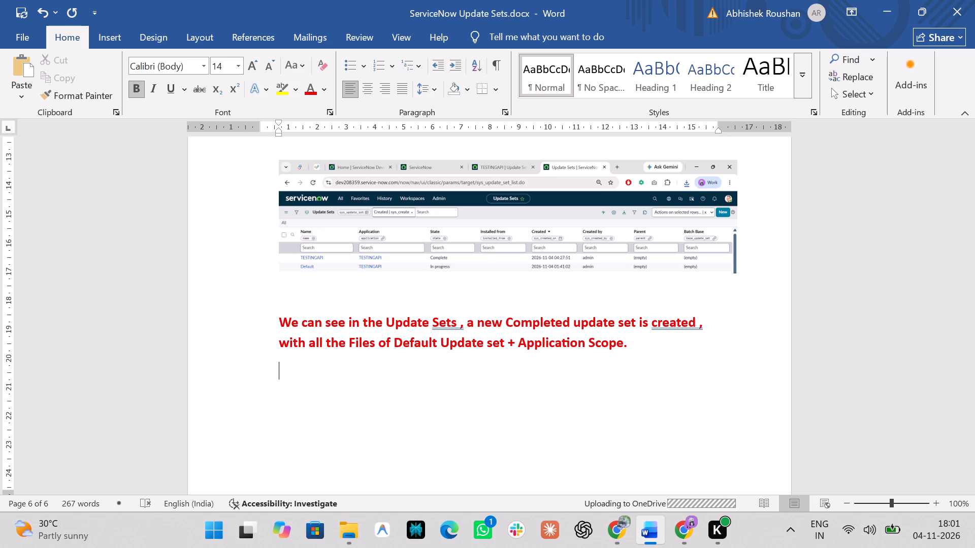
# Switch to Zoho People in Chrome, examine this week's attendance summary, and return to Word.
pyautogui.click(686, 543)
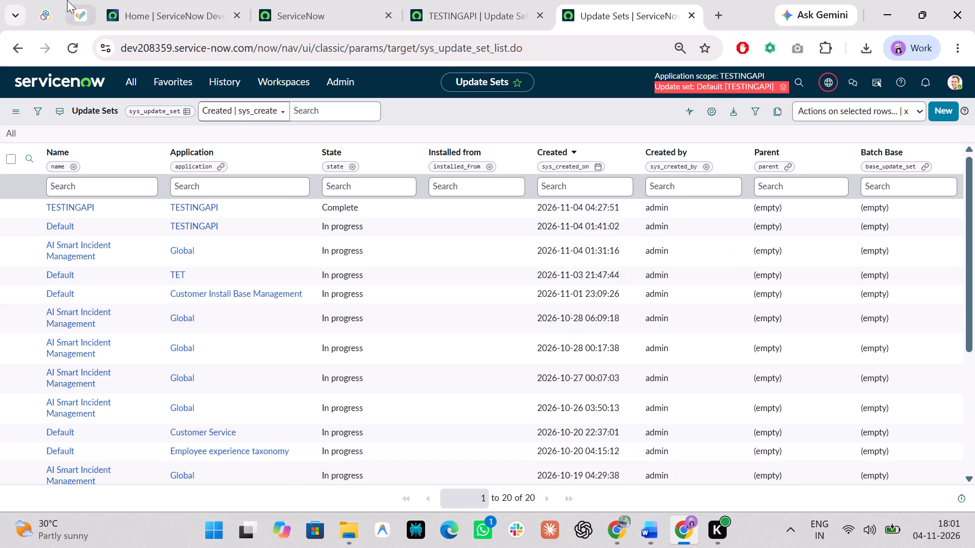
pyautogui.click(49, 2)
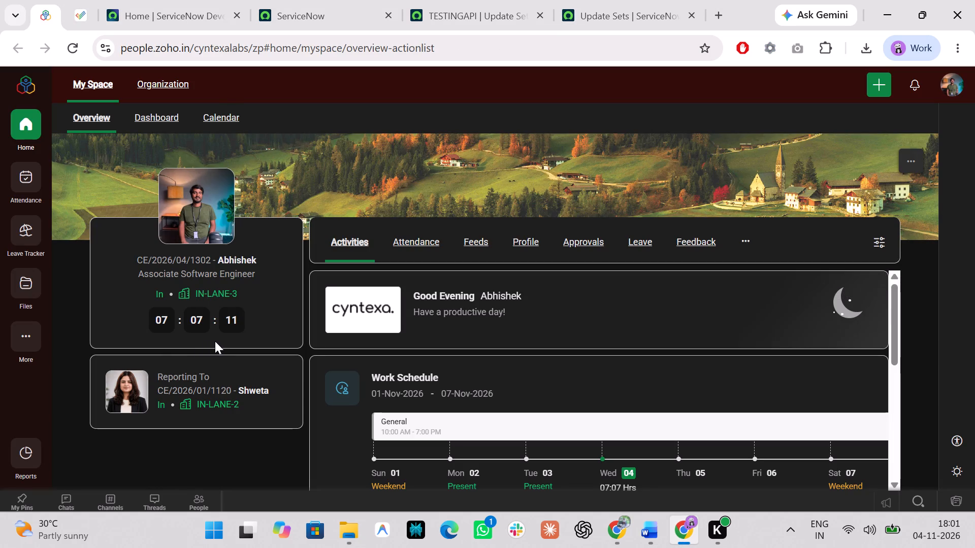
pyautogui.click(641, 520)
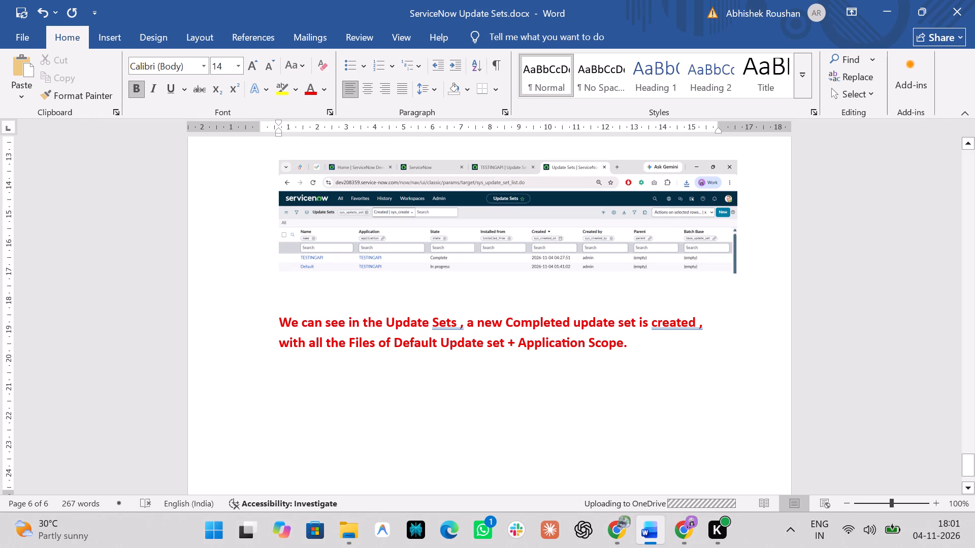
pyautogui.click(693, 529)
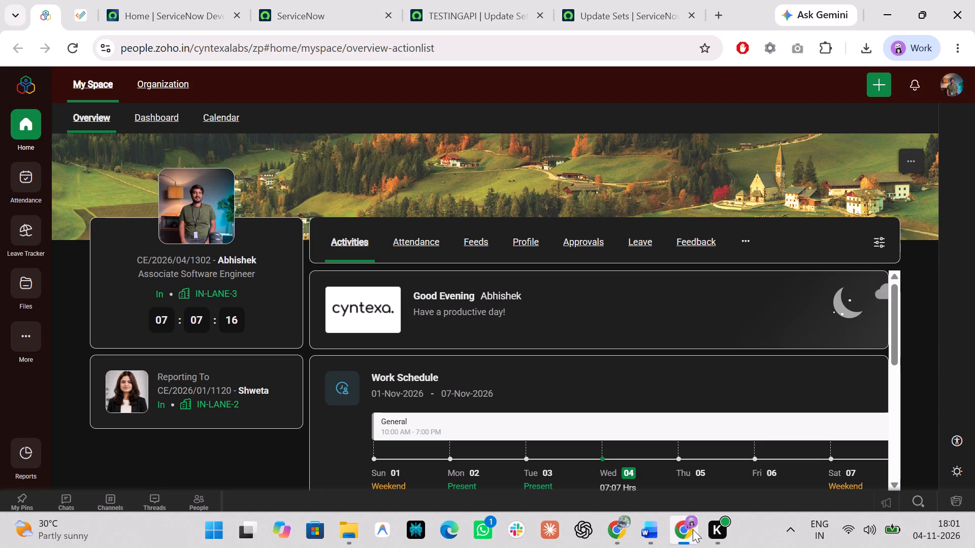
pyautogui.click(693, 529)
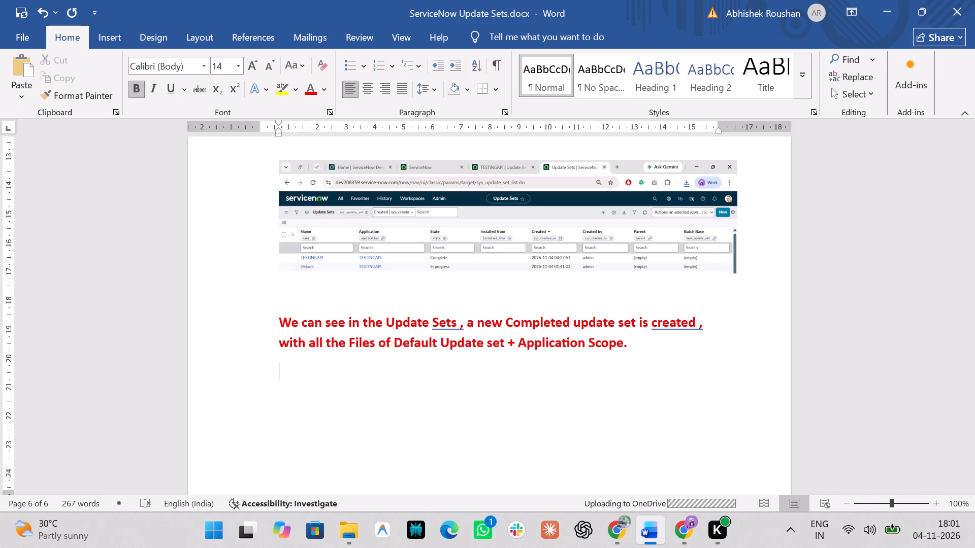
pyautogui.click(685, 537)
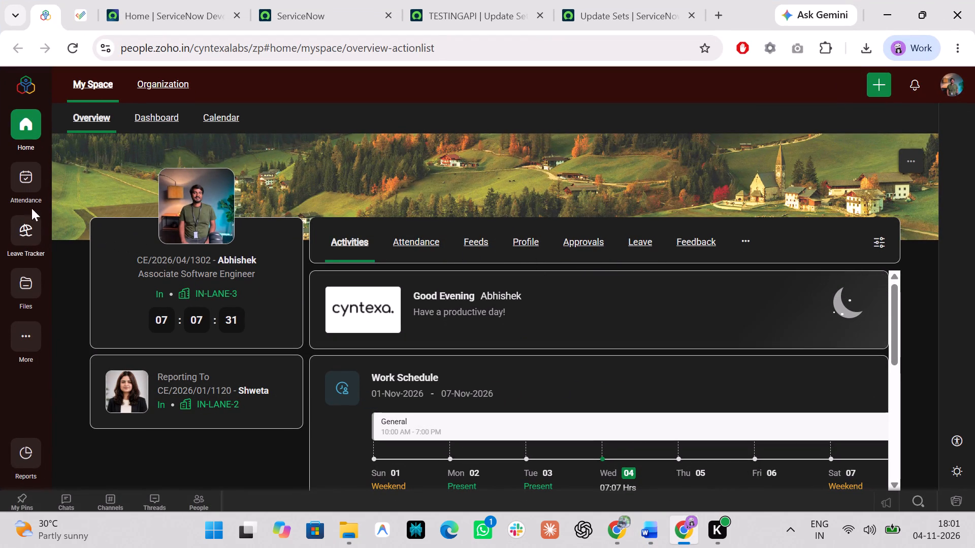
pyautogui.click(29, 176)
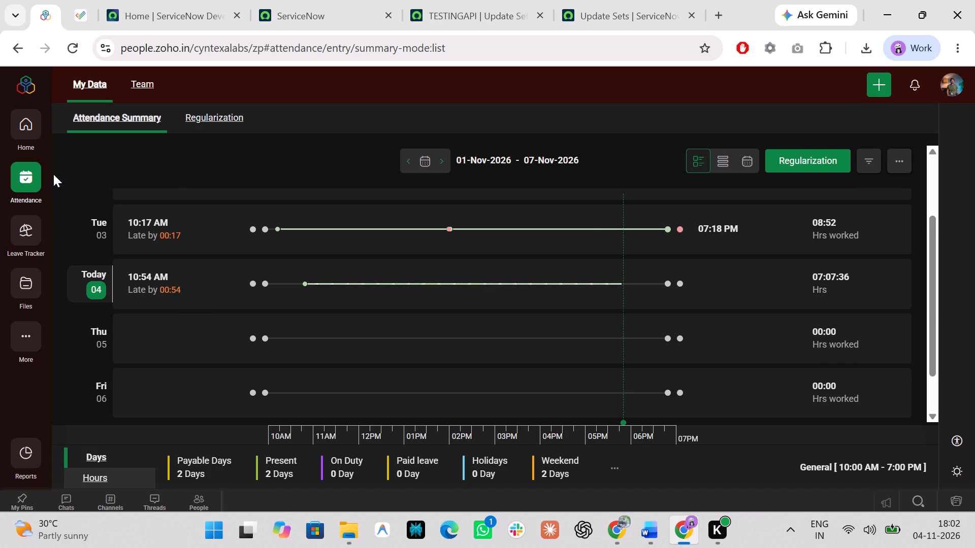
pyautogui.click(31, 134)
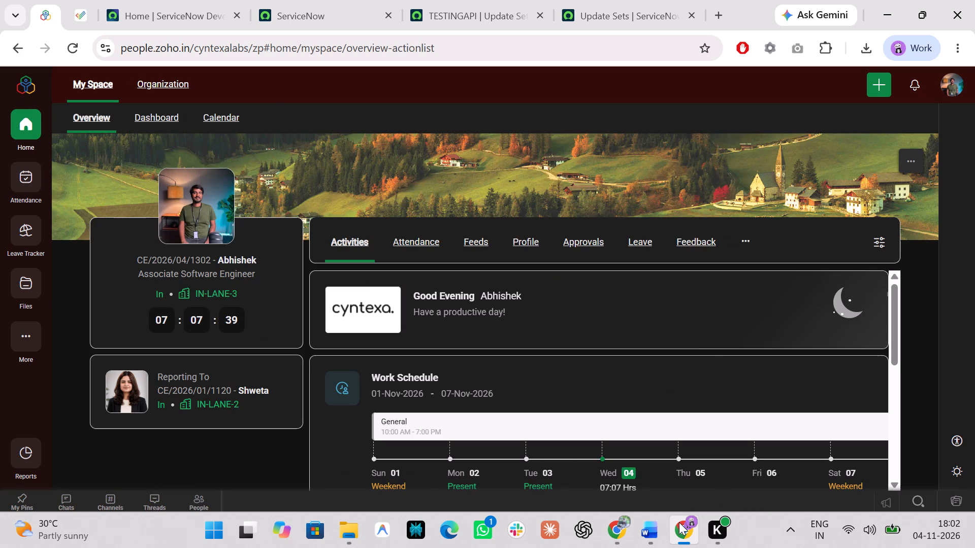
pyautogui.click(660, 531)
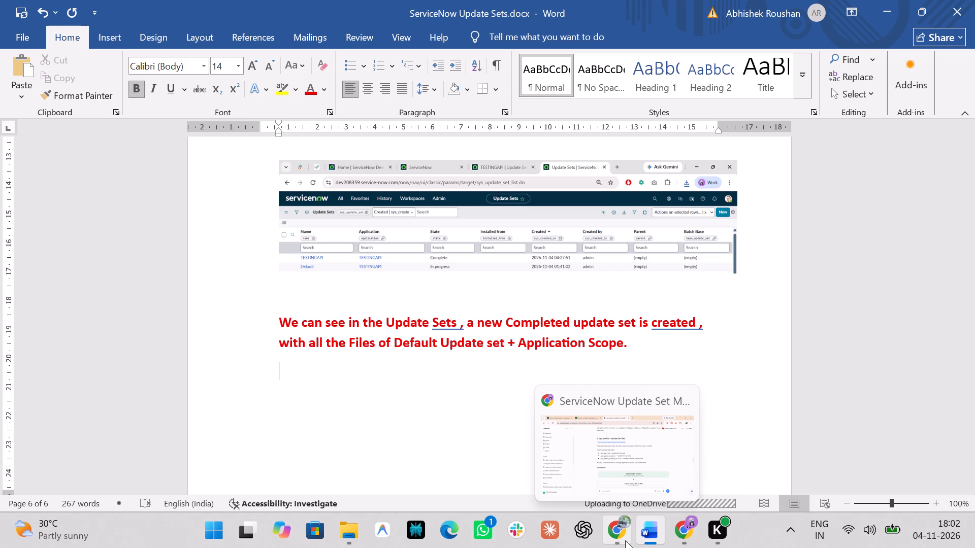
# Switch to the Update Sets list in Chrome, select the completed TESTINGAPI update set, and examine the actions available for it.
pyautogui.click(692, 533)
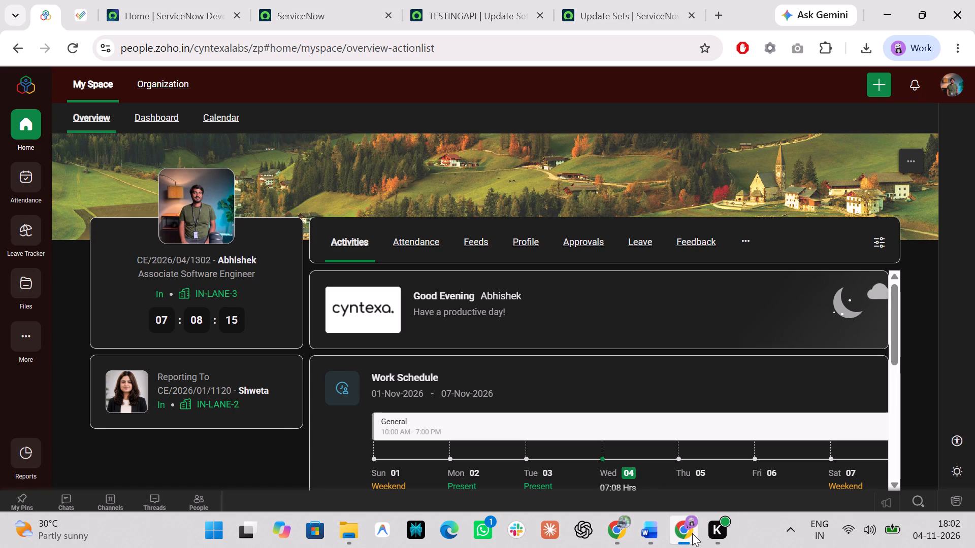
pyautogui.click(487, 0)
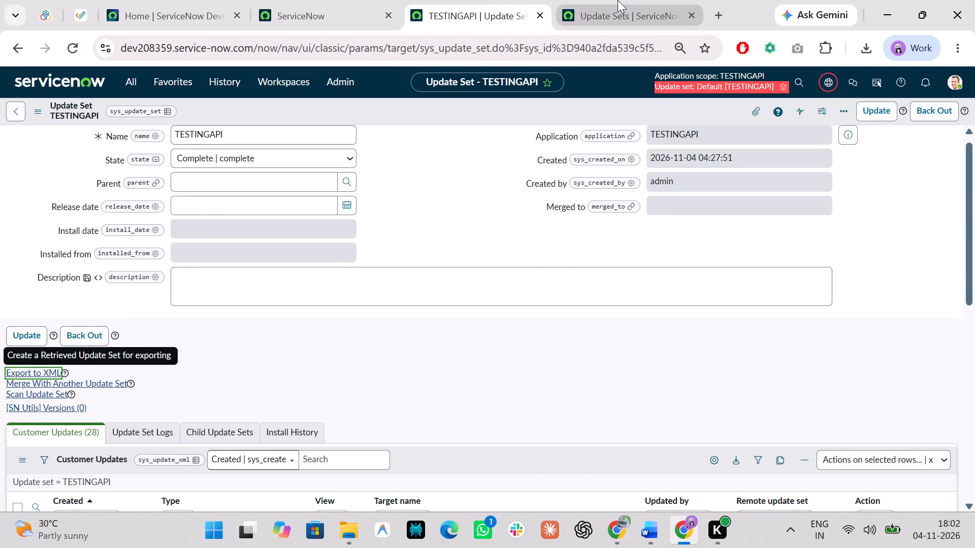
pyautogui.click(617, 0)
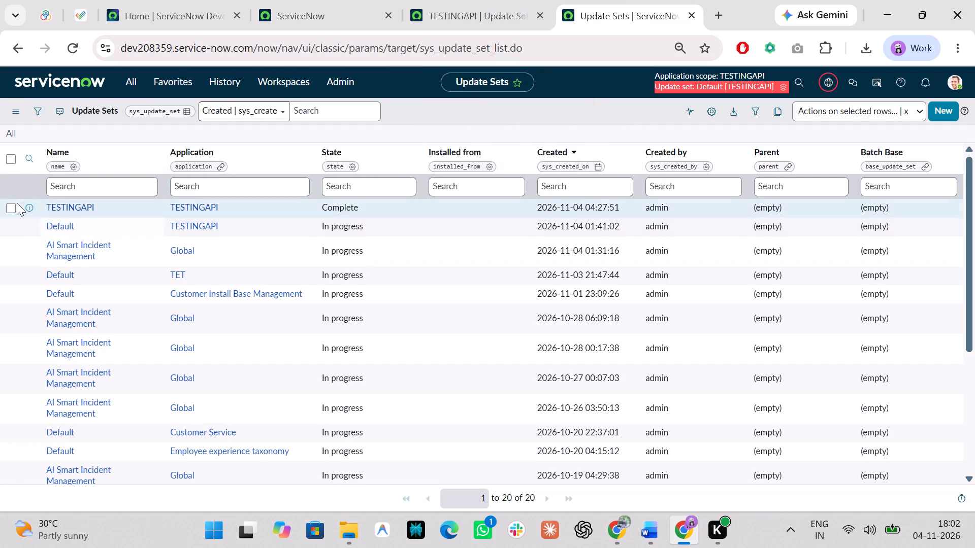
pyautogui.click(8, 205)
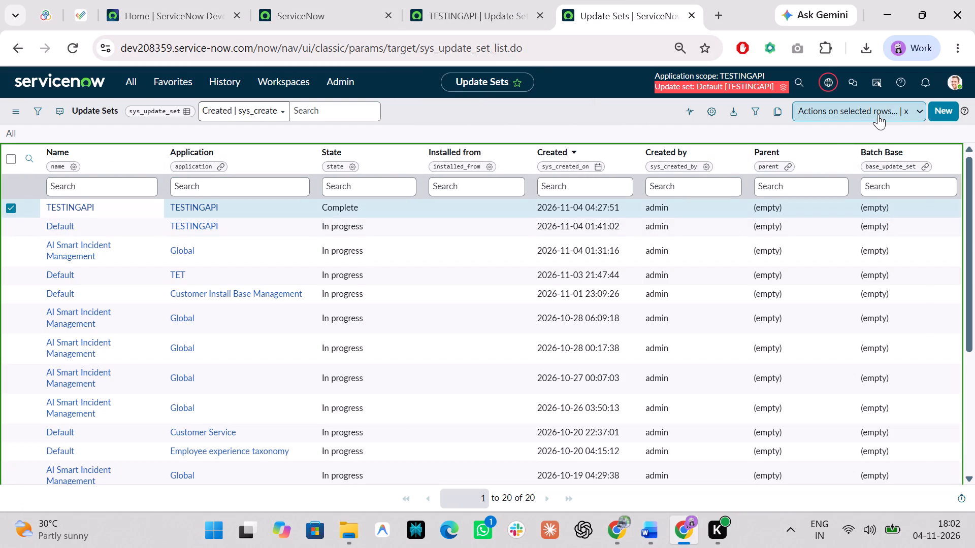
pyautogui.click(878, 114)
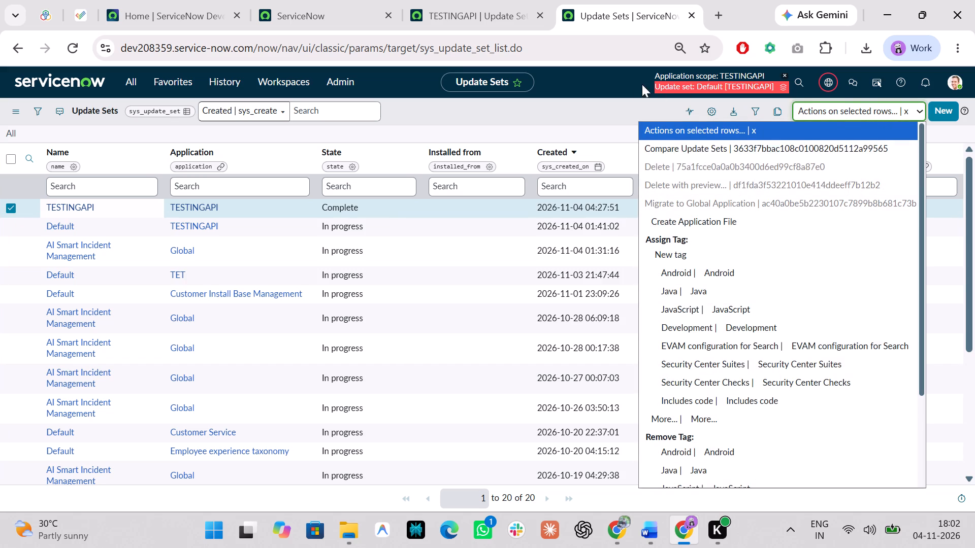
pyautogui.click(589, 109)
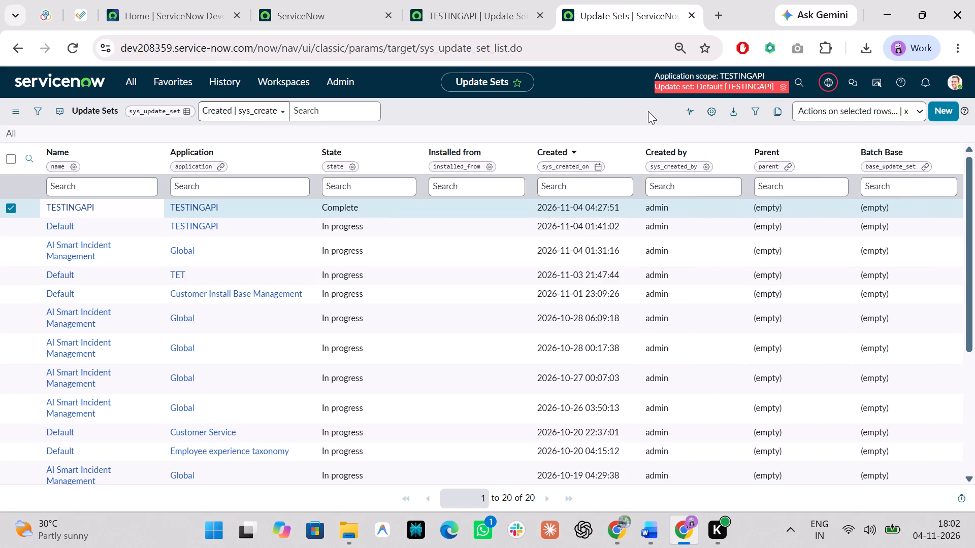
# Examine the update sets selectable for the TESTINGAPI scope, close the picker, and reload the Update Sets list.
pyautogui.click(753, 86)
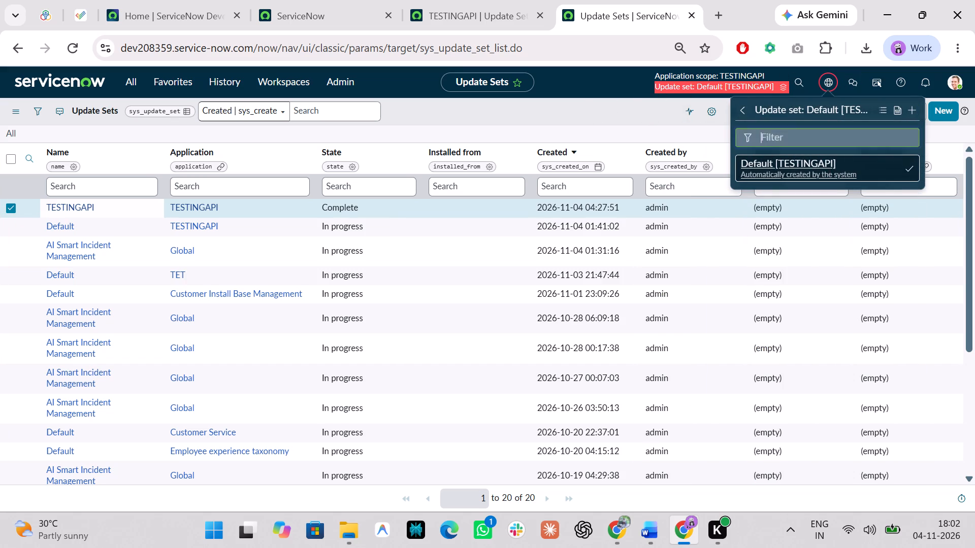
pyautogui.click(610, 108)
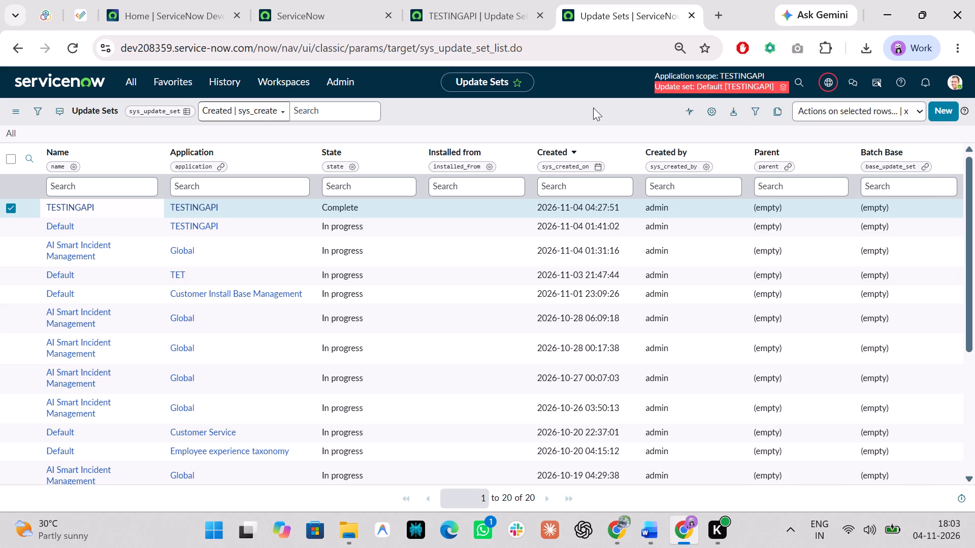
pyautogui.click(68, 42)
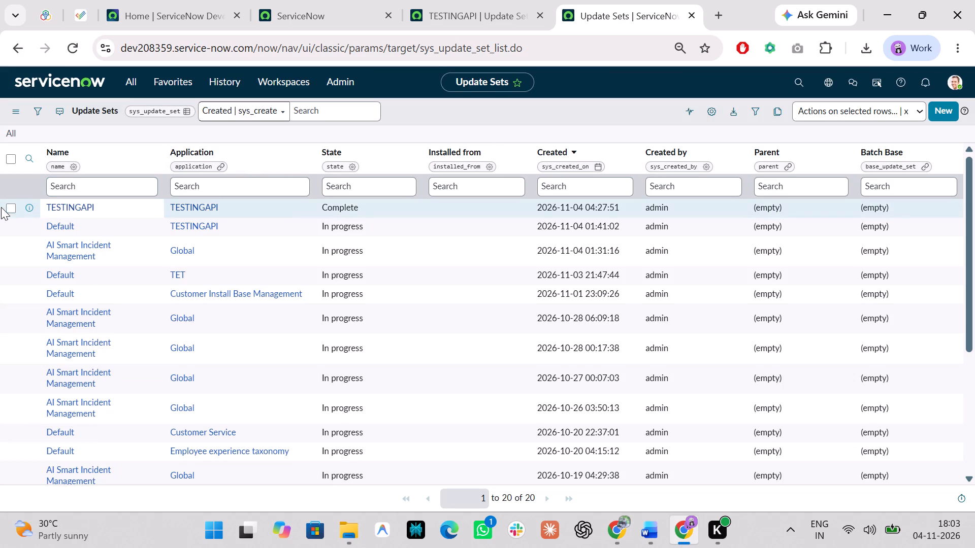
# Select the completed TESTINGAPI update set and examine its available row actions and its record, ending back on the list.
pyautogui.click(11, 210)
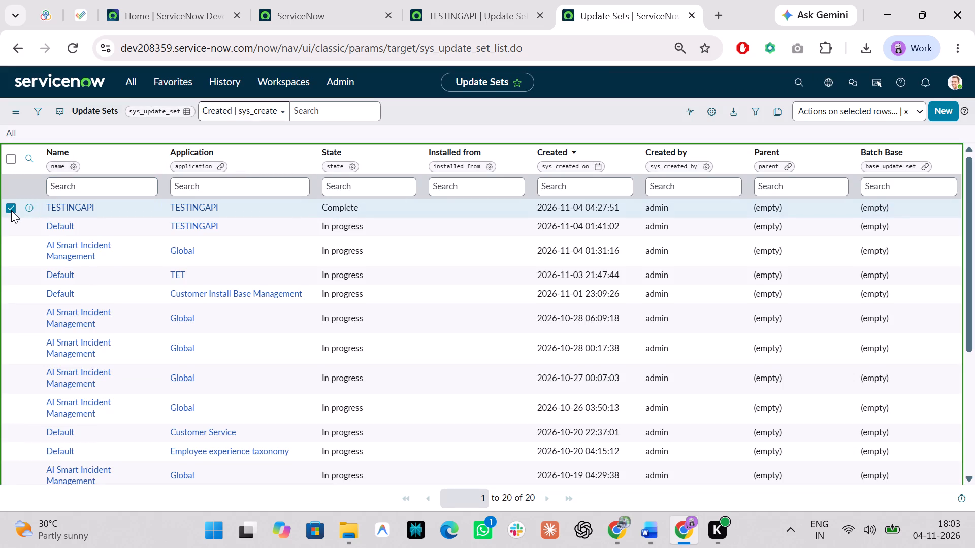
pyautogui.click(851, 114)
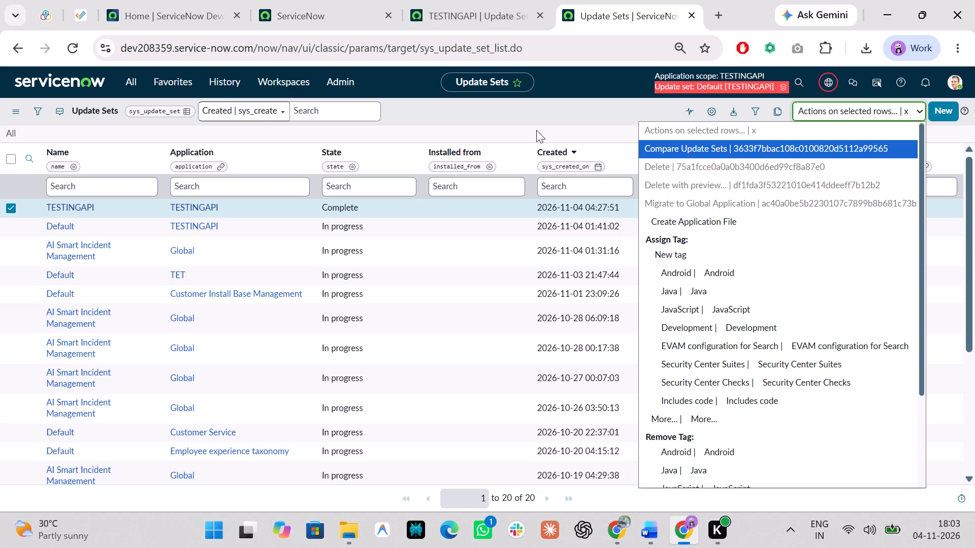
pyautogui.click(524, 121)
pyautogui.click(75, 203)
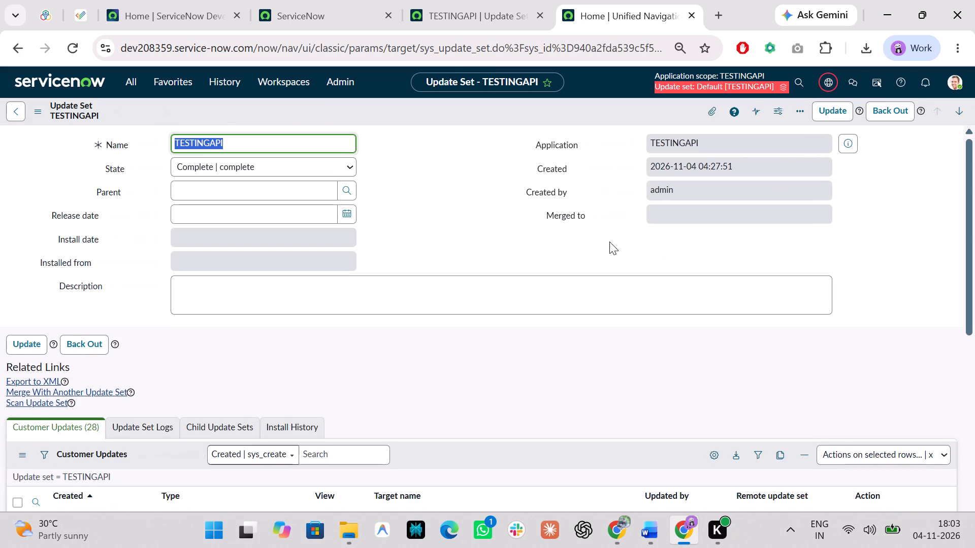
pyautogui.hscroll(8, 441, 262)
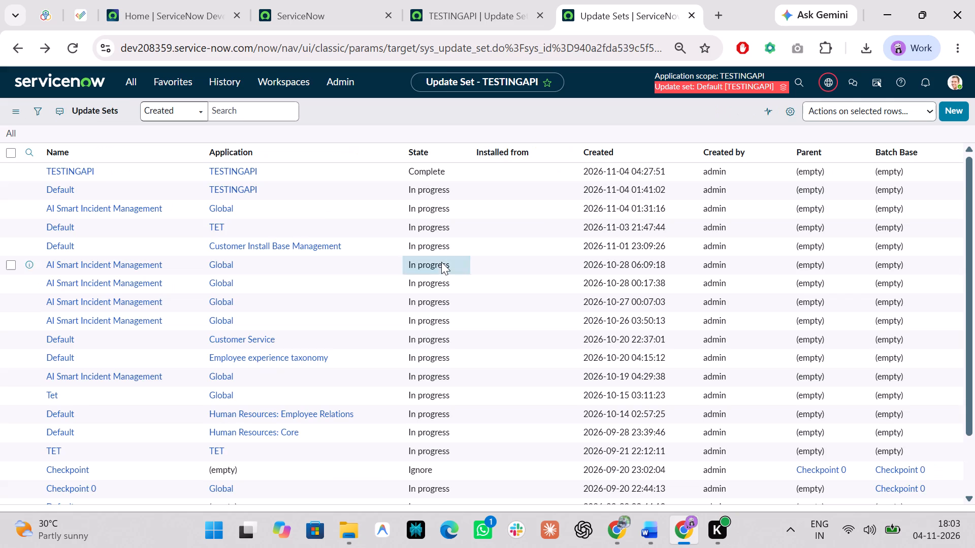
pyautogui.click(9, 209)
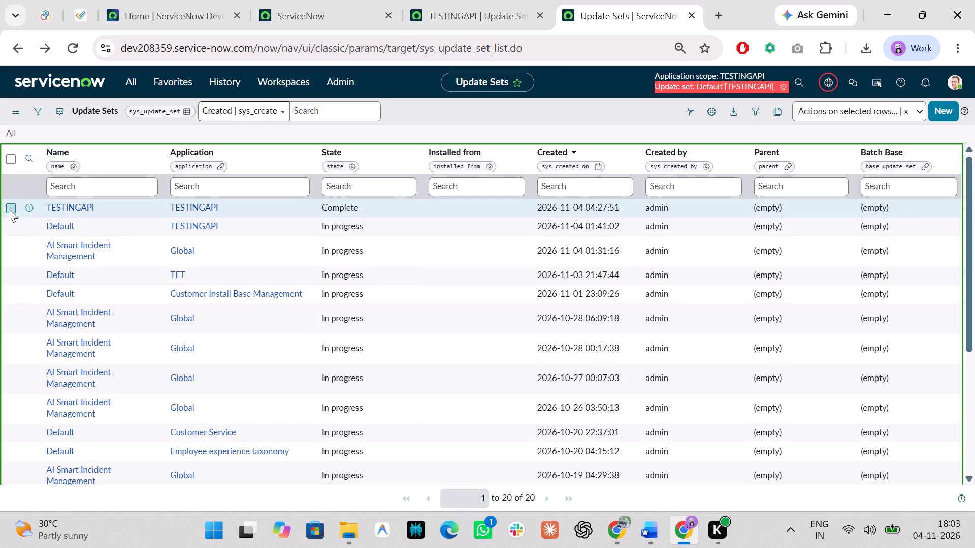
pyautogui.click(833, 107)
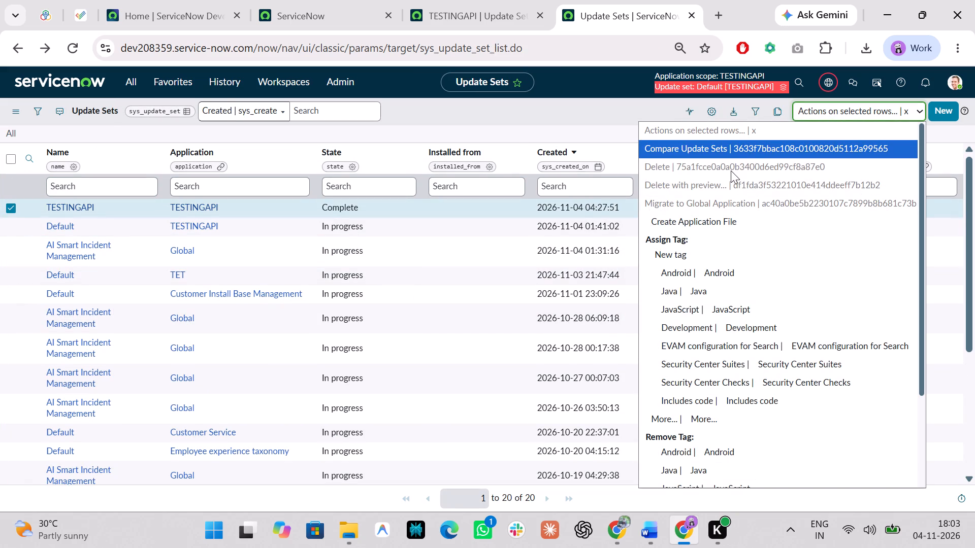
pyautogui.click(502, 114)
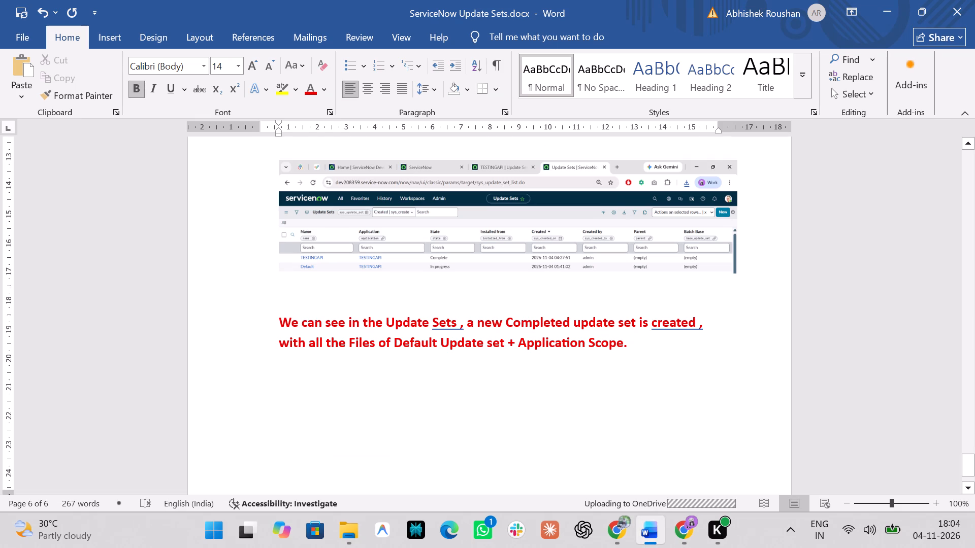
pyautogui.scroll(1, 611, 387)
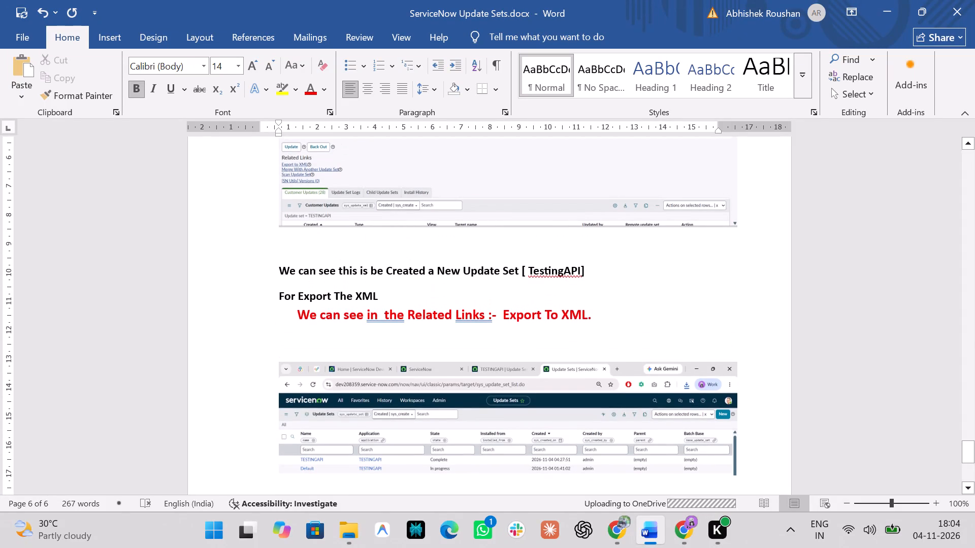
pyautogui.scroll(-1, 611, 387)
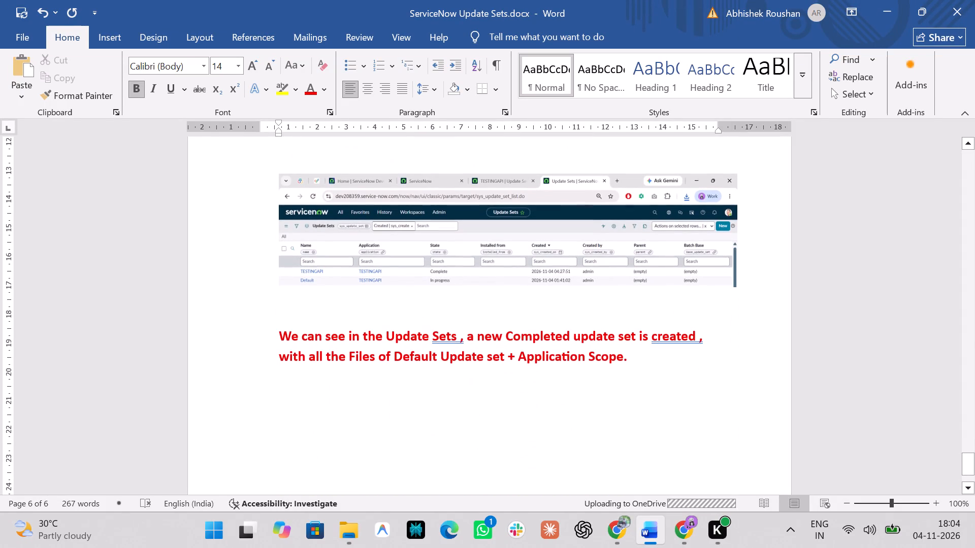
# Add a blank line below the red completed update set note at the document's end.
pyautogui.scroll(-1, 611, 387)
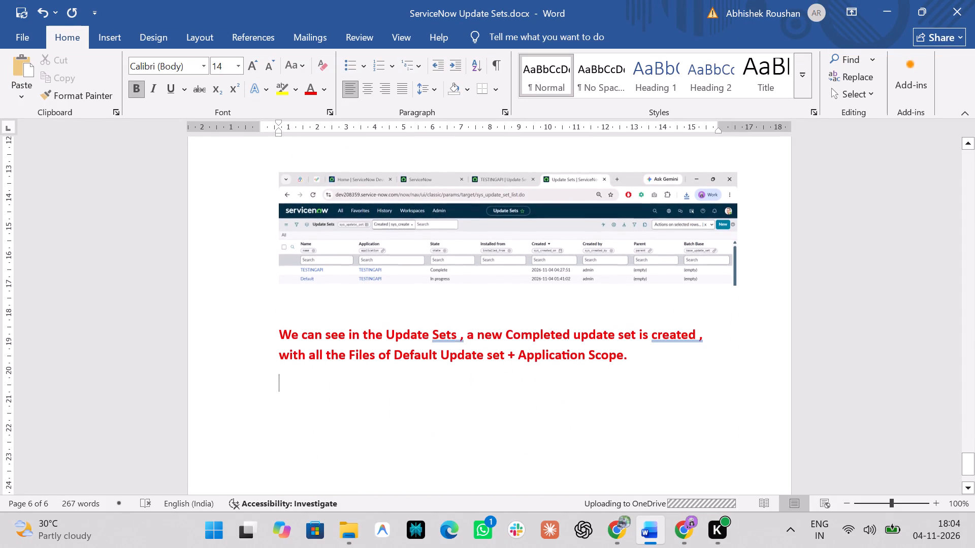
pyautogui.scroll(-2, 611, 387)
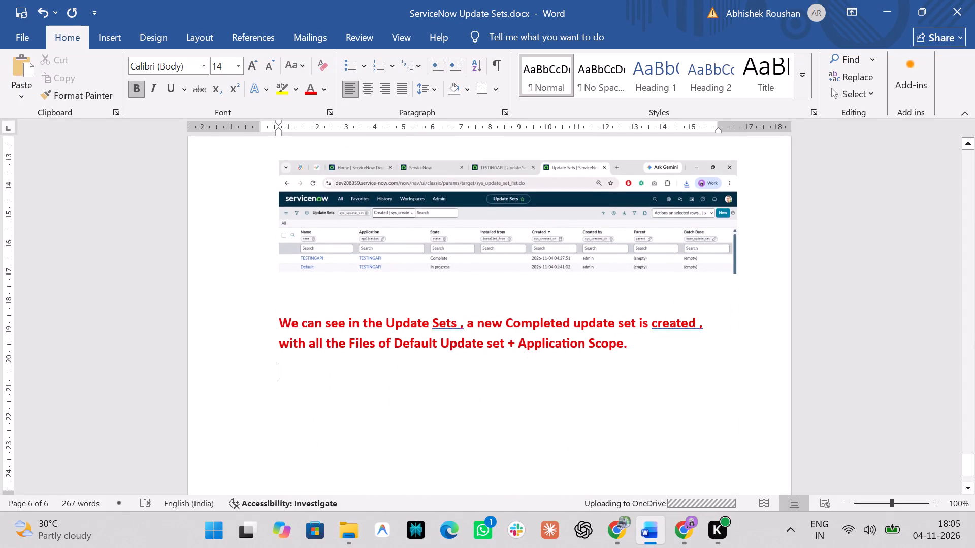
pyautogui.scroll(-1, 611, 387)
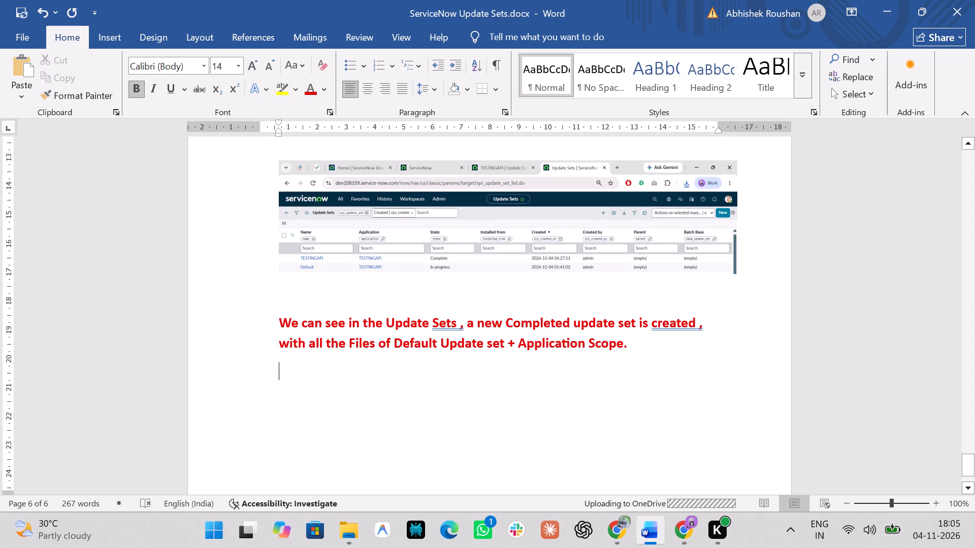
pyautogui.press('Return')
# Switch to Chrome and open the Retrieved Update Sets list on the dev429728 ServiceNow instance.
pyautogui.click(629, 528)
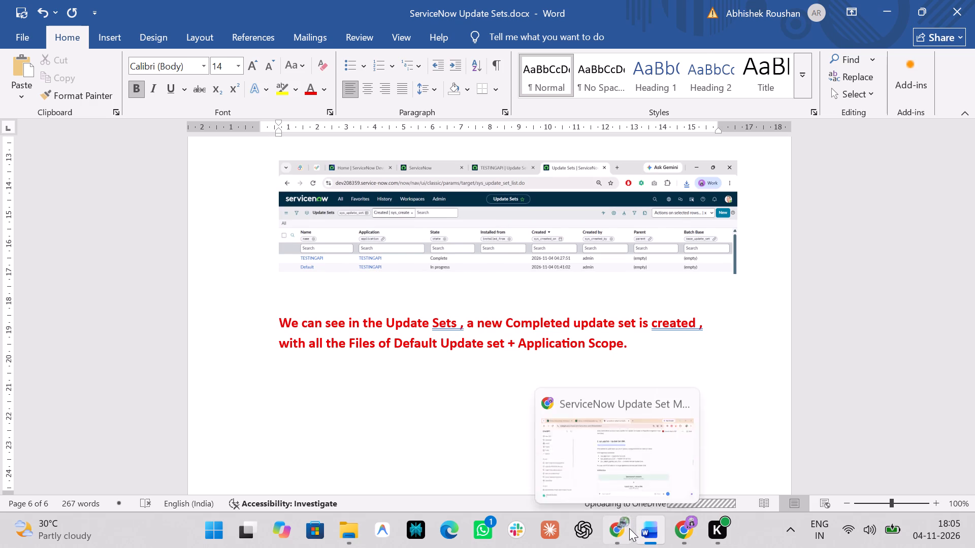
pyautogui.click(310, 0)
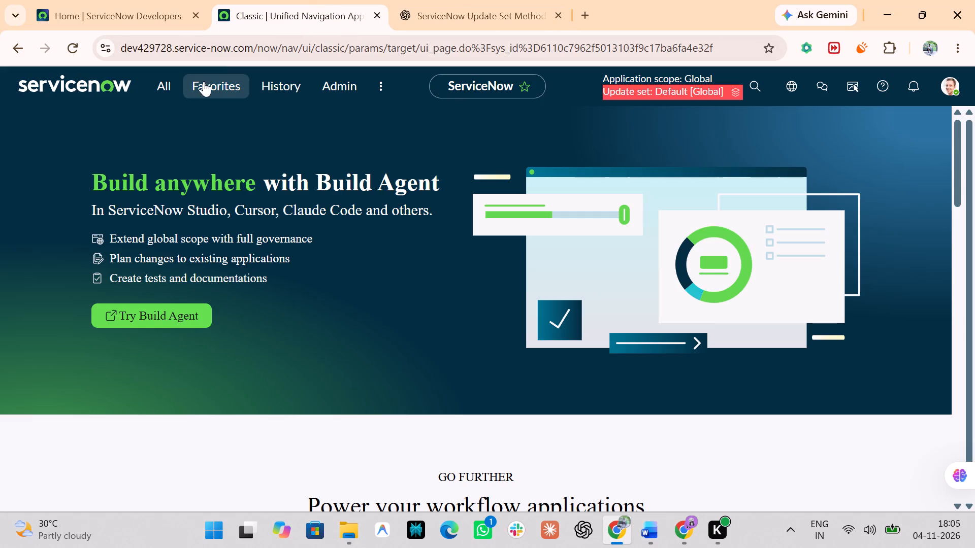
pyautogui.click(155, 87)
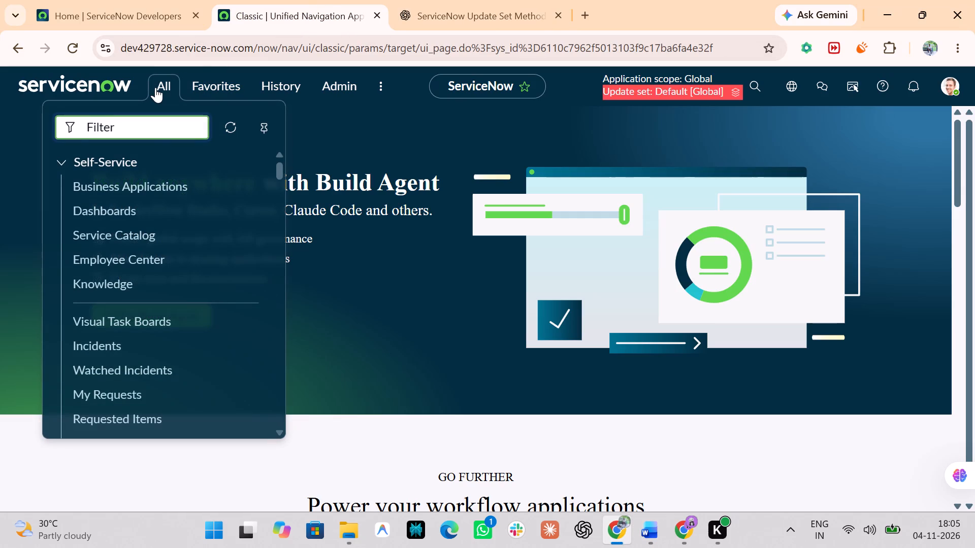
pyautogui.write('re')
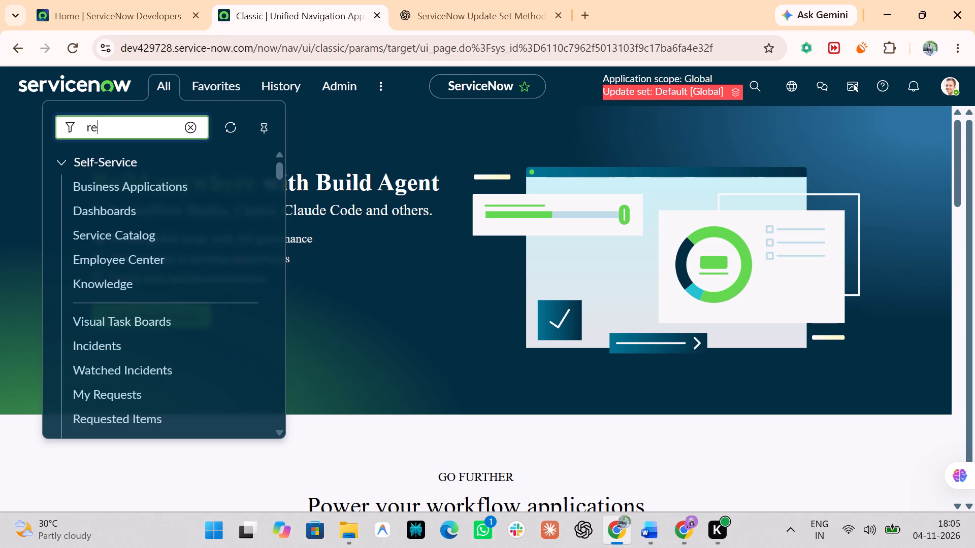
pyautogui.write('tr')
pyautogui.press('i')
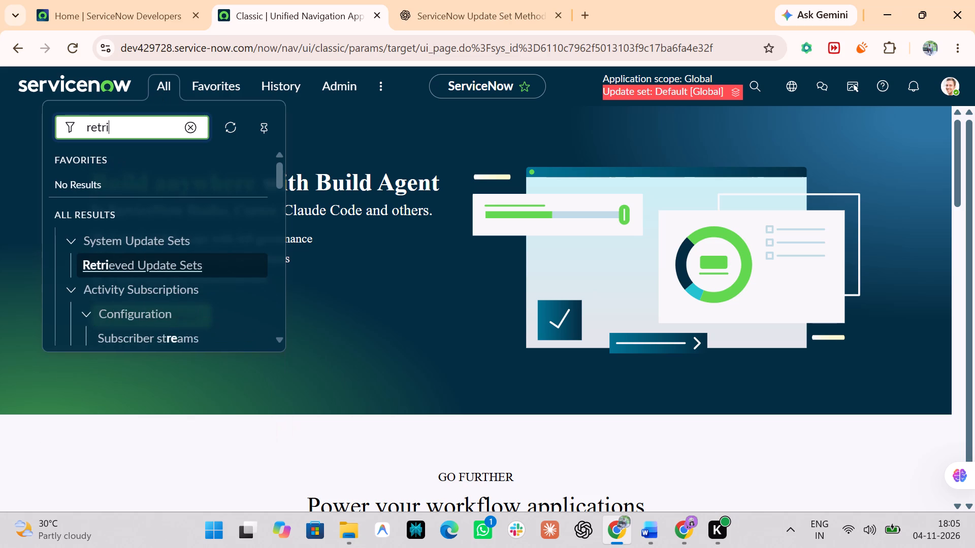
pyautogui.click(129, 263)
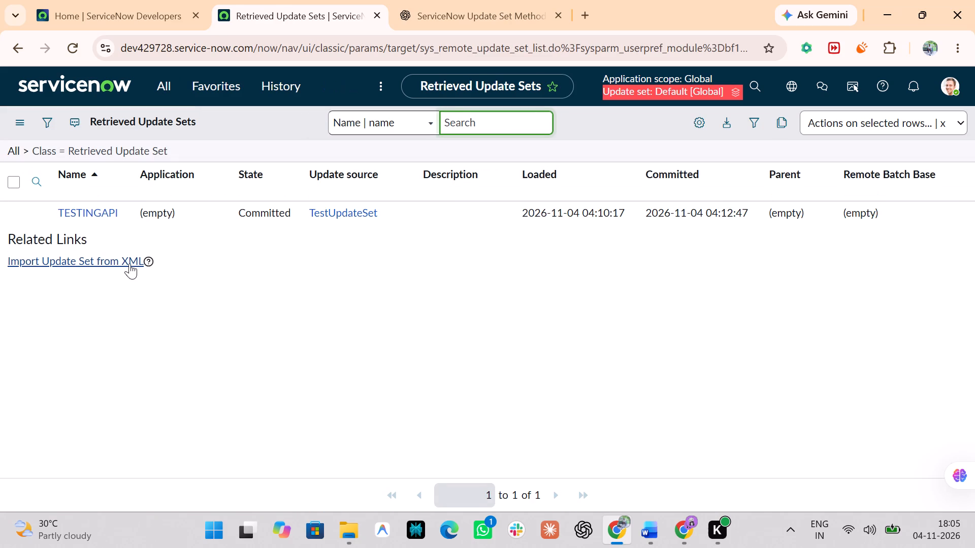
# Delete the committed TESTINGAPI record from the Retrieved Update Sets list.
pyautogui.click(8, 211)
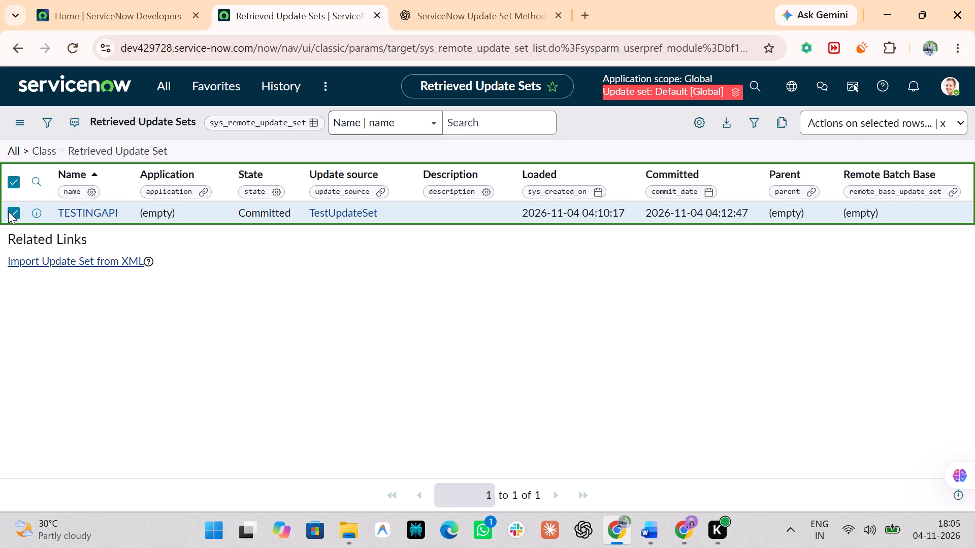
pyautogui.click(874, 123)
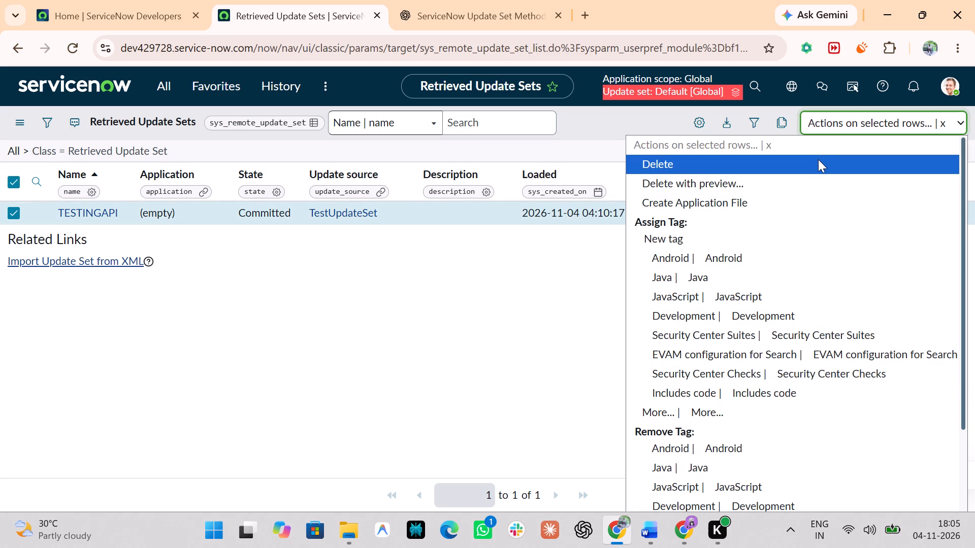
pyautogui.click(818, 159)
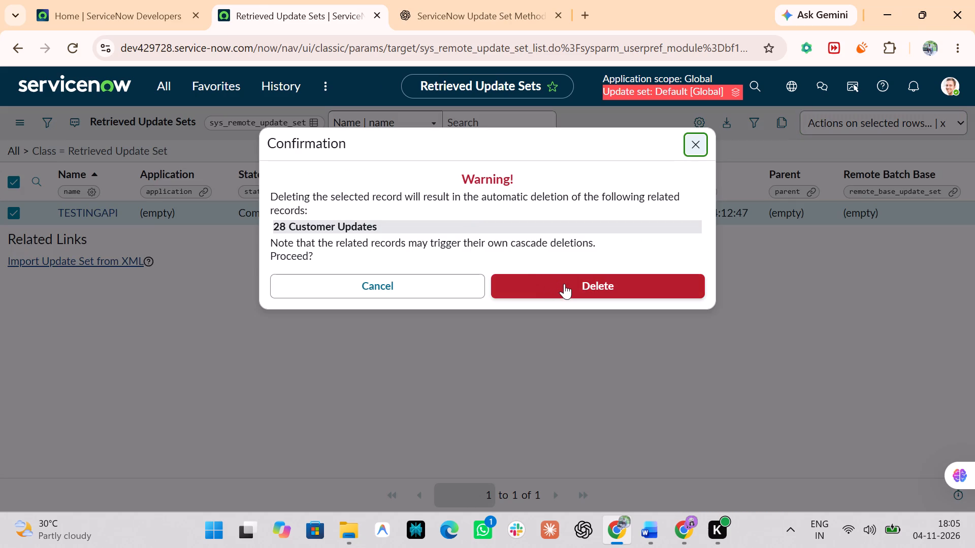
pyautogui.click(568, 285)
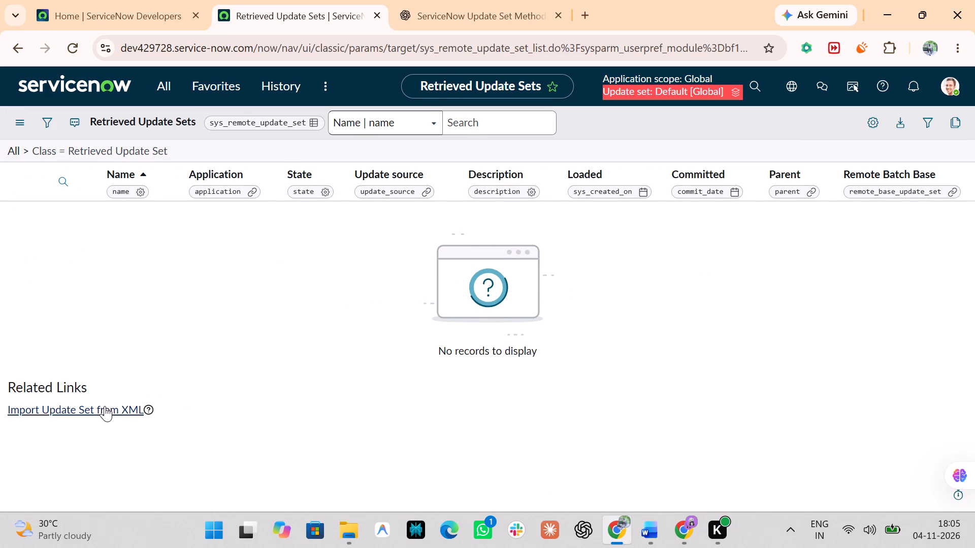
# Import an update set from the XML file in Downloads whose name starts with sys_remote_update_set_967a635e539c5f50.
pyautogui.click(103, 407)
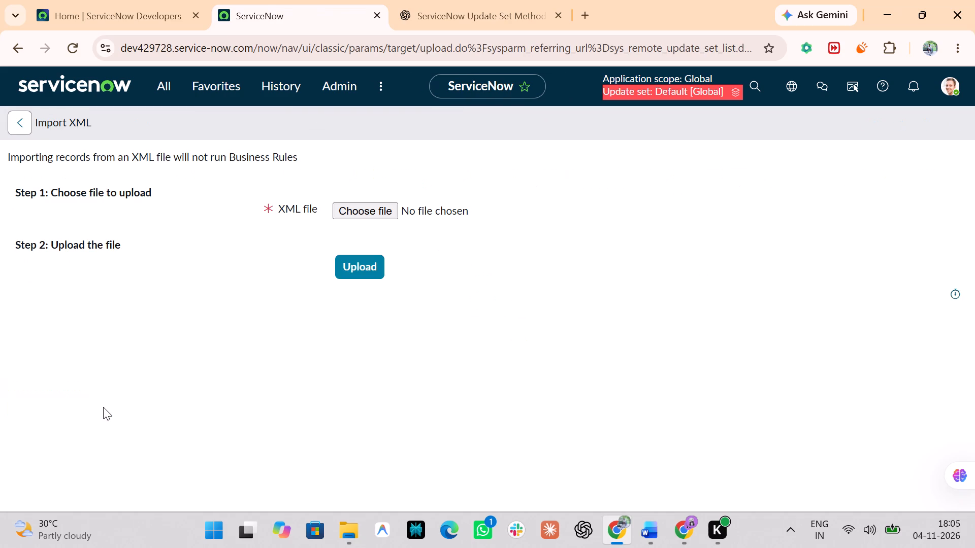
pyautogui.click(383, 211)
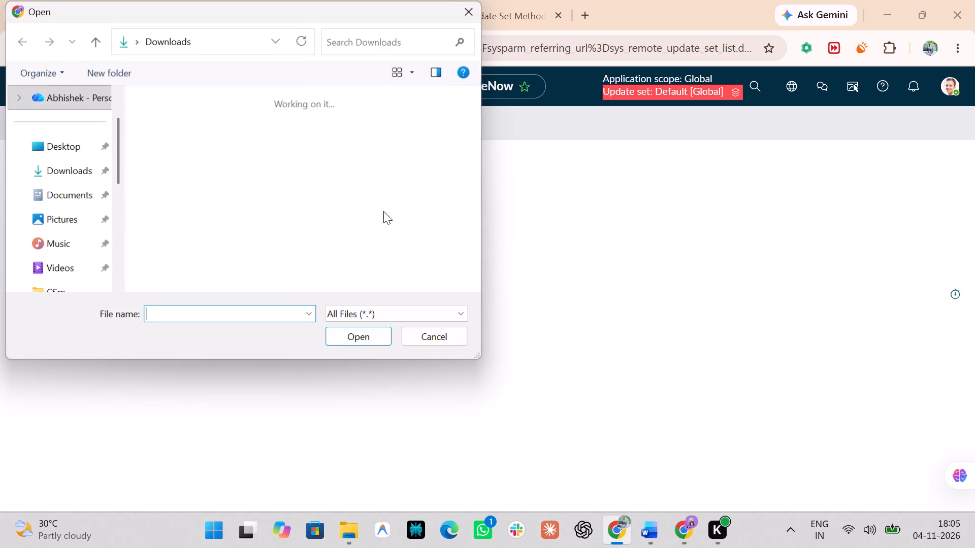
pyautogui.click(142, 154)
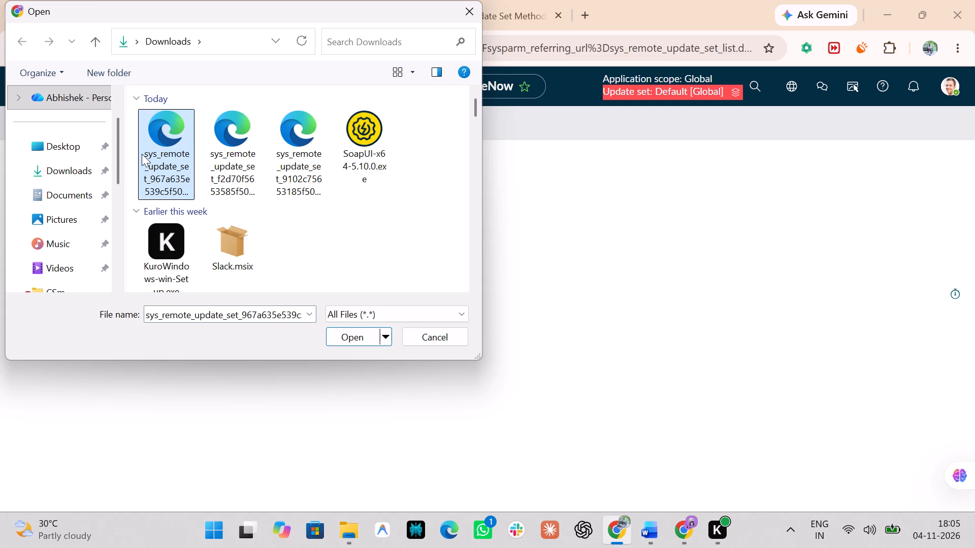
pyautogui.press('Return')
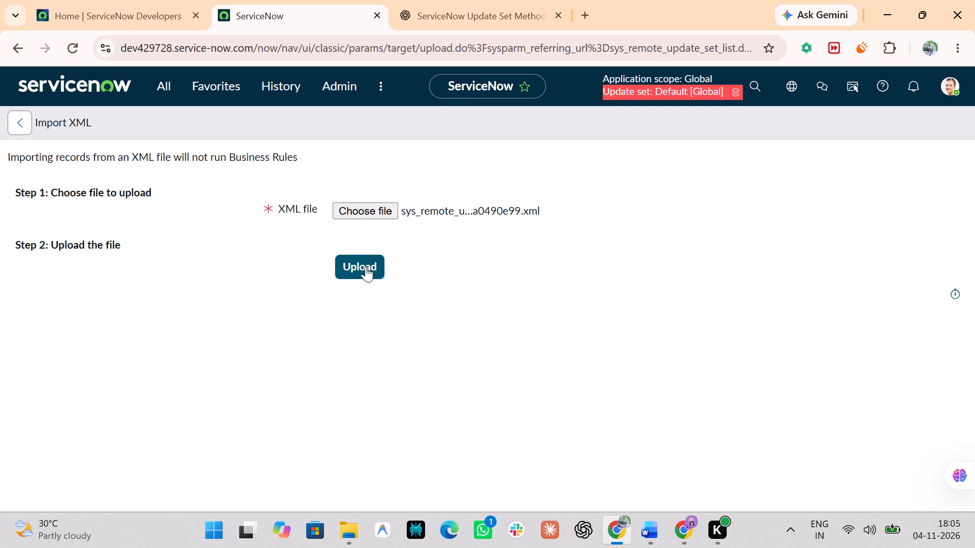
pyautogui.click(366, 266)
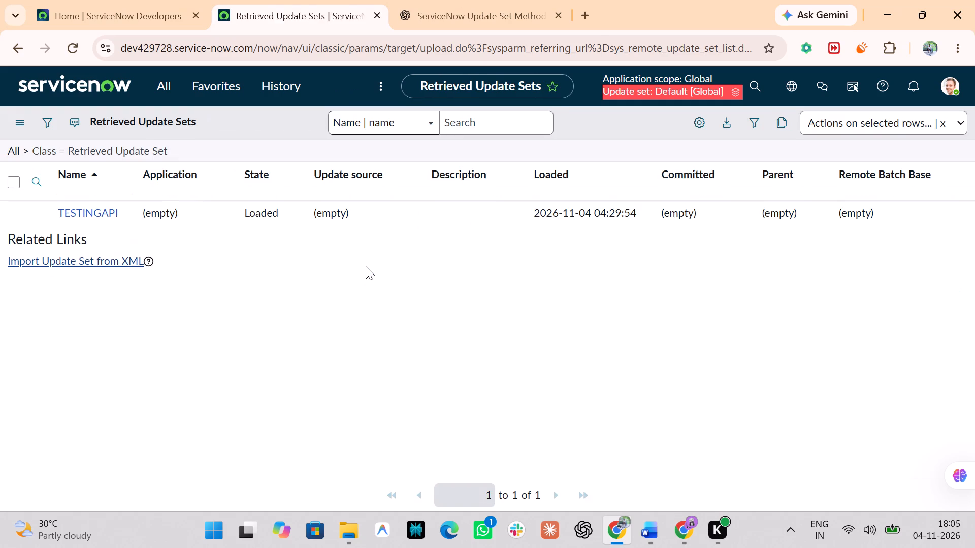
# Open the loaded TESTINGAPI retrieved update set and go back to the list.
pyautogui.click(87, 224)
pyautogui.click(81, 214)
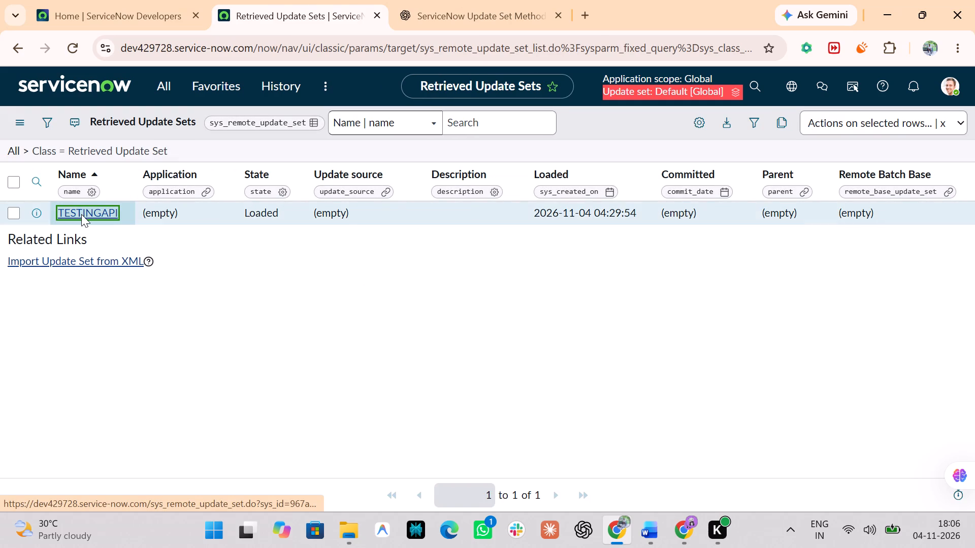
pyautogui.hscroll(11, 231, 295)
pyautogui.hscroll(-1, 231, 295)
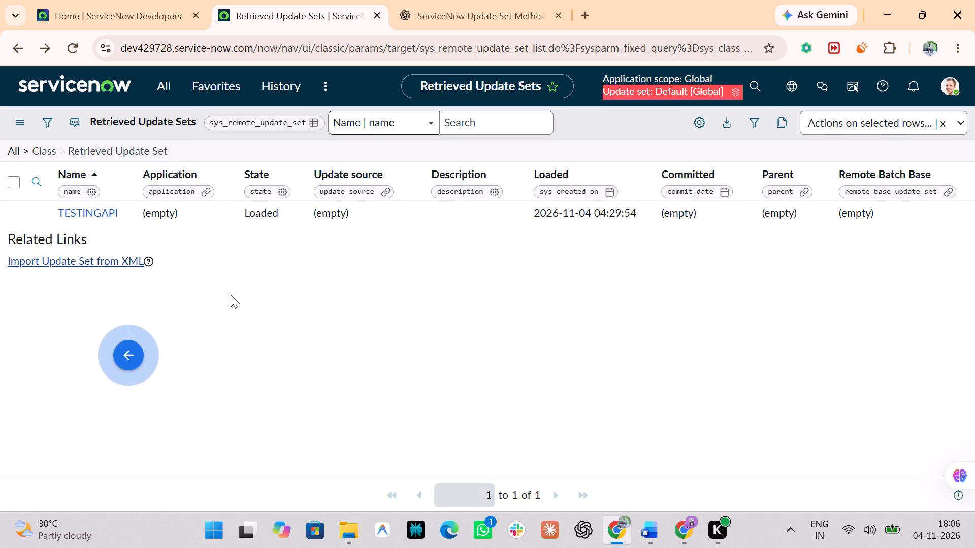
pyautogui.hscroll(-1, 231, 295)
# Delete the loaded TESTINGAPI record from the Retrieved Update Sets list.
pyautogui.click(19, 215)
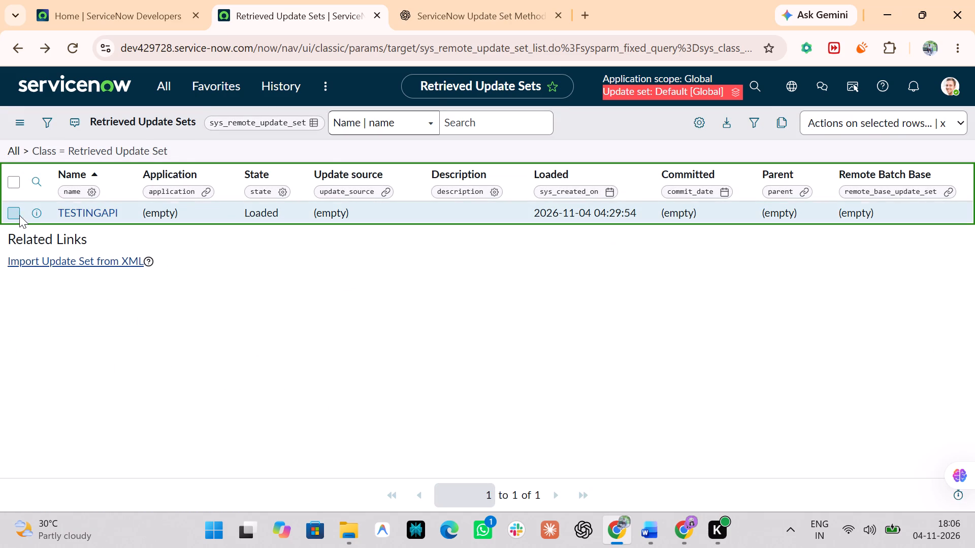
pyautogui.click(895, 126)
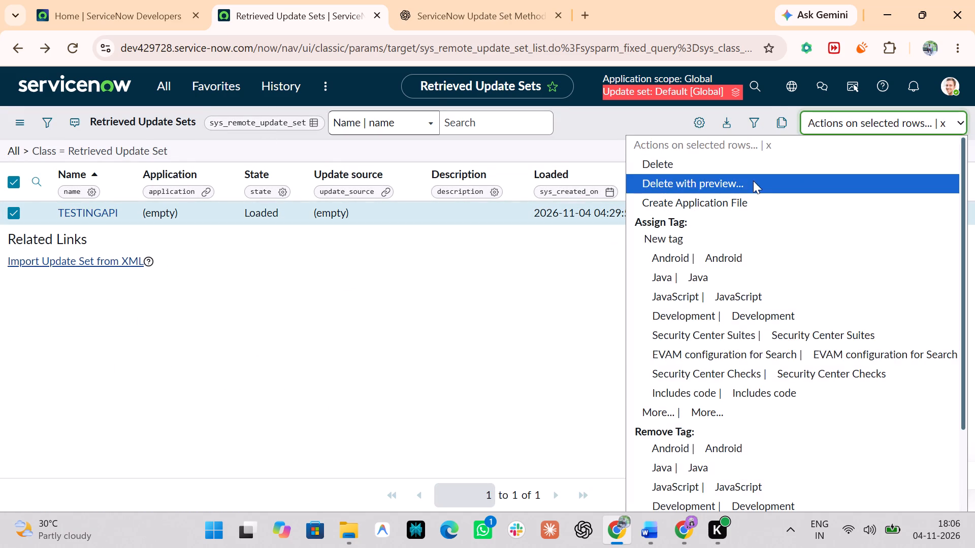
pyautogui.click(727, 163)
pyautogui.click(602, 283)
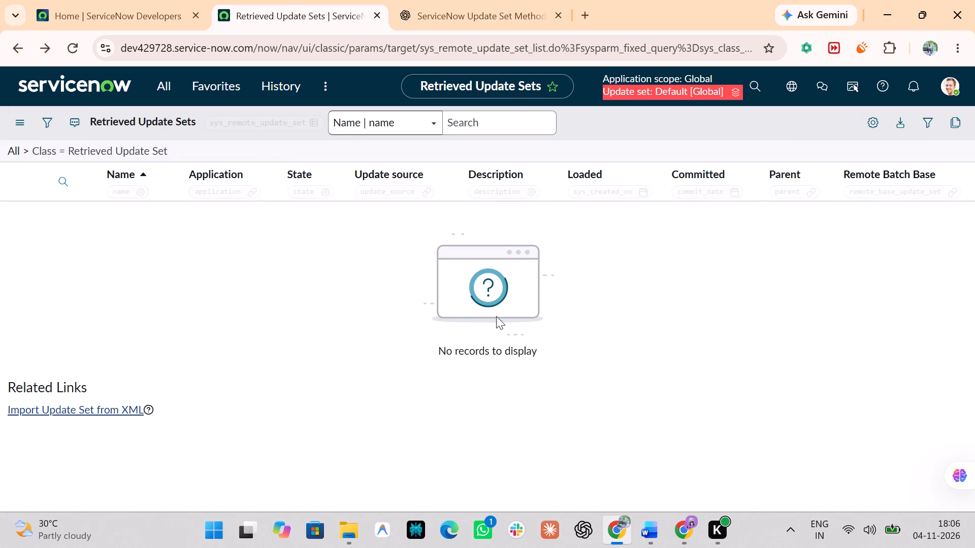
# Capture a screenshot of the Retrieved Update Sets page from the address bar area down past Import Update Set from XML.
pyautogui.press('F23')
pyautogui.press('Print')
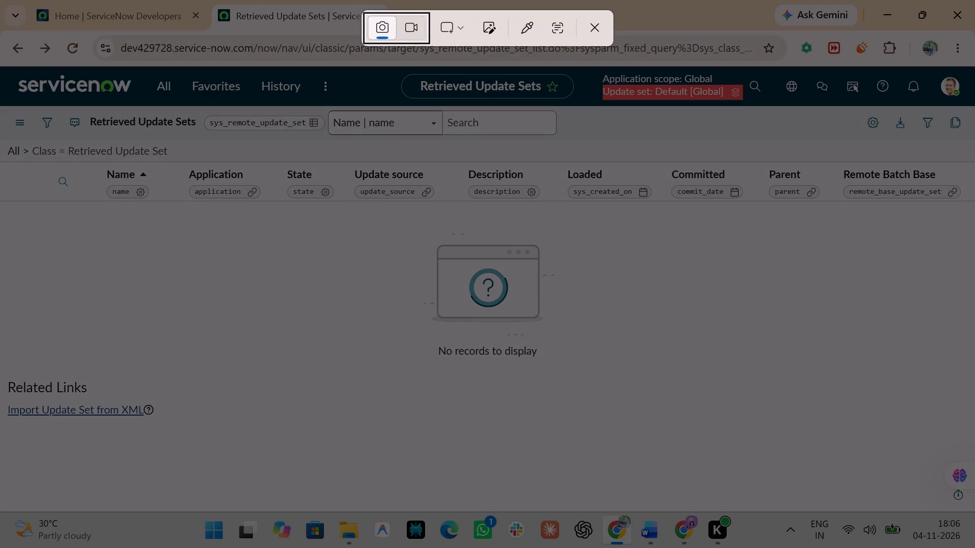
pyautogui.moveTo(0, 58); pyautogui.dragTo(974, 446)
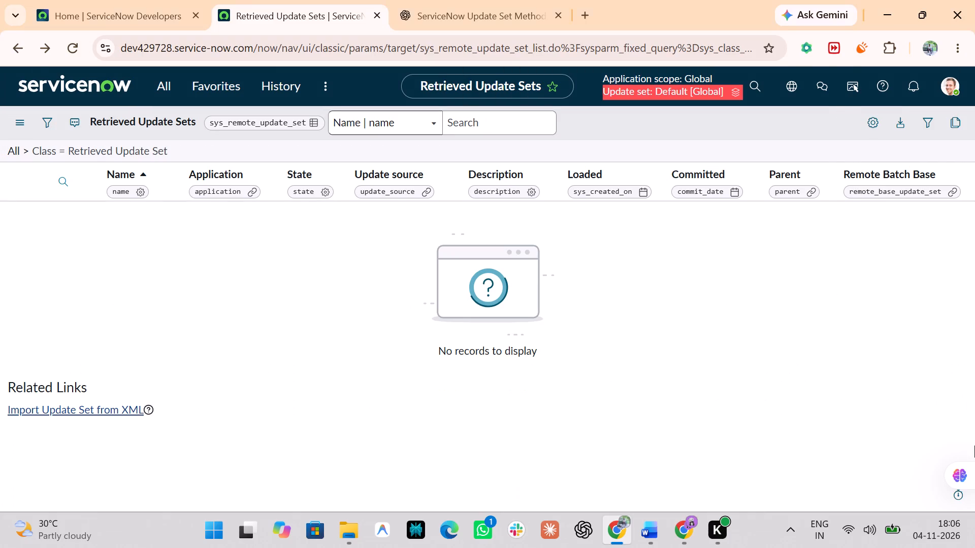
# In Word, start a new line with "Now." below the red note and choose a near-black font colour for further text.
pyautogui.click(651, 529)
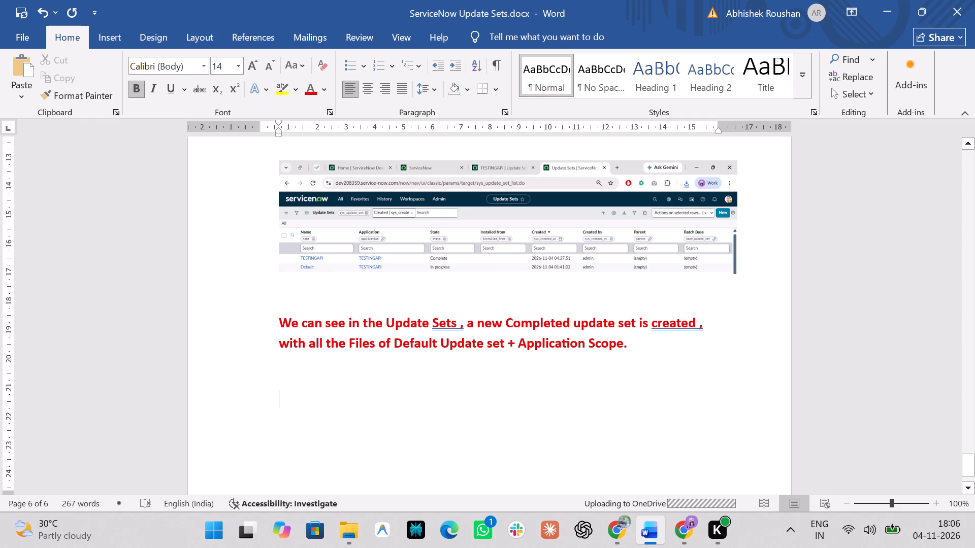
pyautogui.write('Now.')
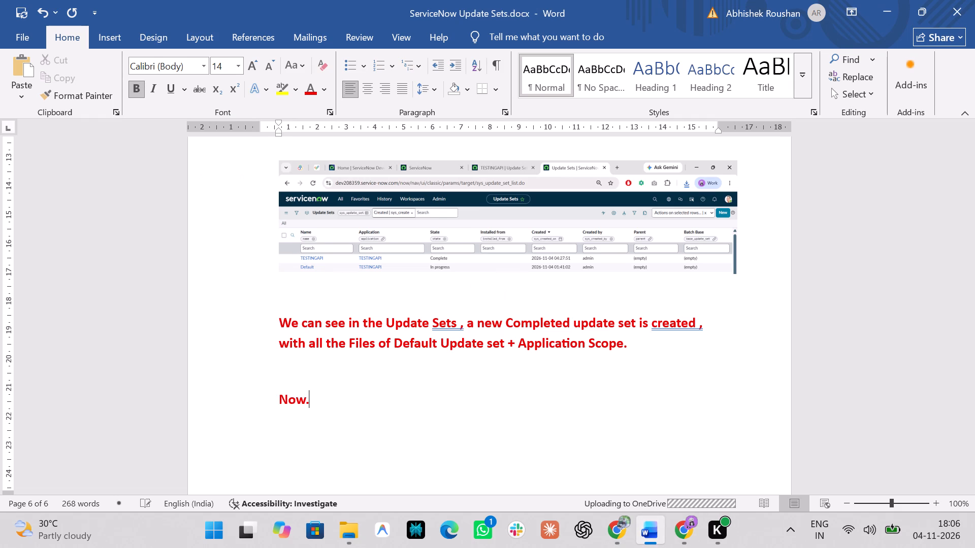
pyautogui.click(329, 89)
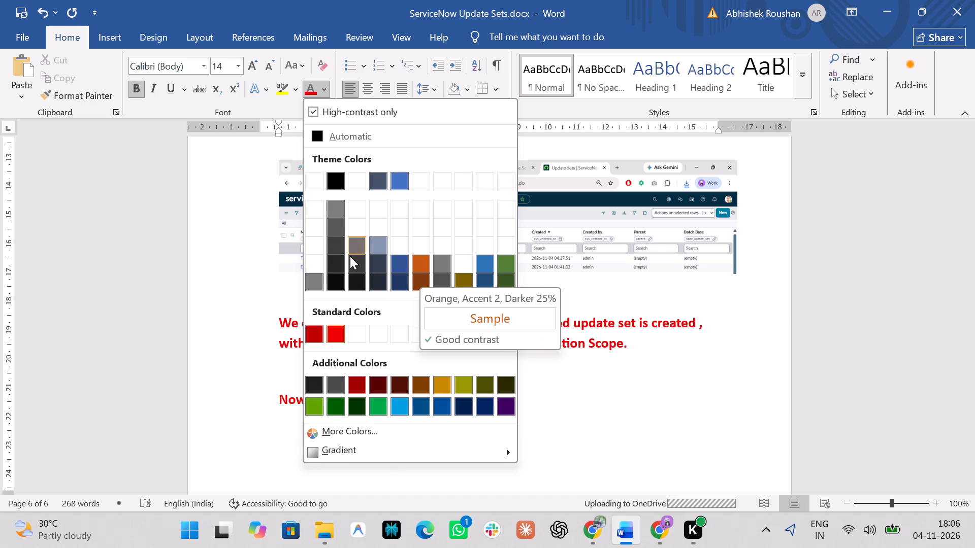
pyautogui.click(338, 282)
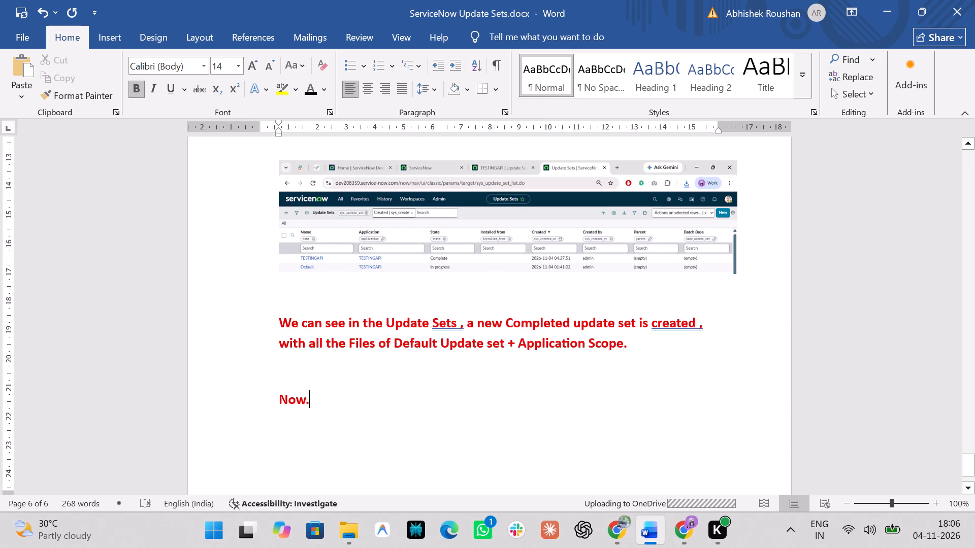